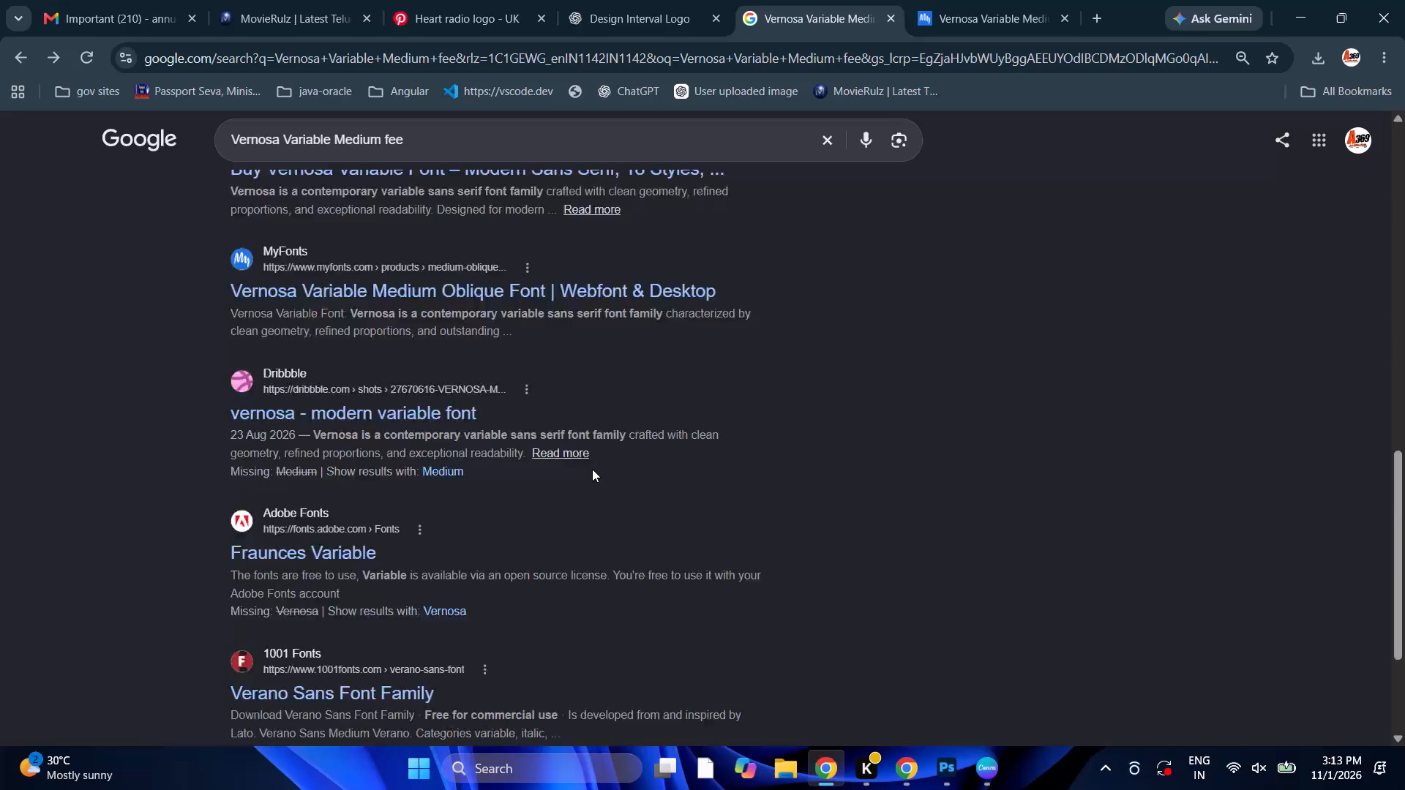
Switch from the font search results in Chrome to the Canva desktop app.
scroll(592, 469, up, 13)
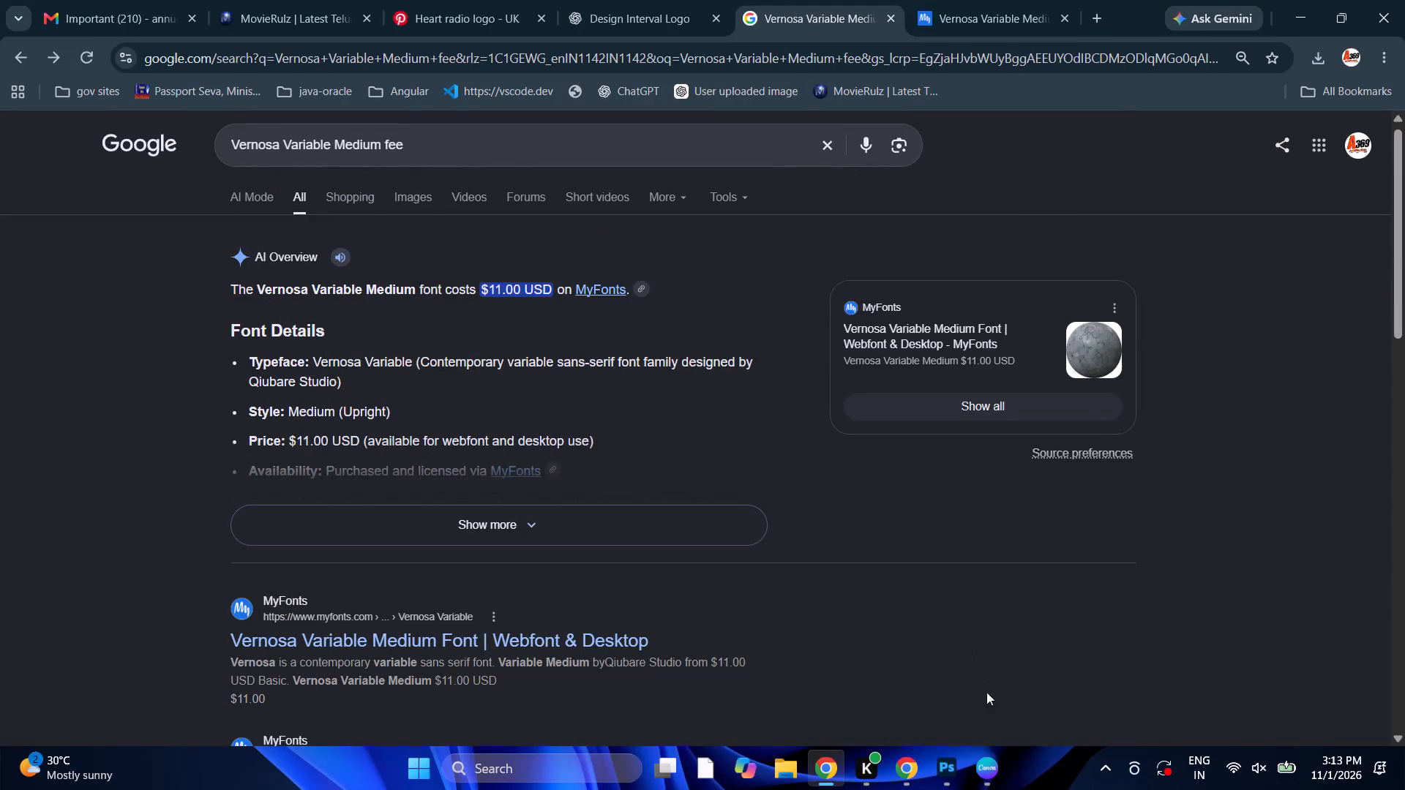
click(1005, 766)
click(989, 764)
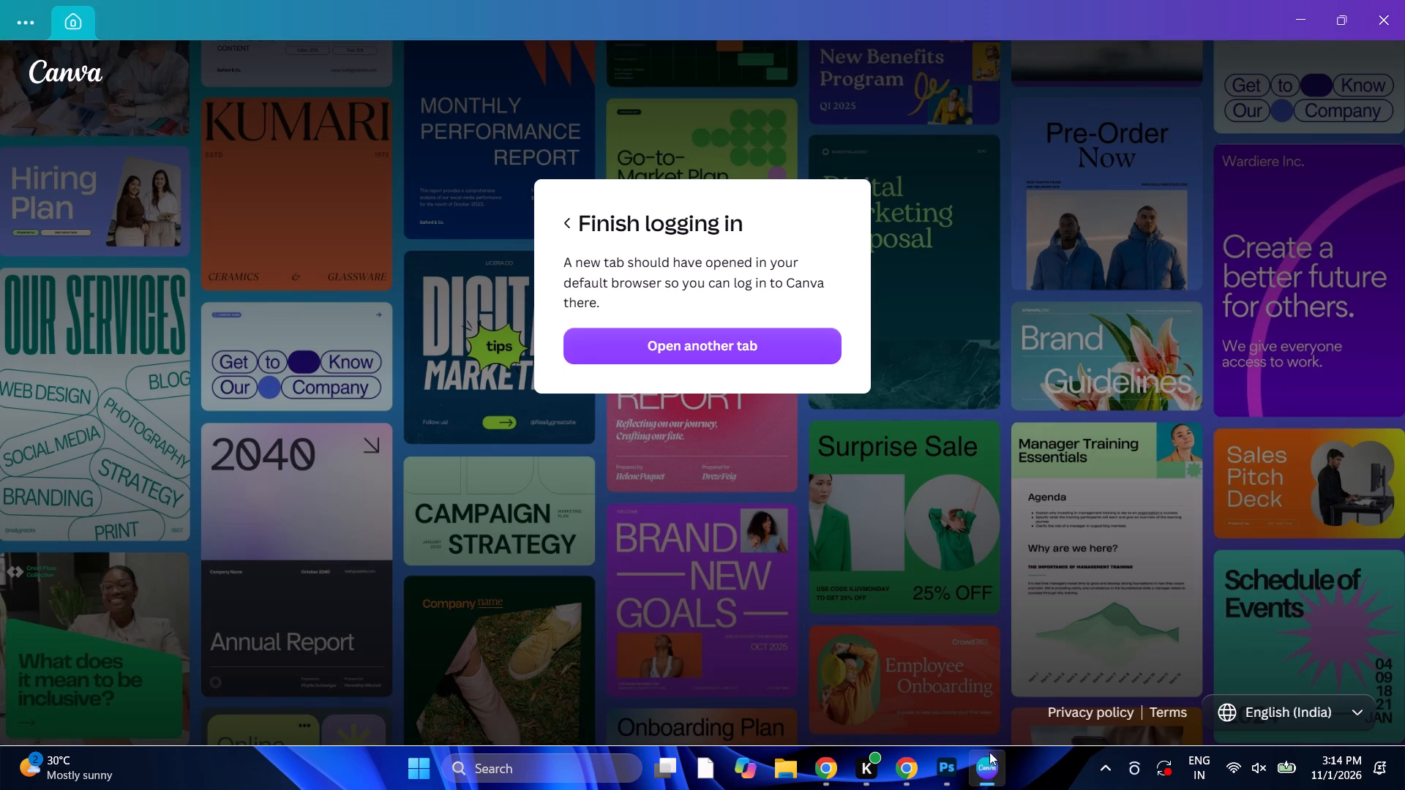
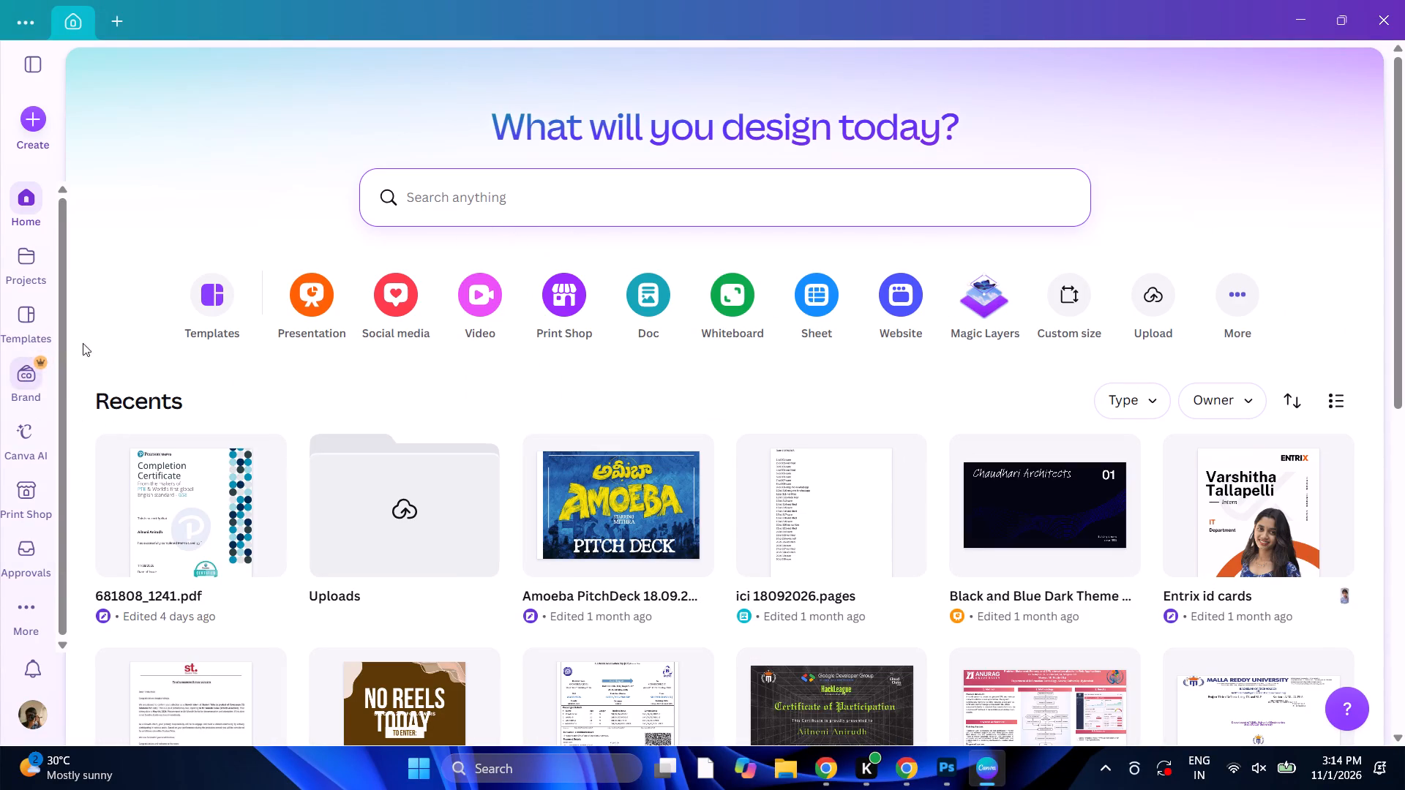
Search Canva for "logo" from the home page.
click(34, 710)
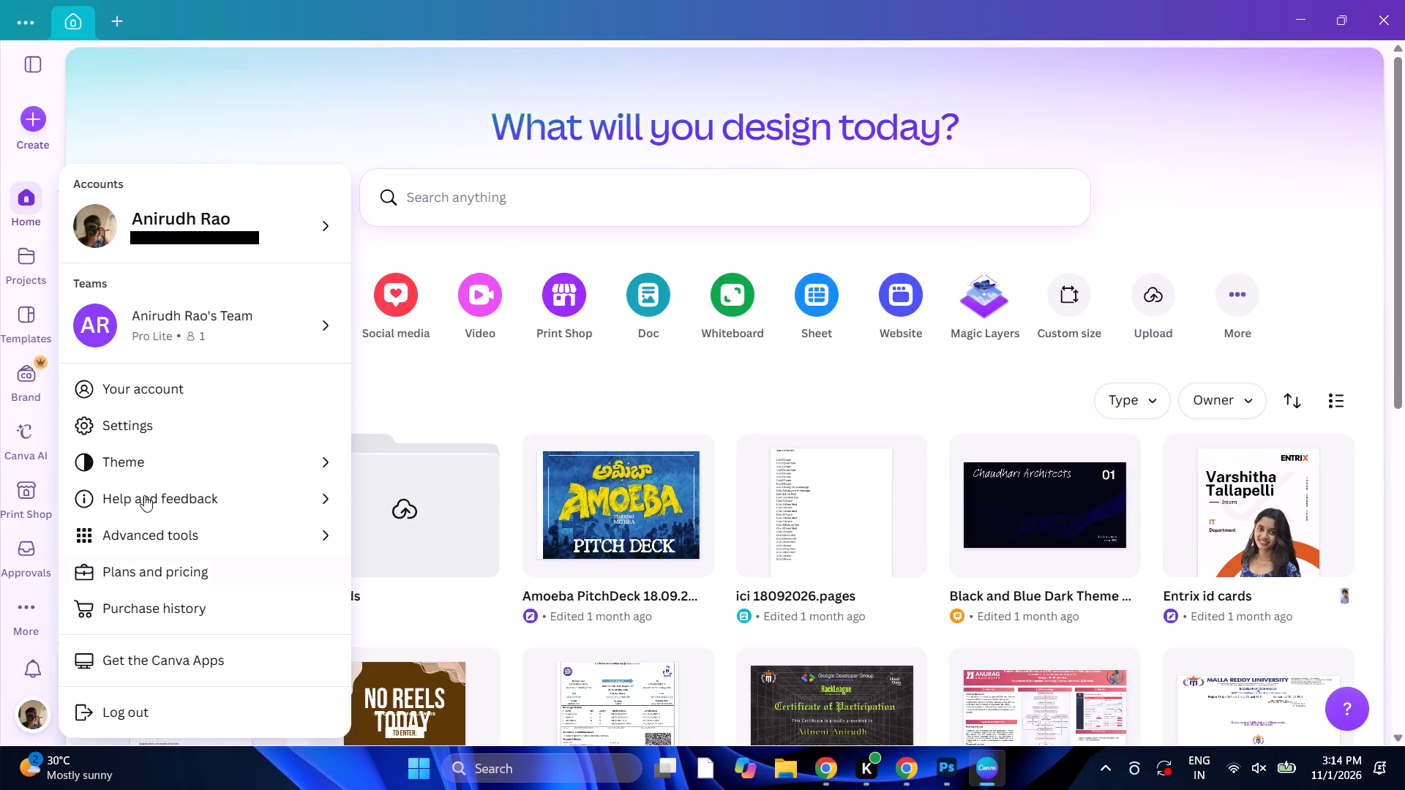
click(498, 211)
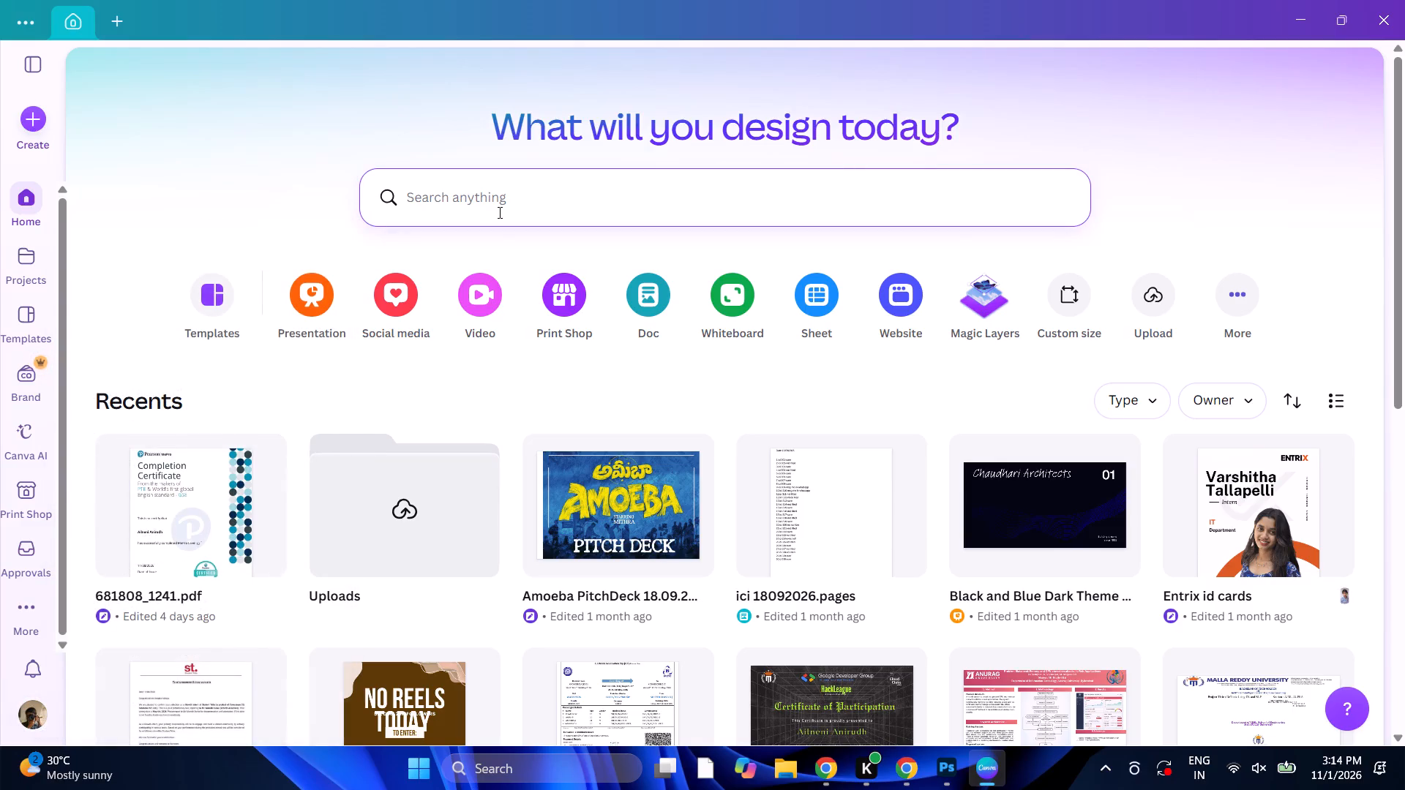
text(logo)
key(Return)
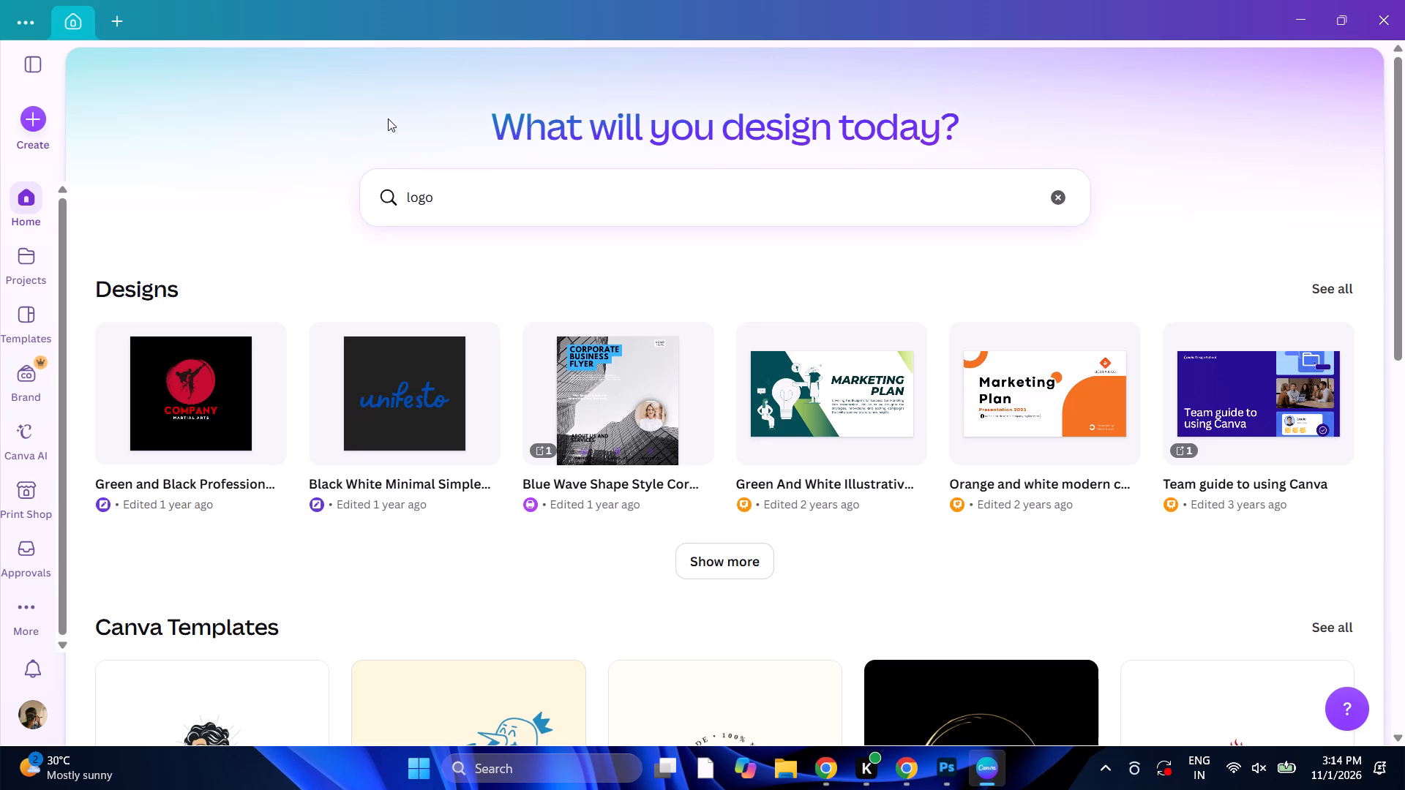
Examine the logo search results across existing designs, Canva templates and uploaded images for a suitable logo reference.
scroll(388, 118, down, 6)
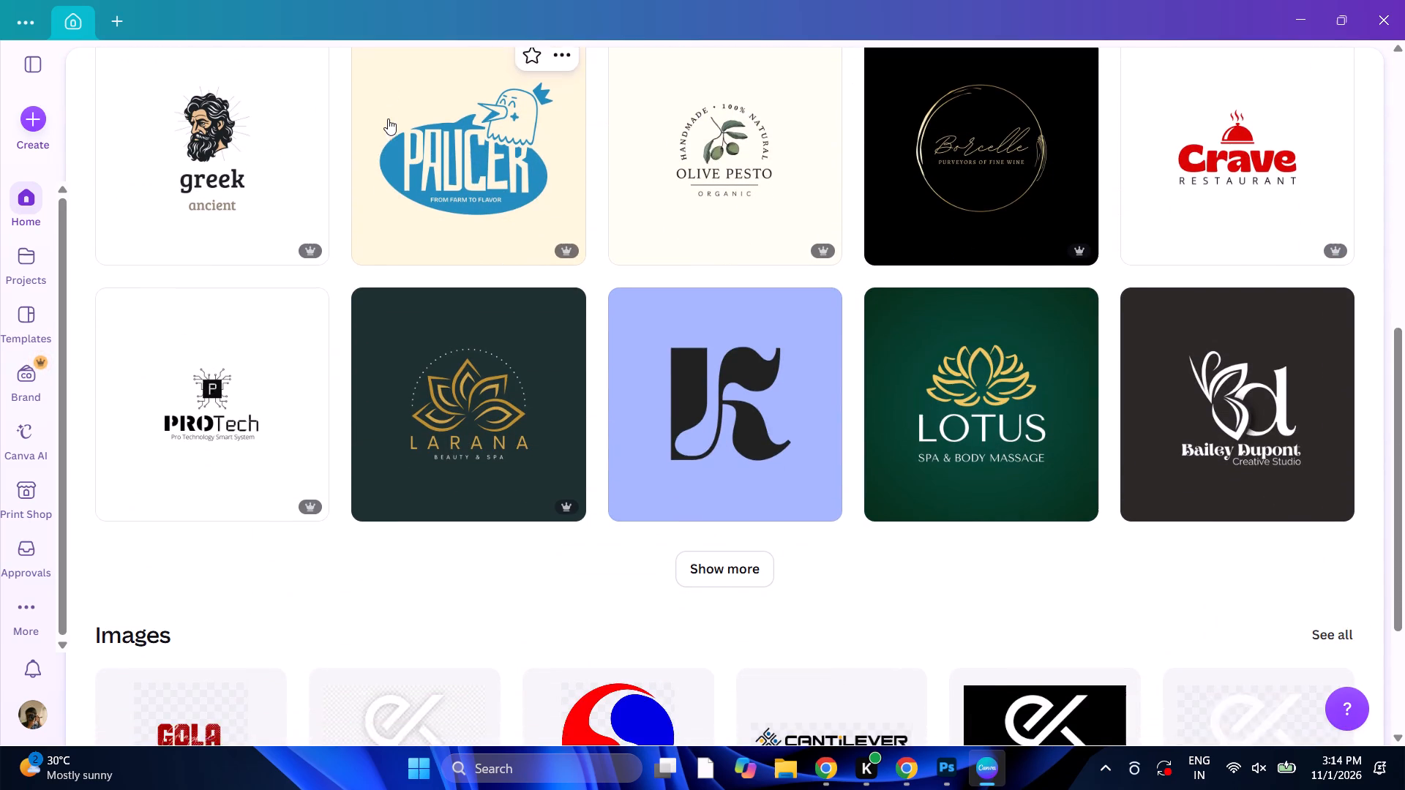
scroll(388, 118, down, 2)
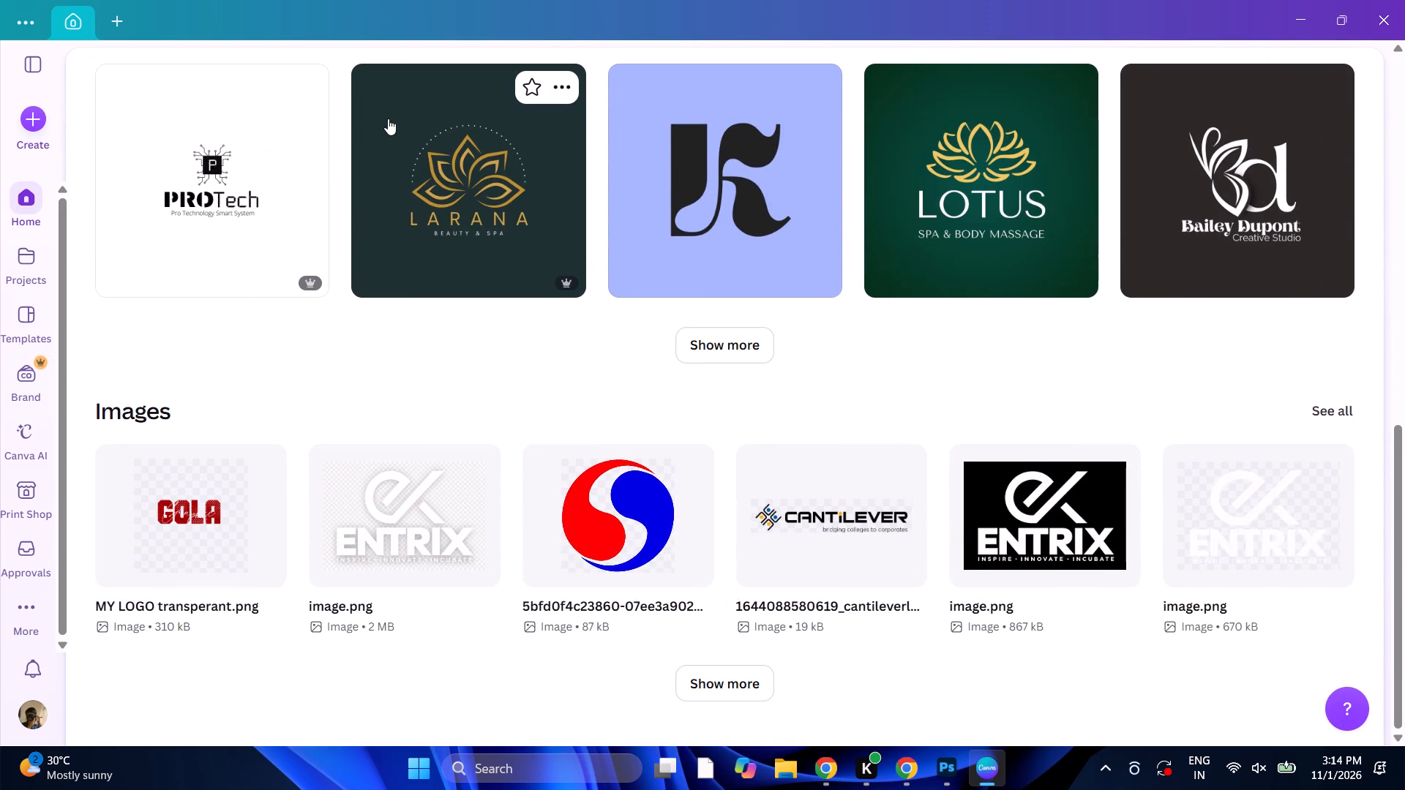
scroll(388, 118, down, 2)
scroll(412, 320, up, 3)
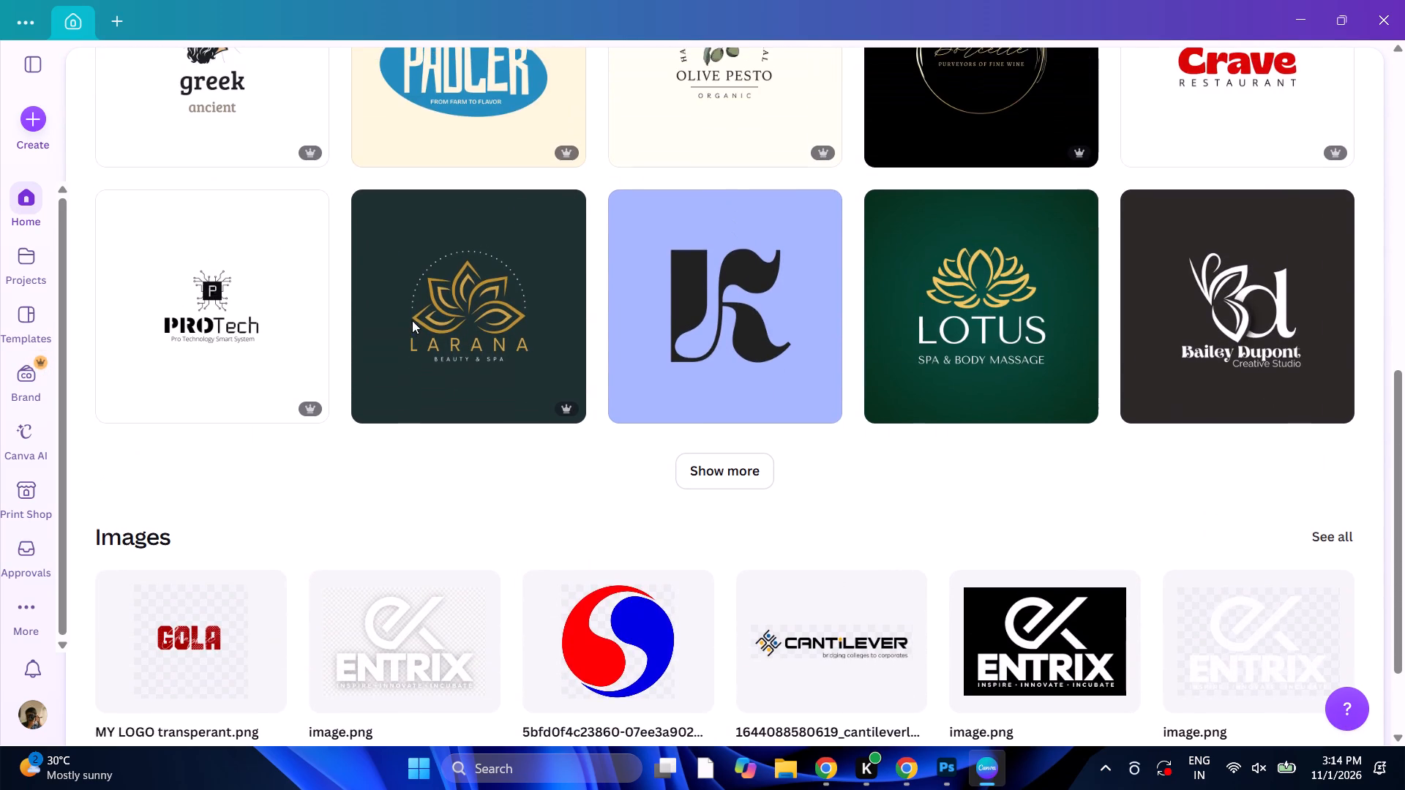
scroll(412, 320, up, 12)
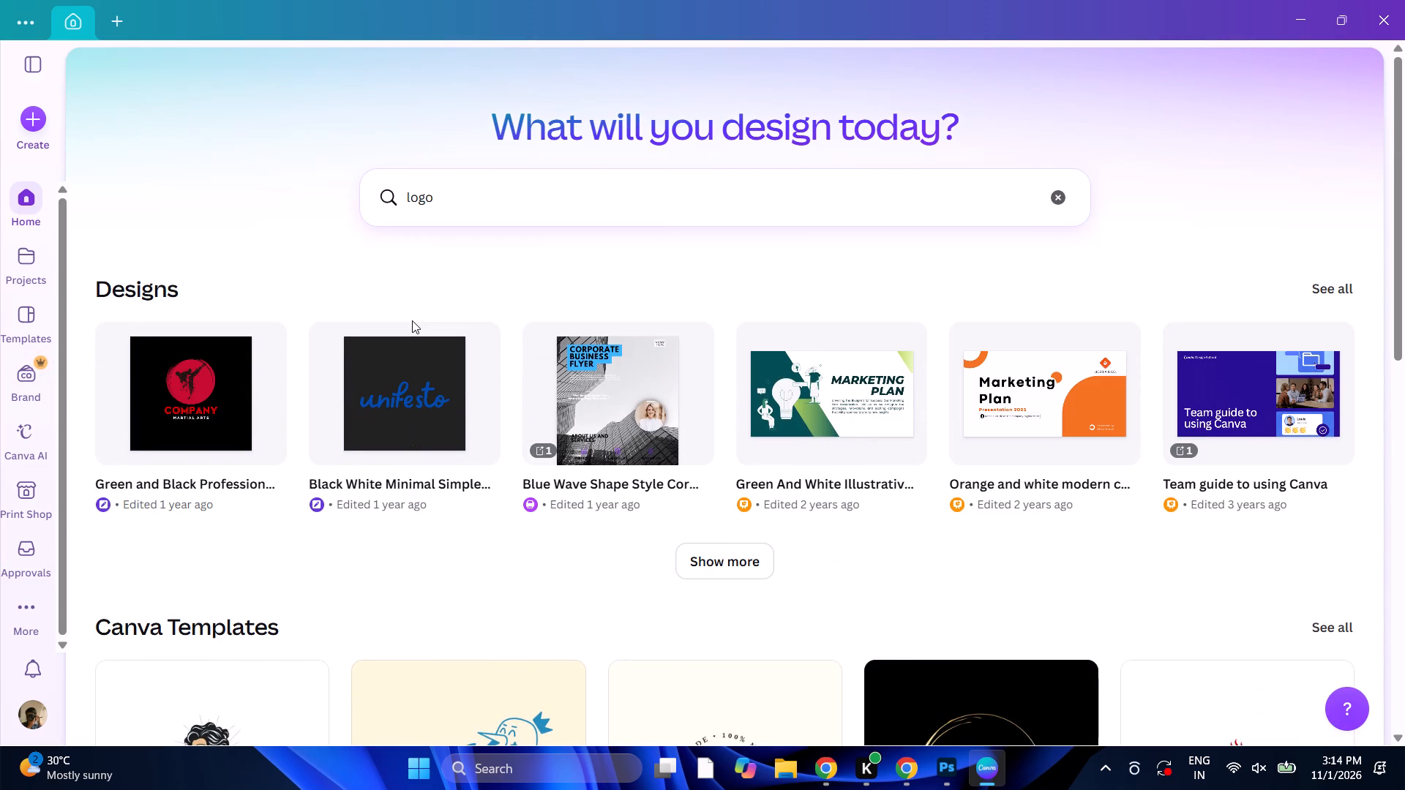
scroll(412, 320, down, 1)
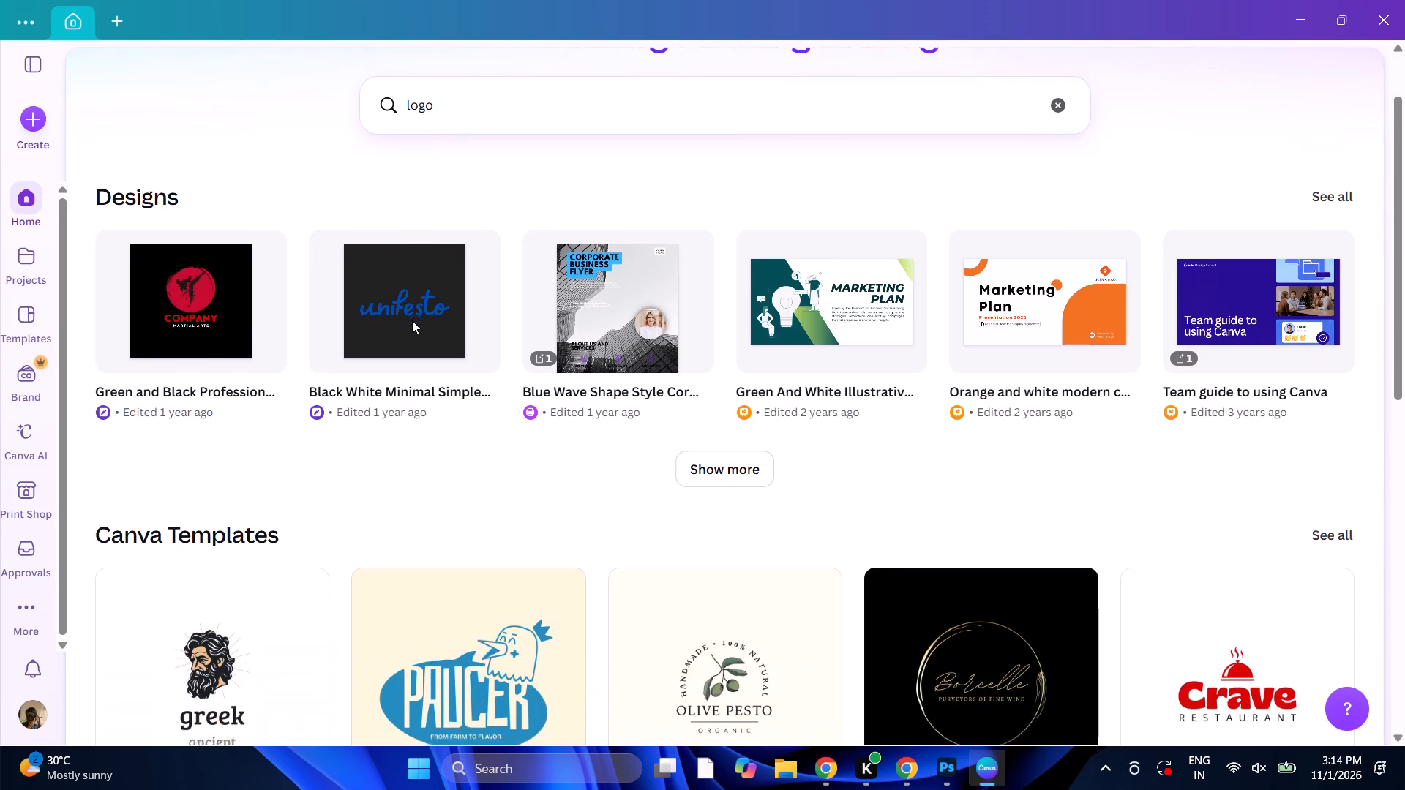
scroll(412, 320, down, 1)
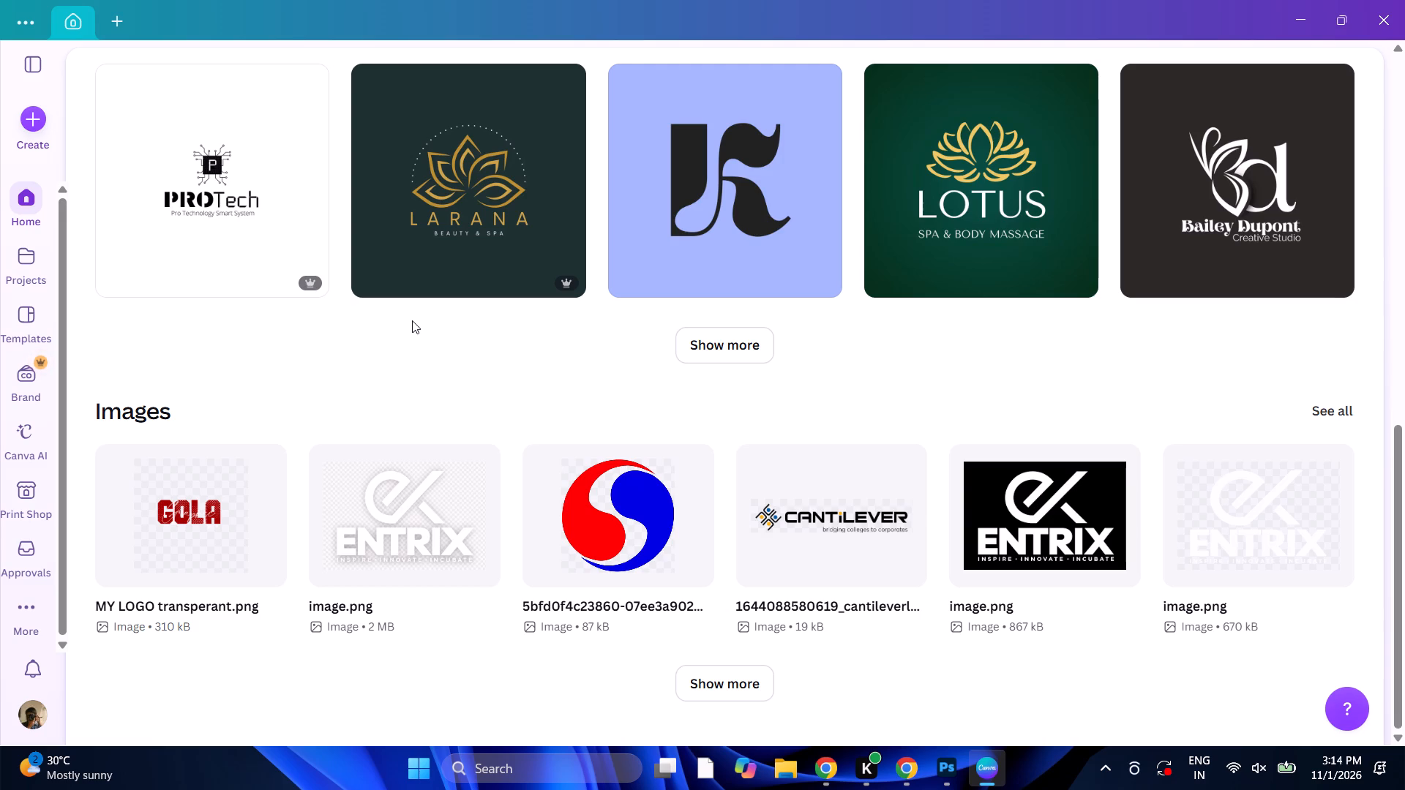
scroll(412, 320, down, 3)
scroll(412, 320, up, 1)
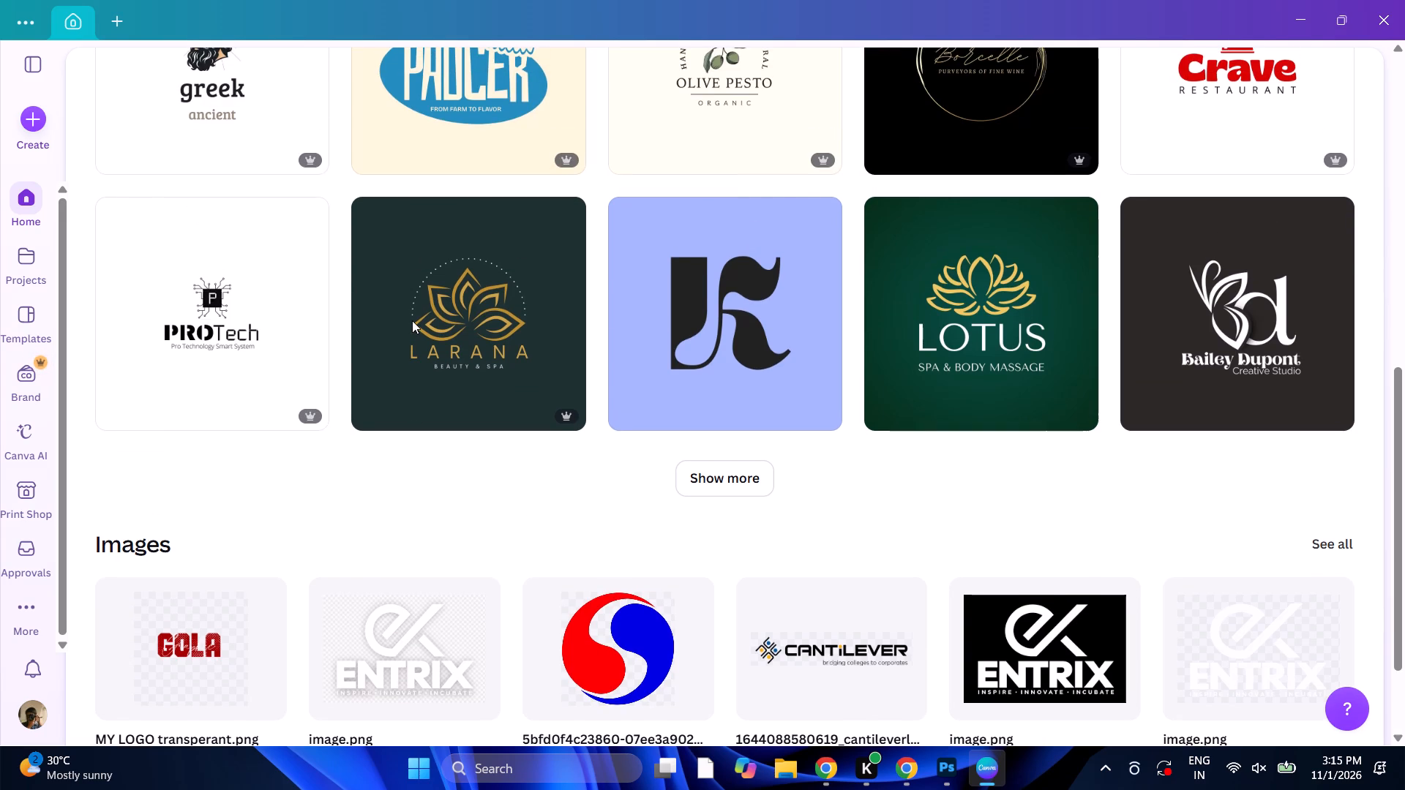
scroll(412, 320, up, 1)
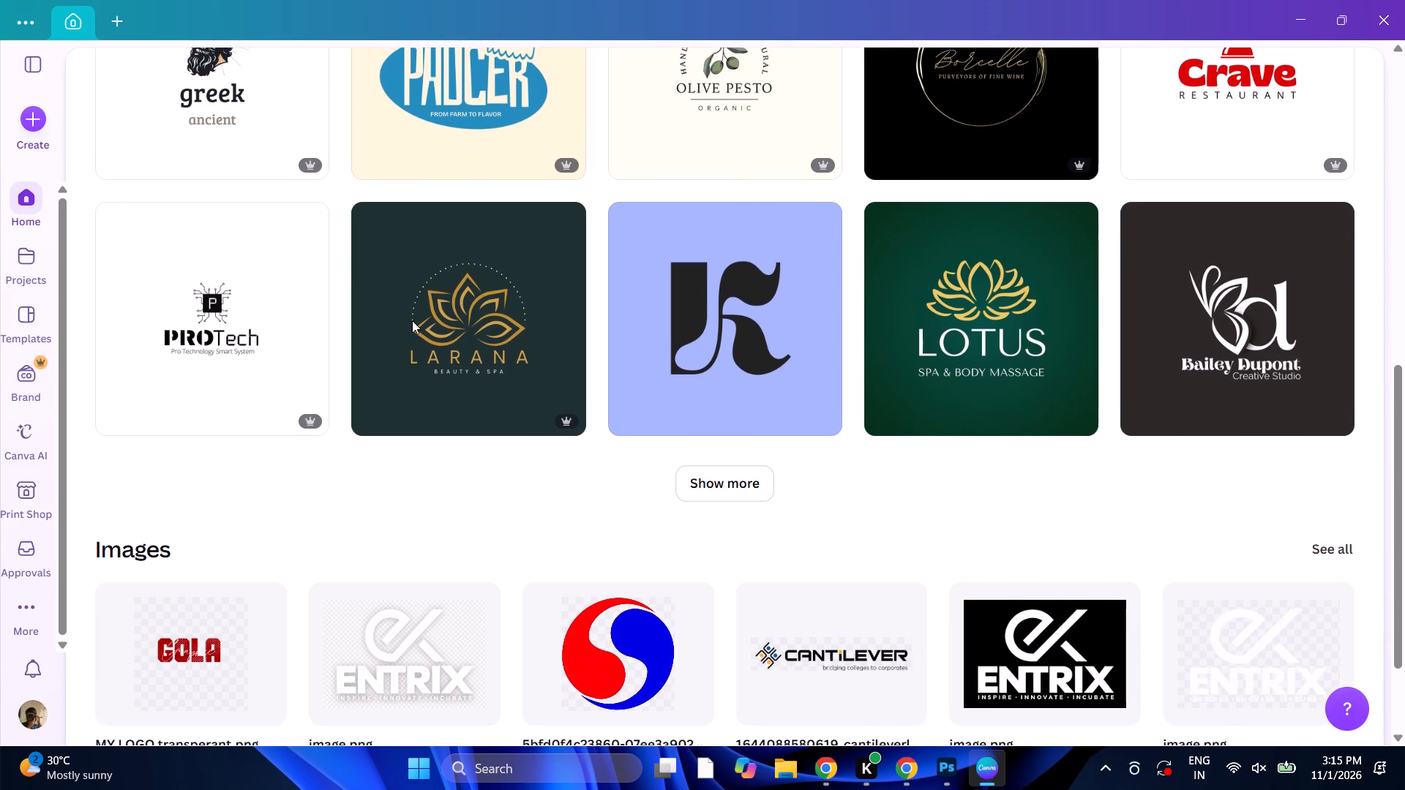
scroll(412, 320, up, 1)
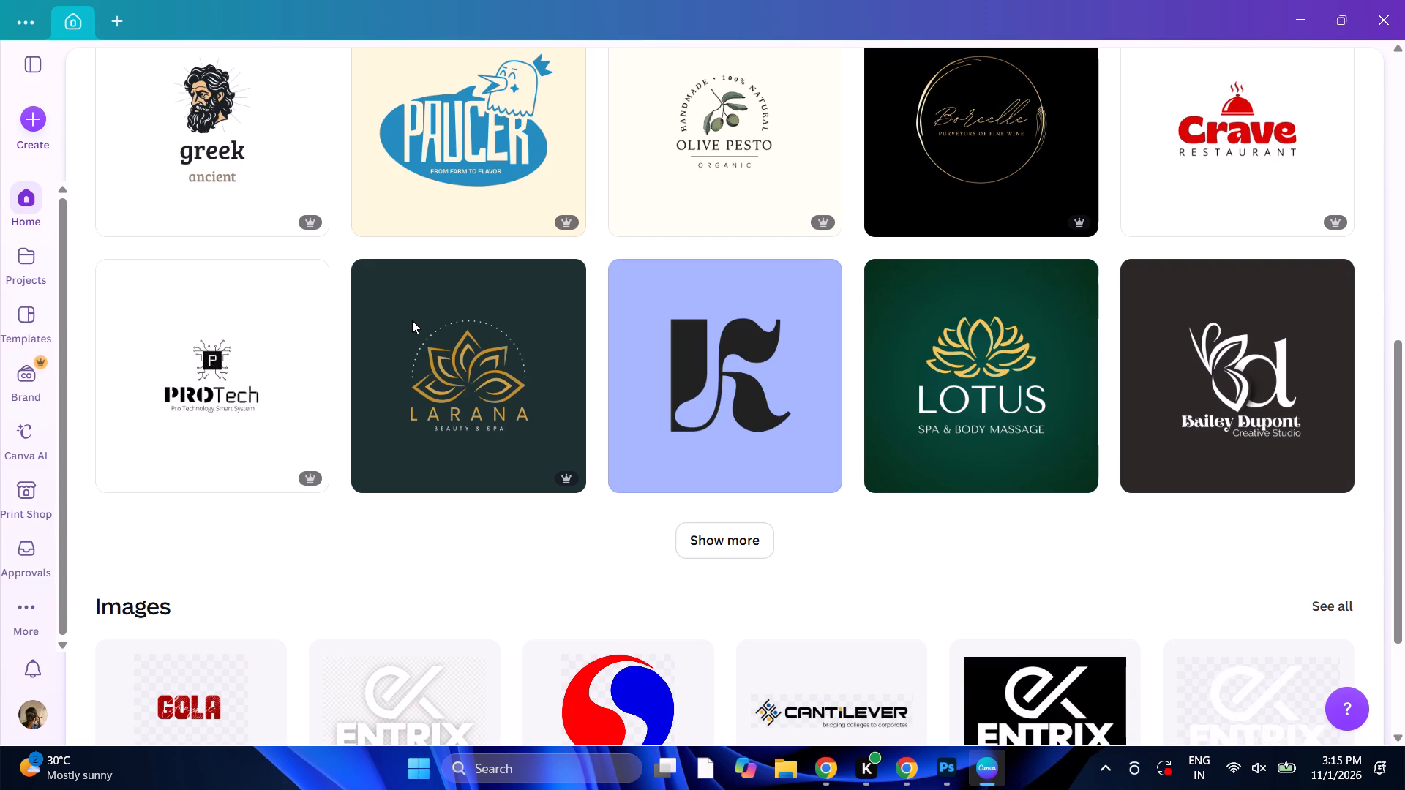
scroll(412, 320, up, 2)
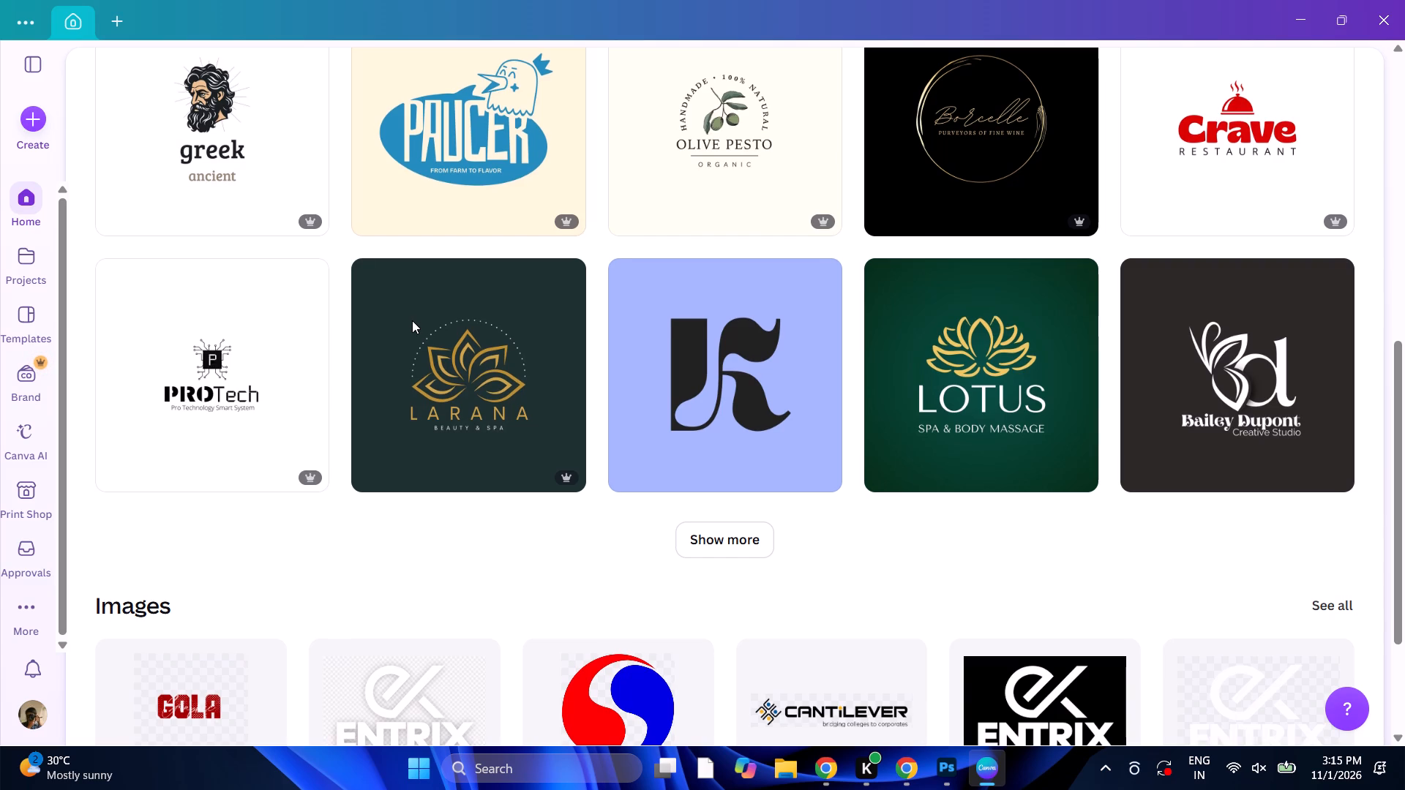
scroll(412, 320, up, 2)
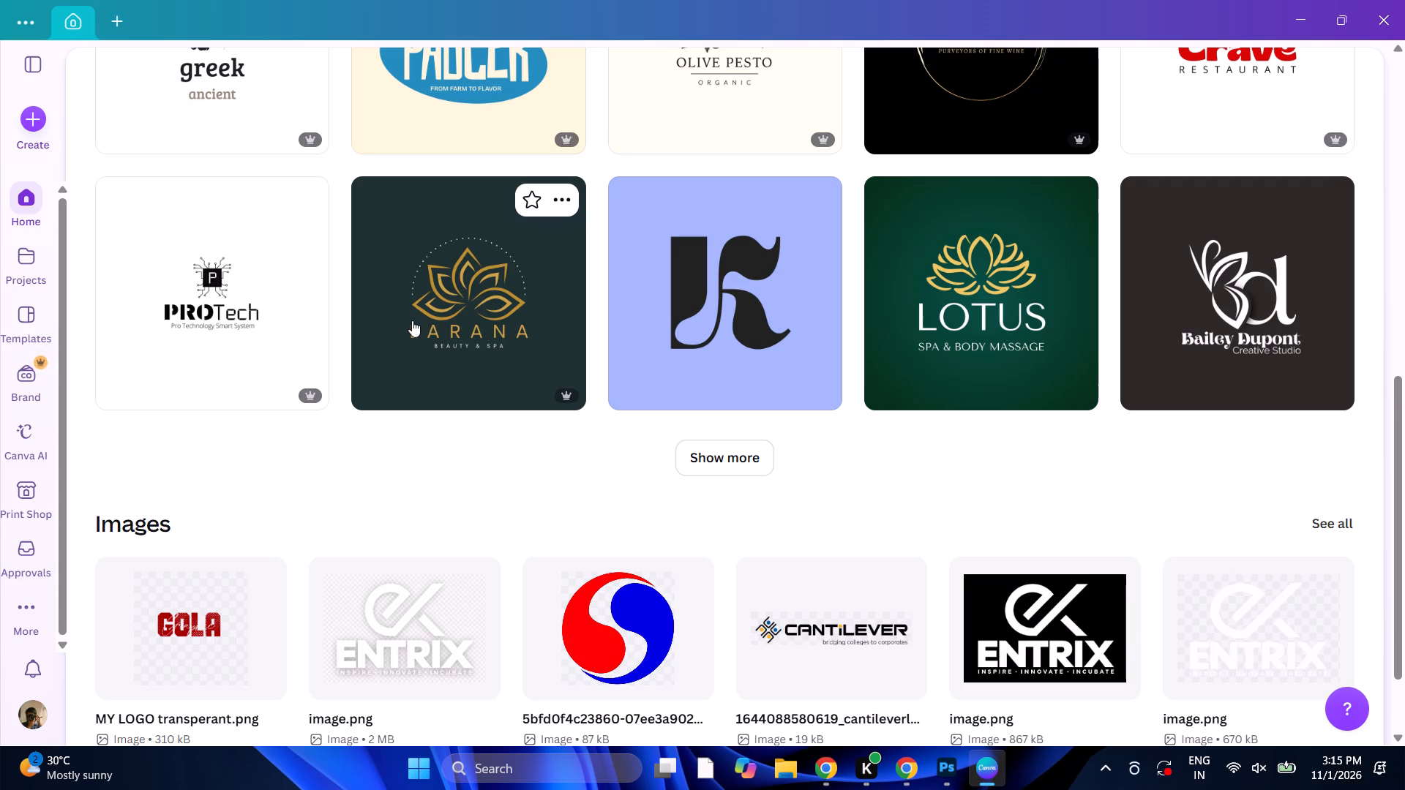
scroll(412, 320, down, 1)
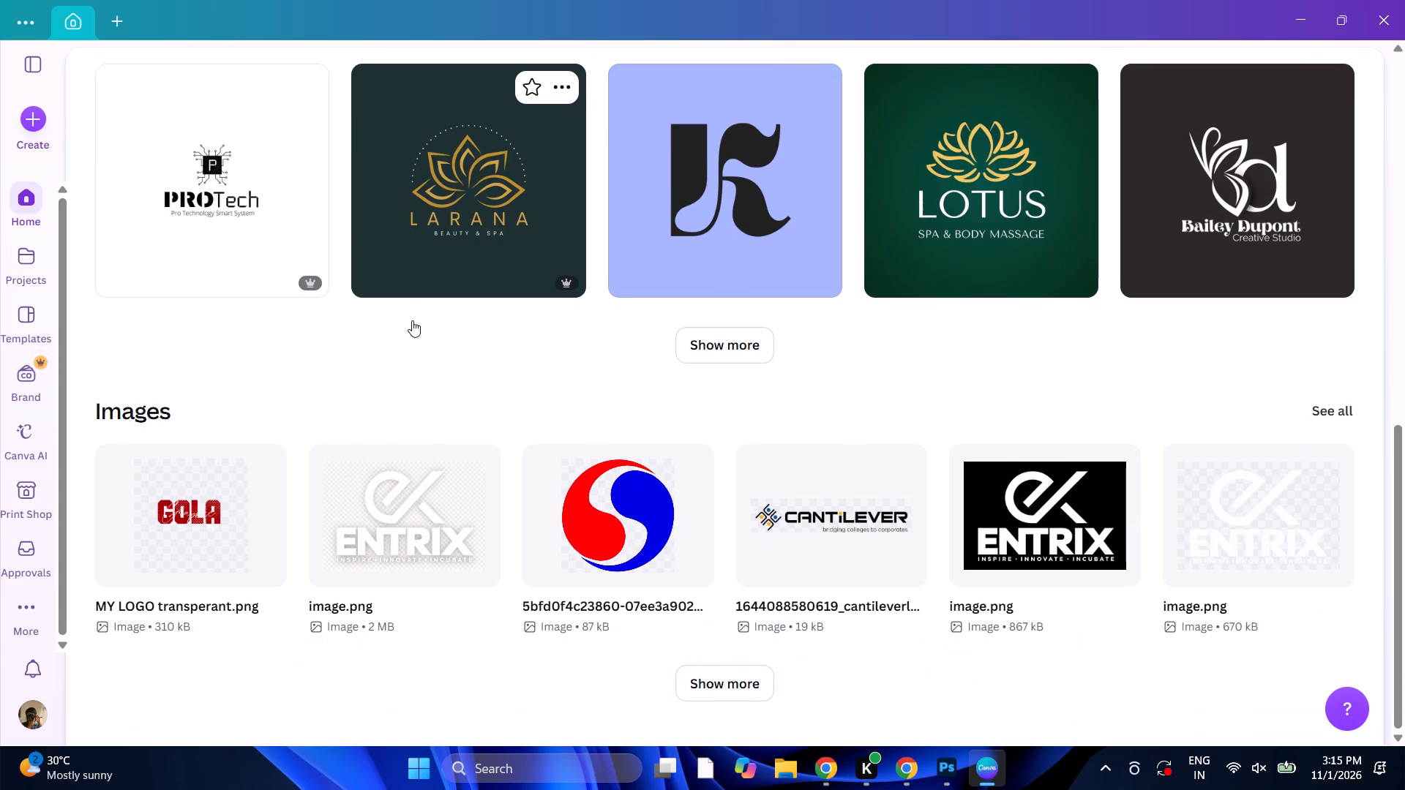
scroll(412, 320, down, 1)
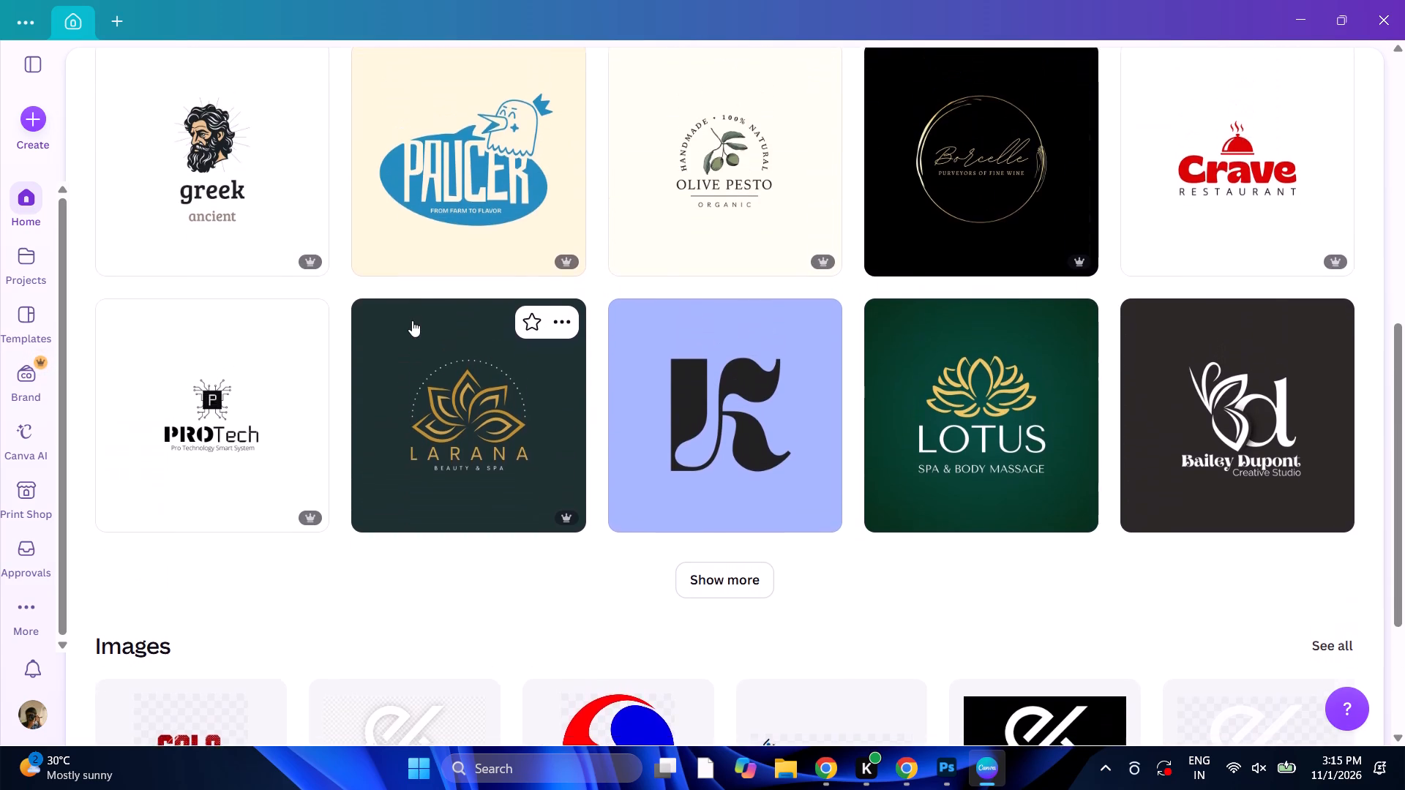
scroll(412, 320, down, 4)
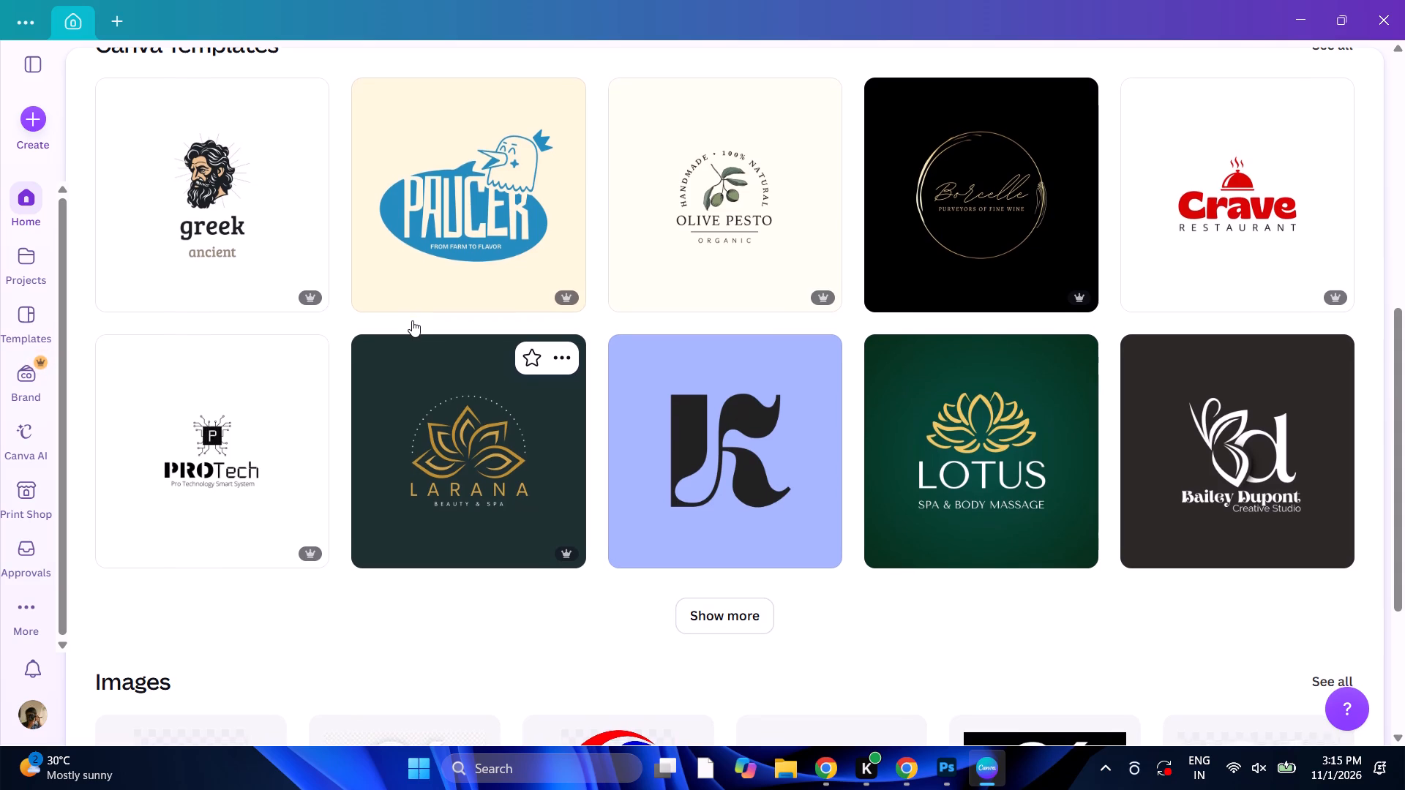
scroll(412, 320, down, 1)
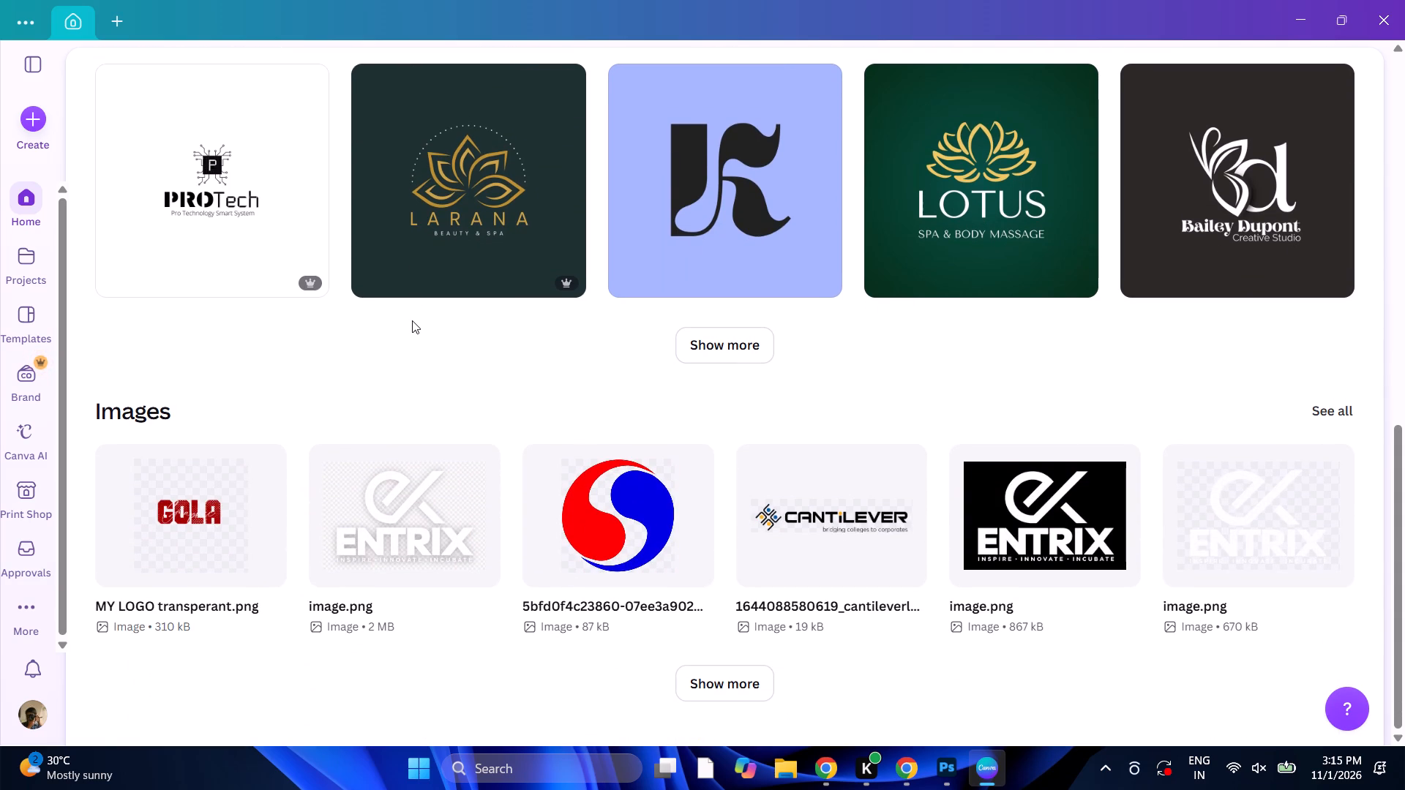
scroll(412, 320, down, 1)
scroll(412, 320, up, 2)
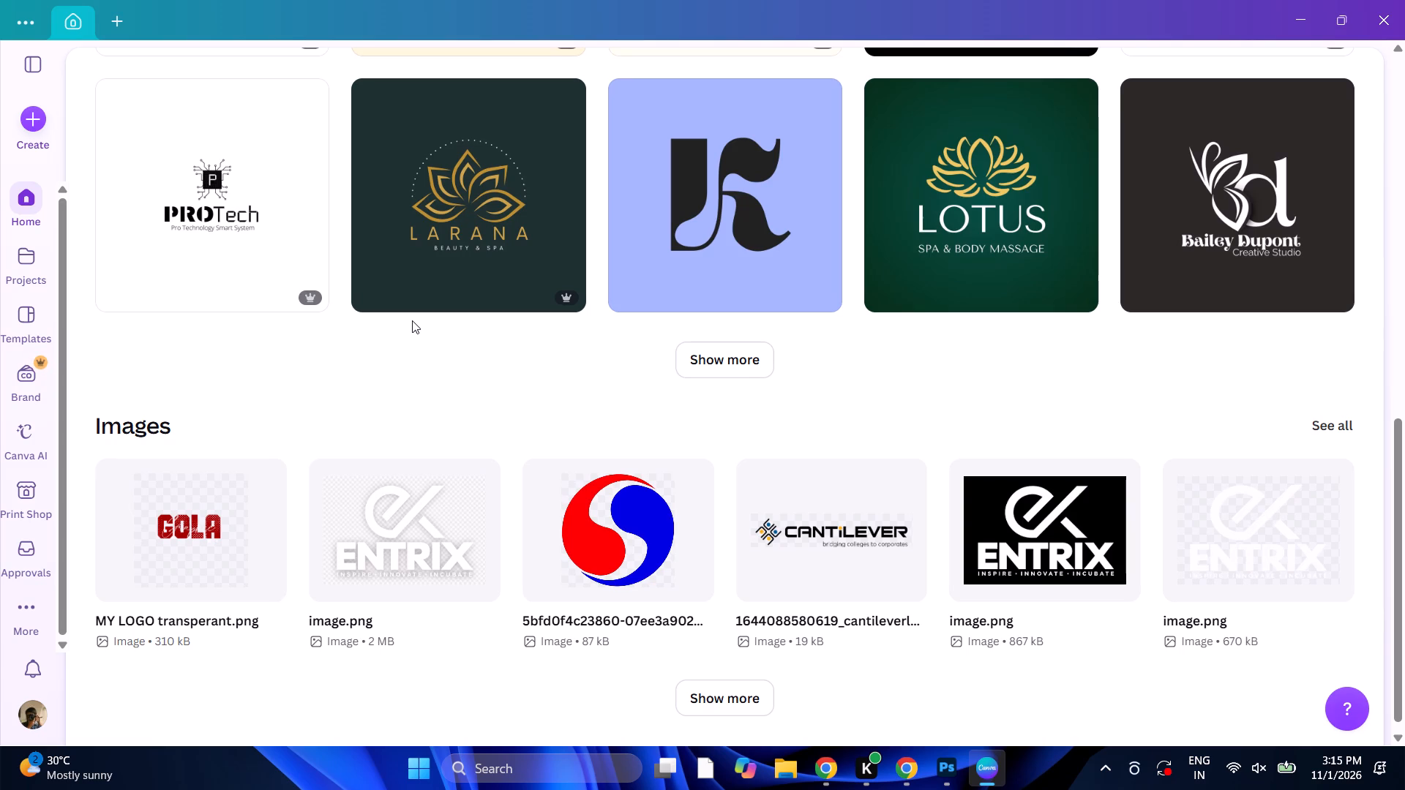
scroll(412, 320, up, 2)
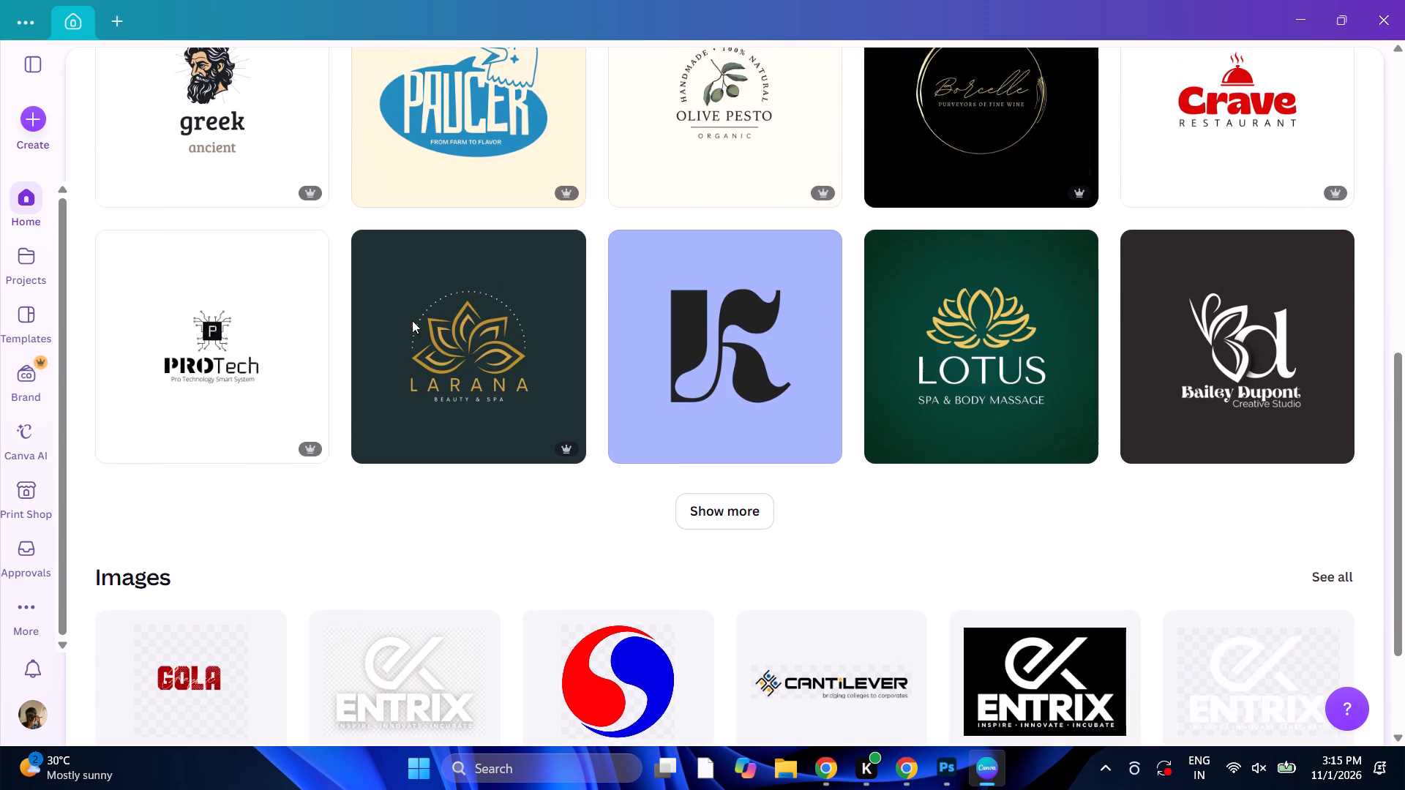
scroll(412, 320, up, 5)
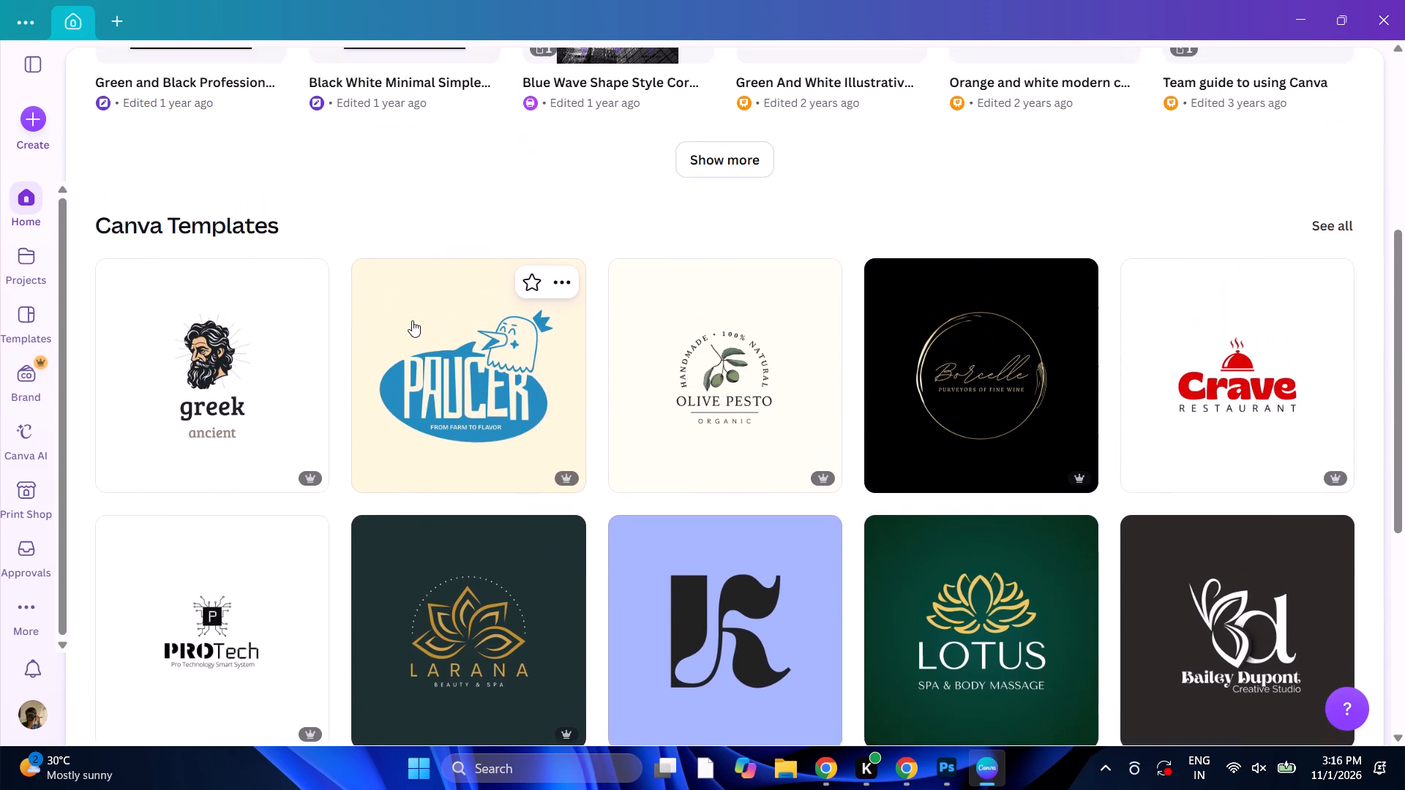
scroll(412, 320, up, 2)
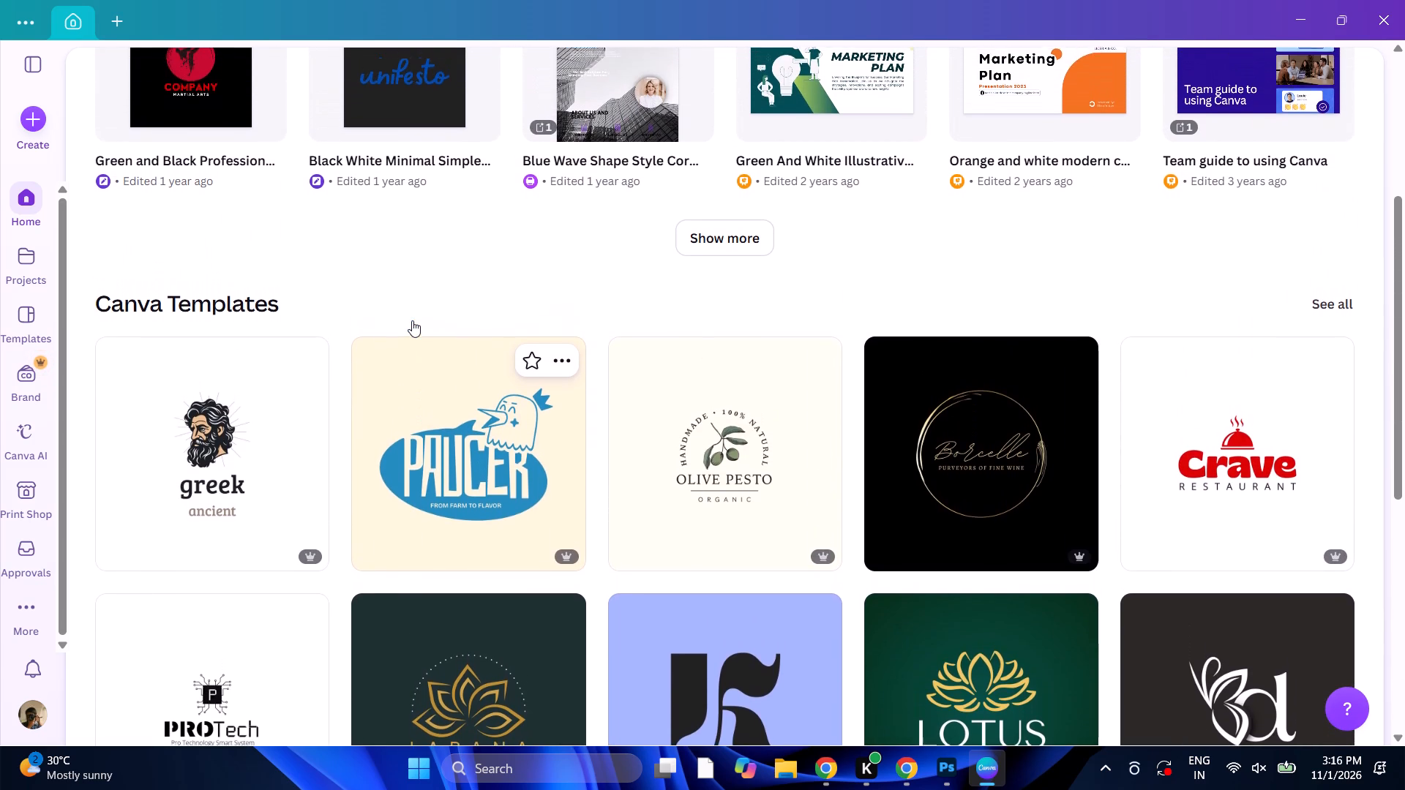
scroll(412, 320, up, 3)
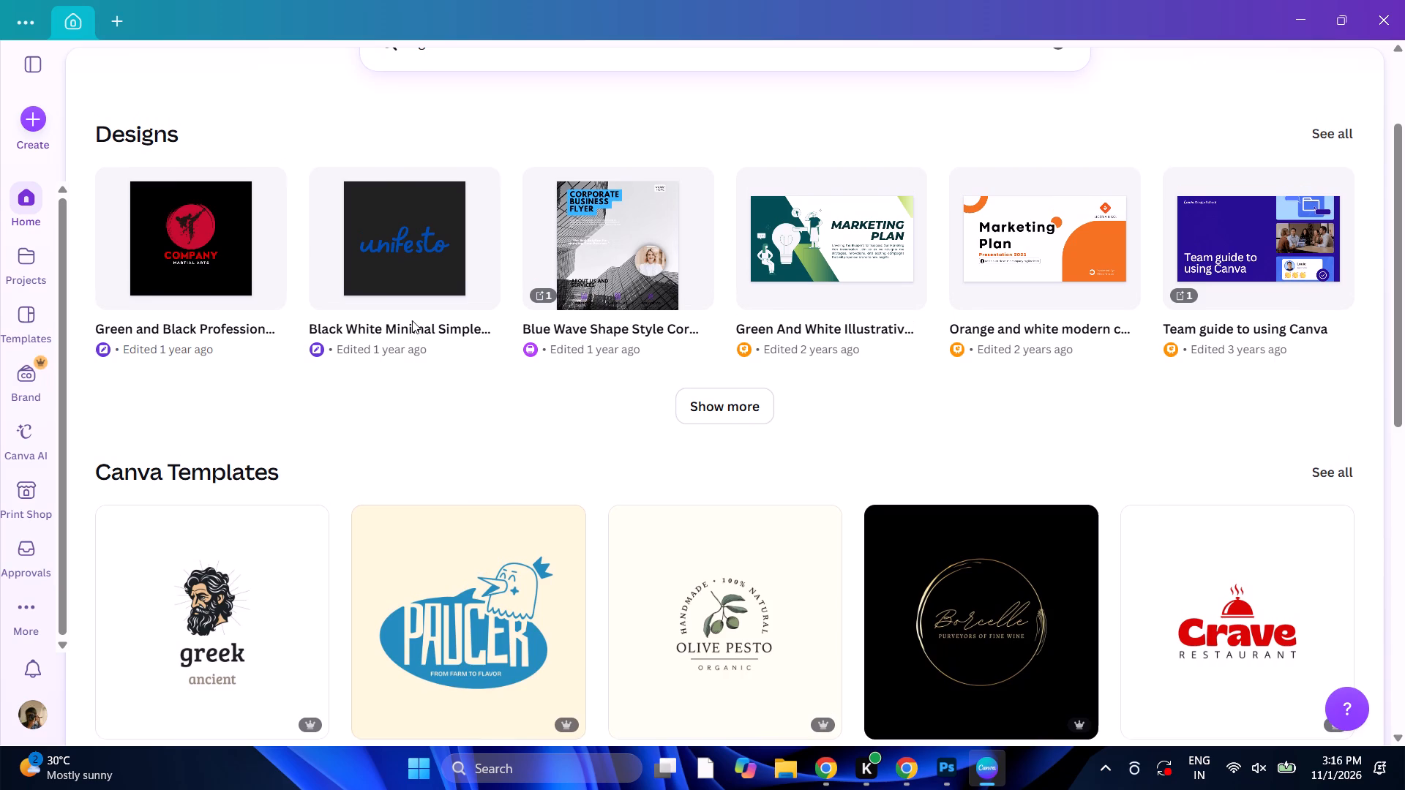
scroll(412, 320, up, 2)
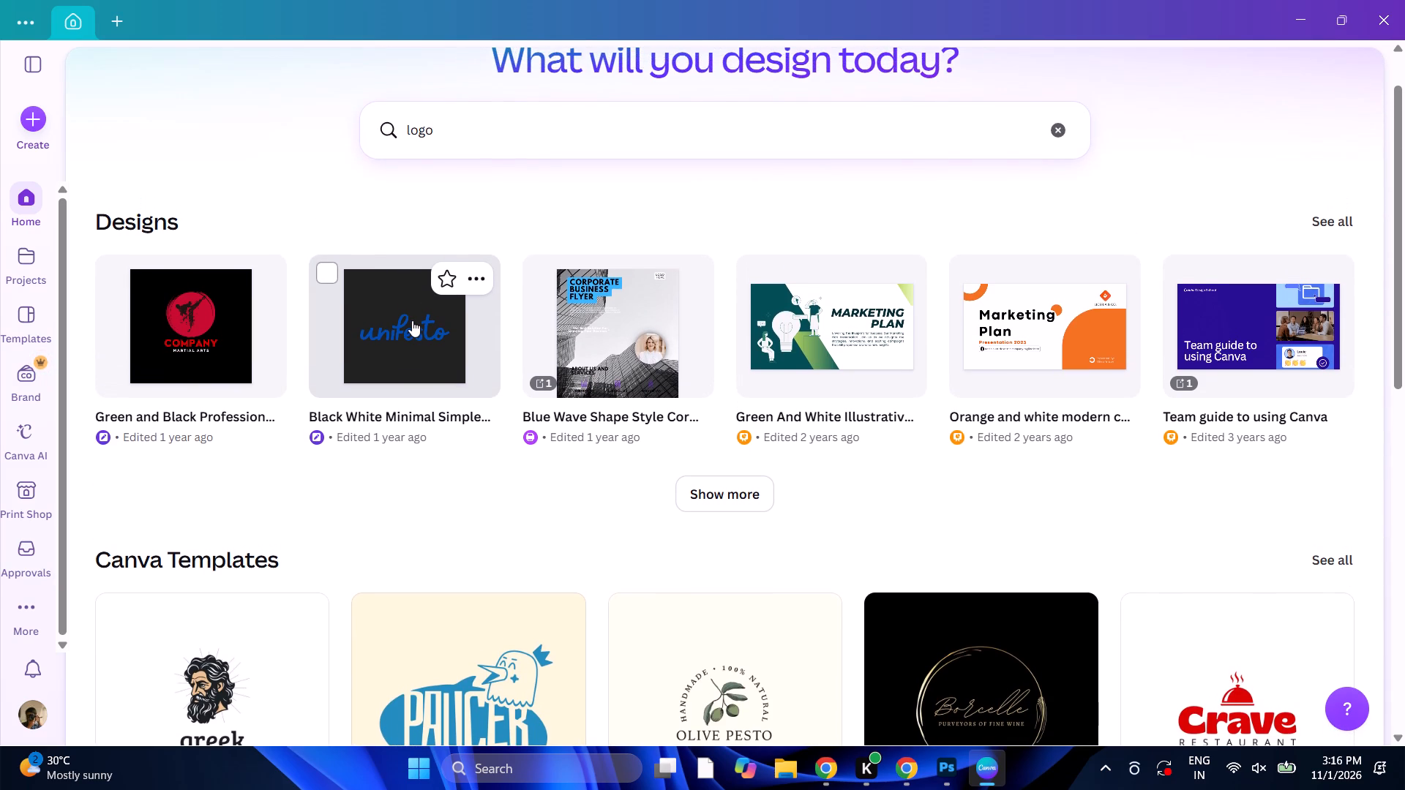
scroll(412, 320, up, 1)
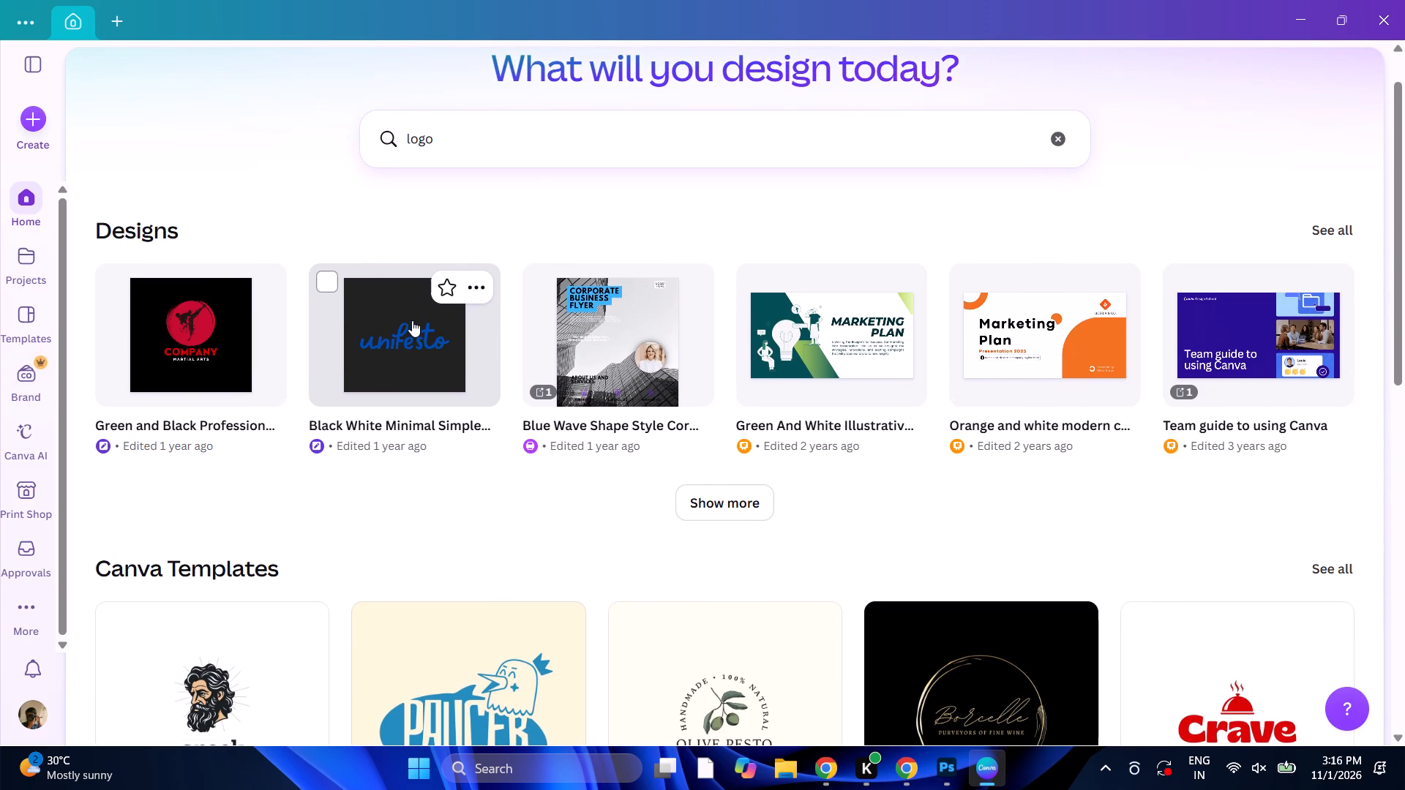
scroll(412, 320, up, 2)
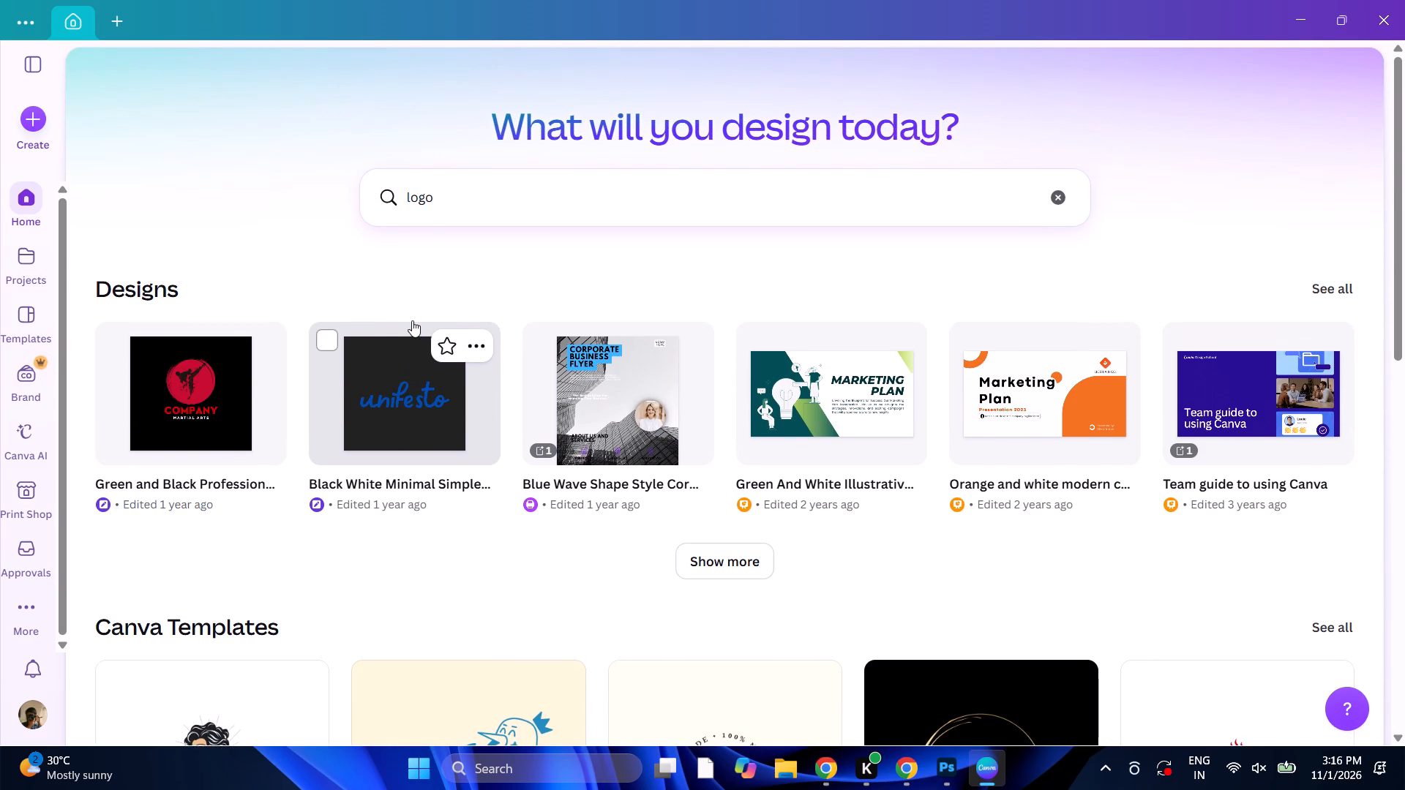
scroll(412, 320, up, 4)
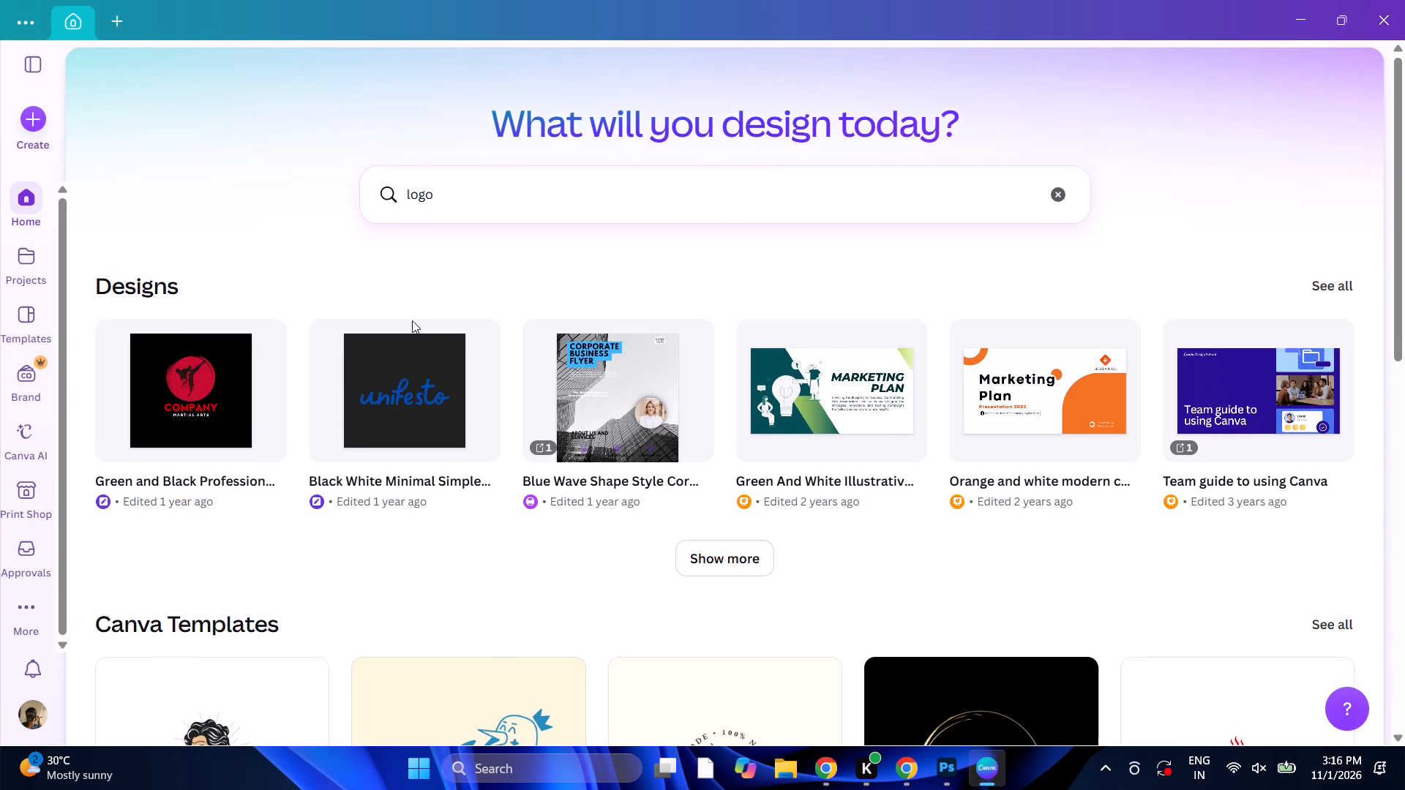
scroll(412, 320, up, 1)
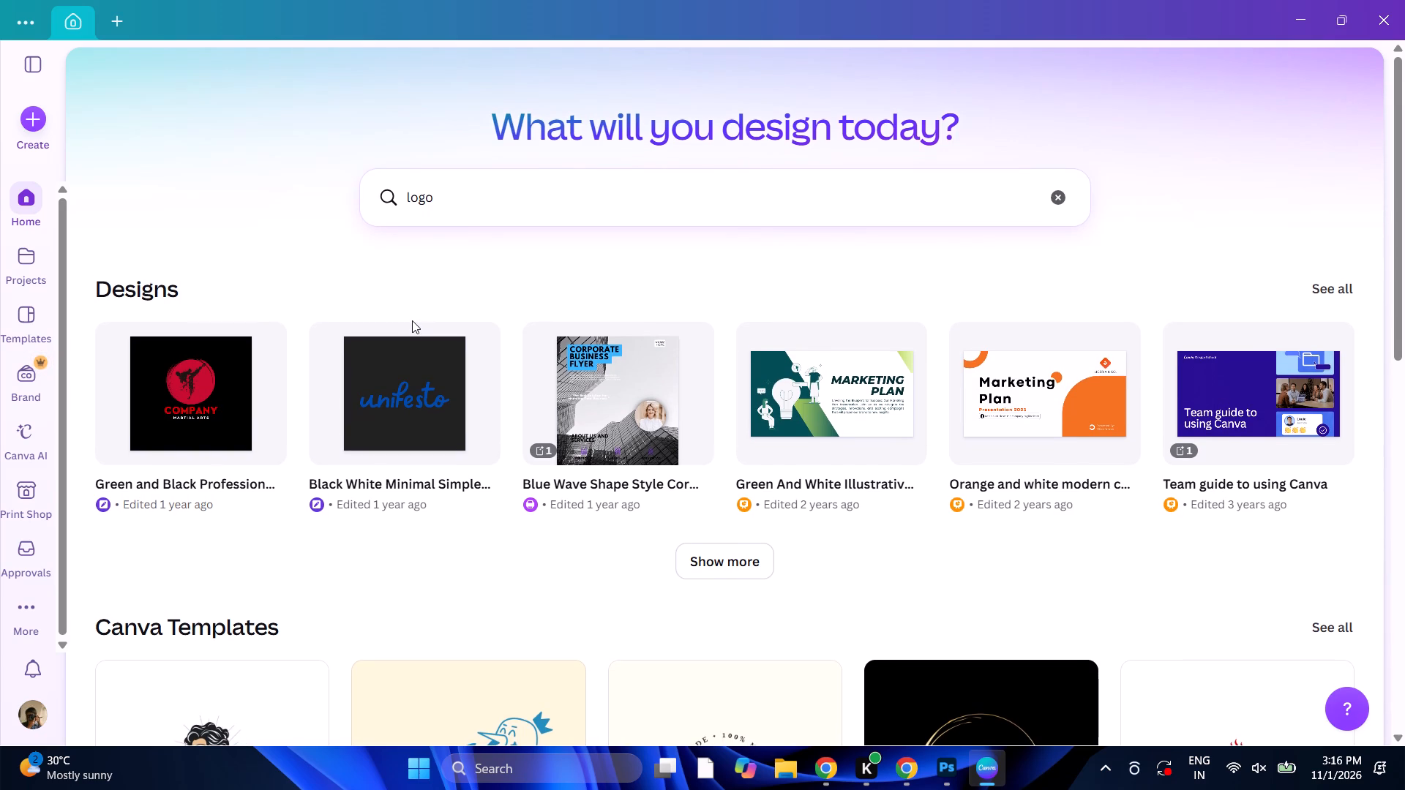
scroll(412, 320, down, 1)
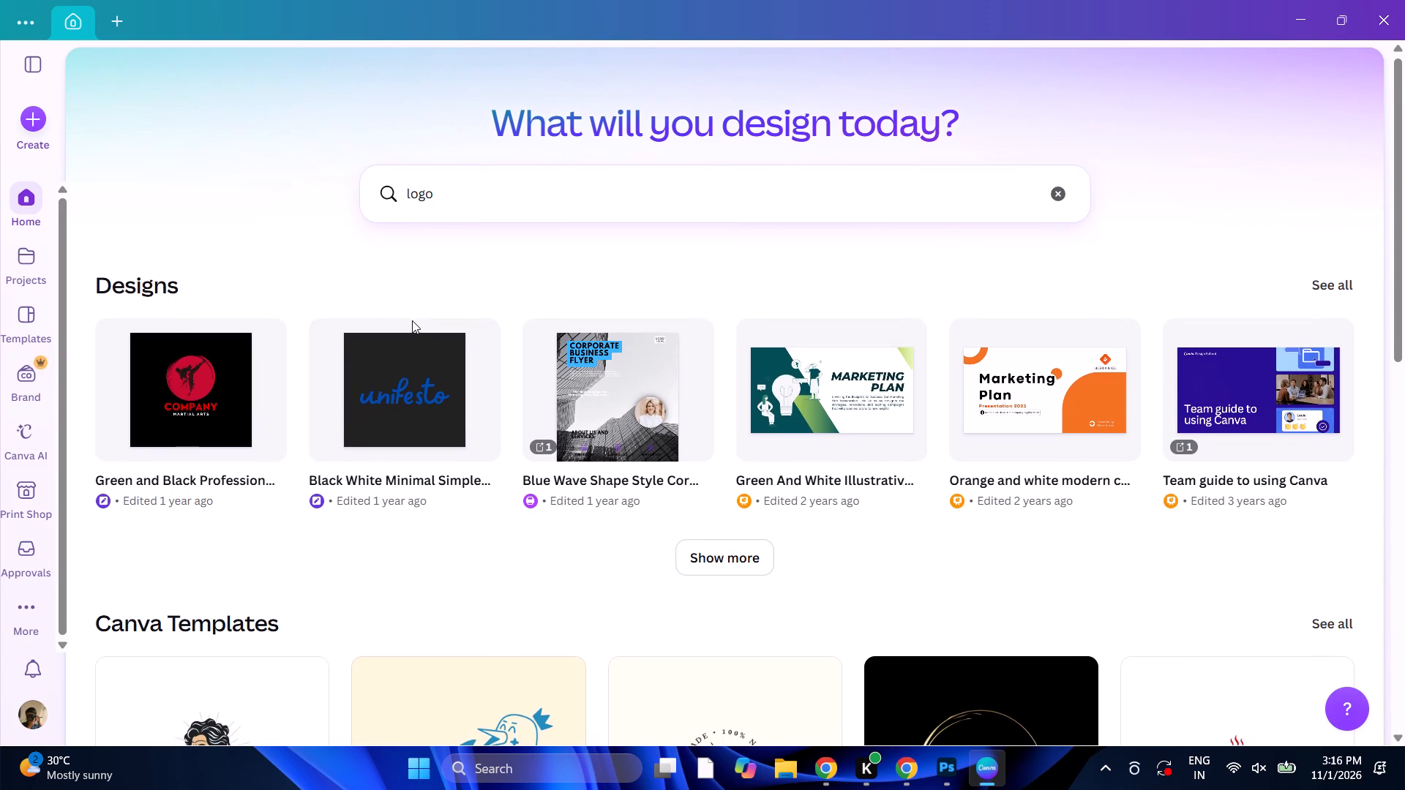
scroll(412, 320, down, 4)
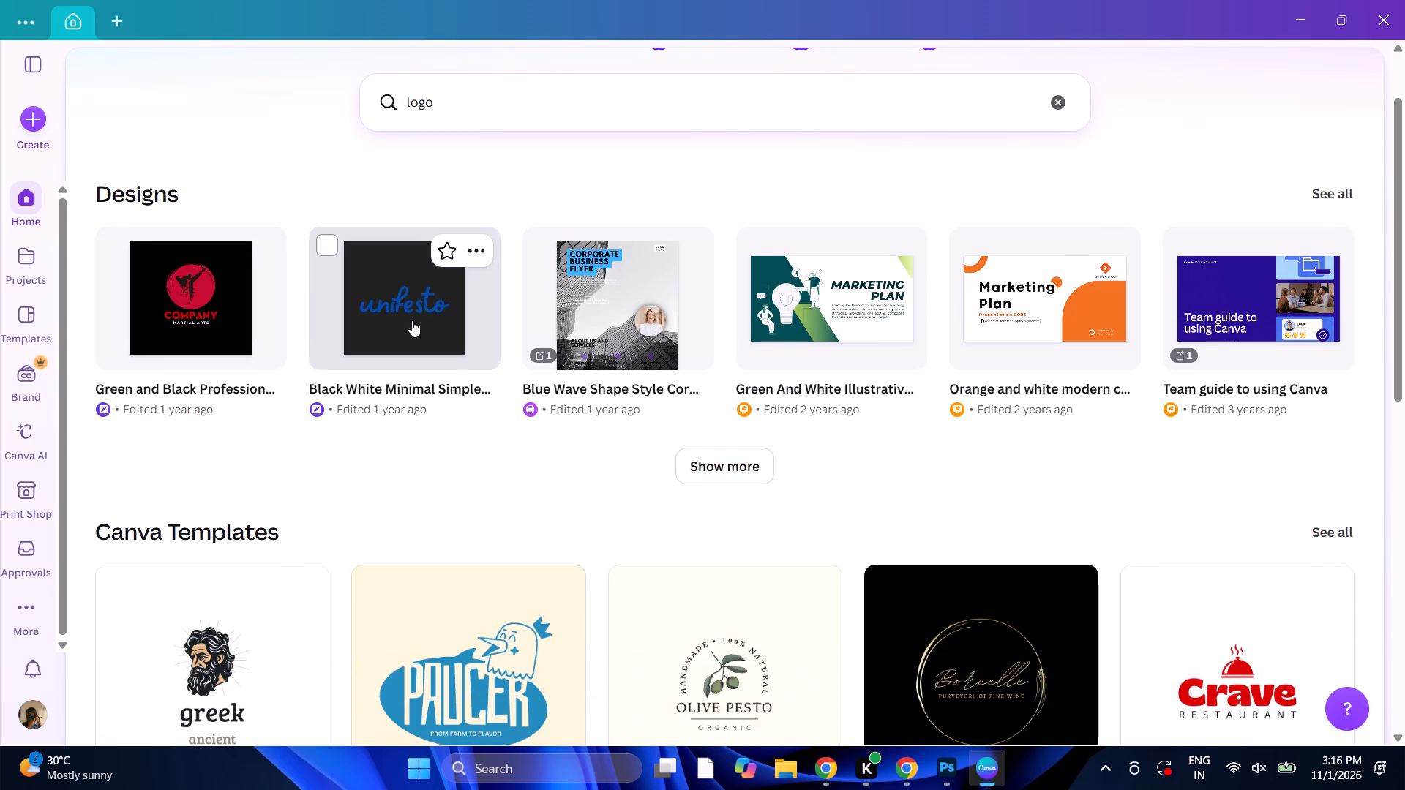
scroll(412, 320, down, 2)
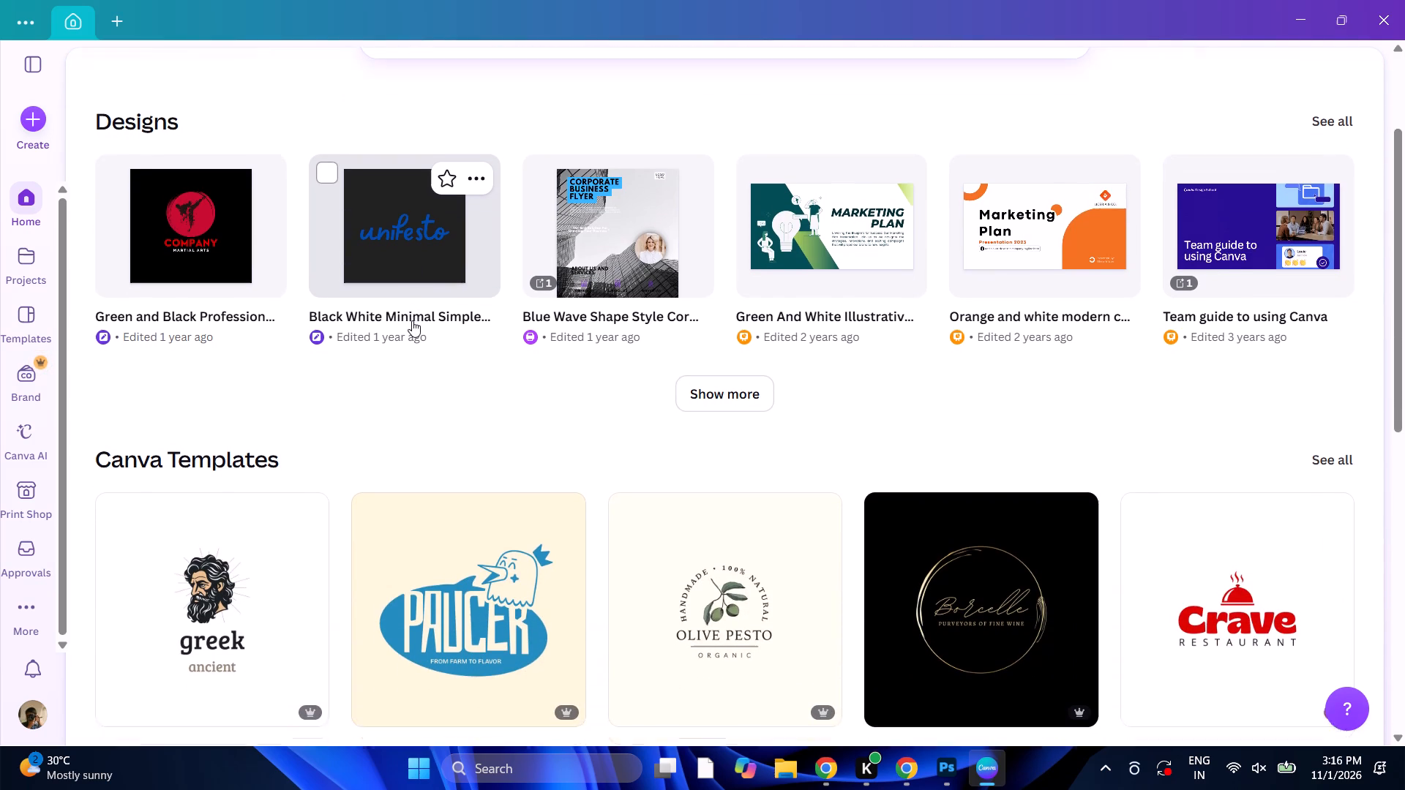
Examine the "logo" search results across existing designs, Canva templates and uploaded images for a suitable reference.
scroll(412, 320, down, 2)
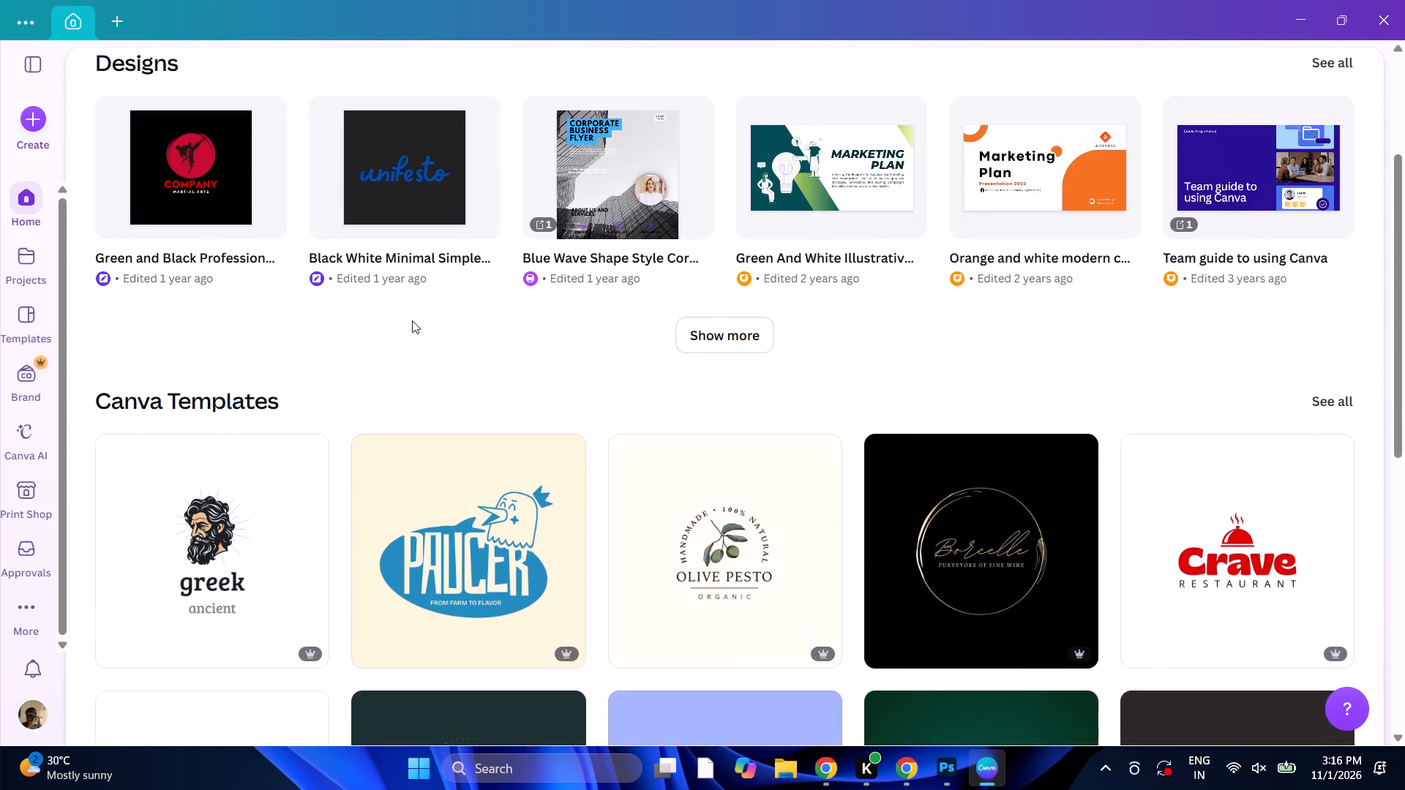
scroll(412, 320, down, 3)
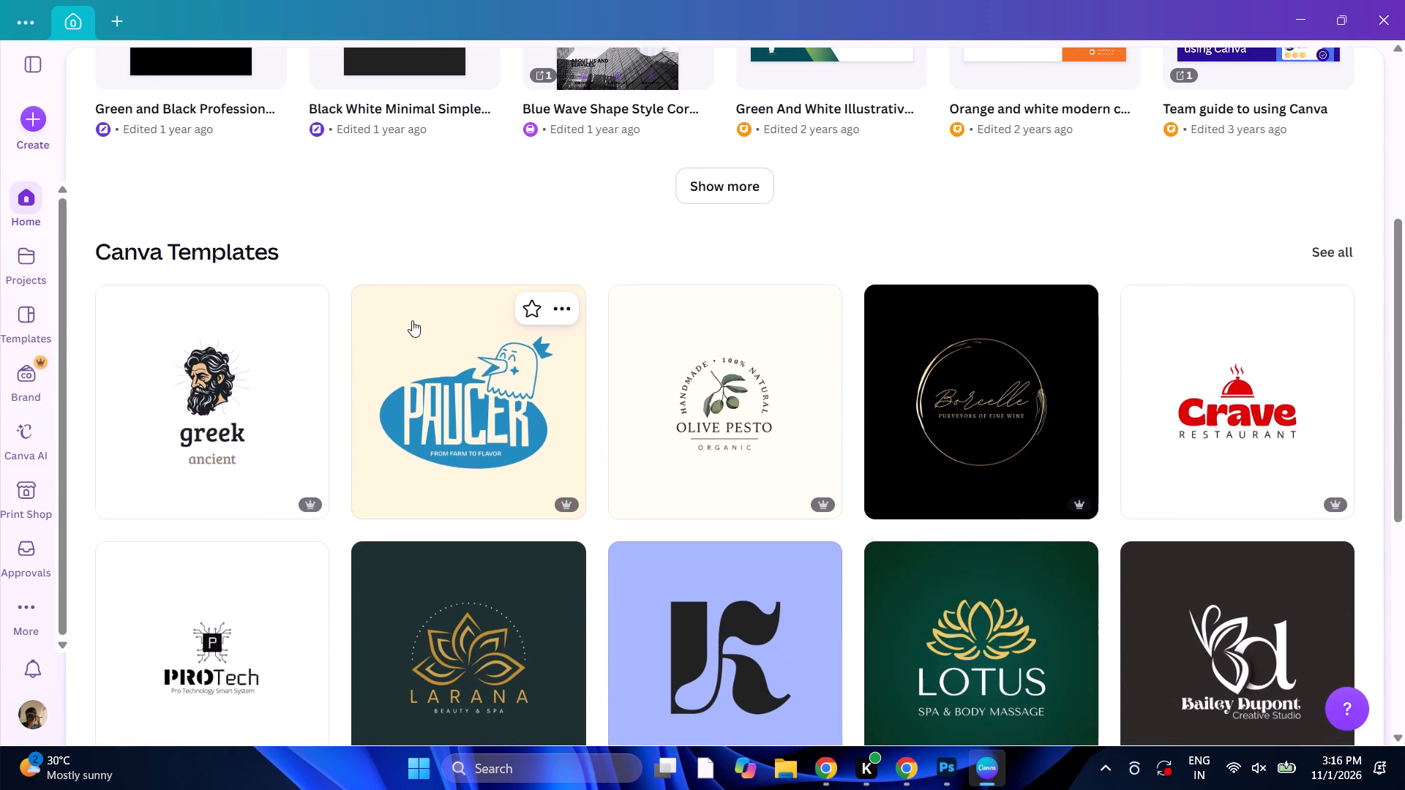
scroll(412, 320, down, 1)
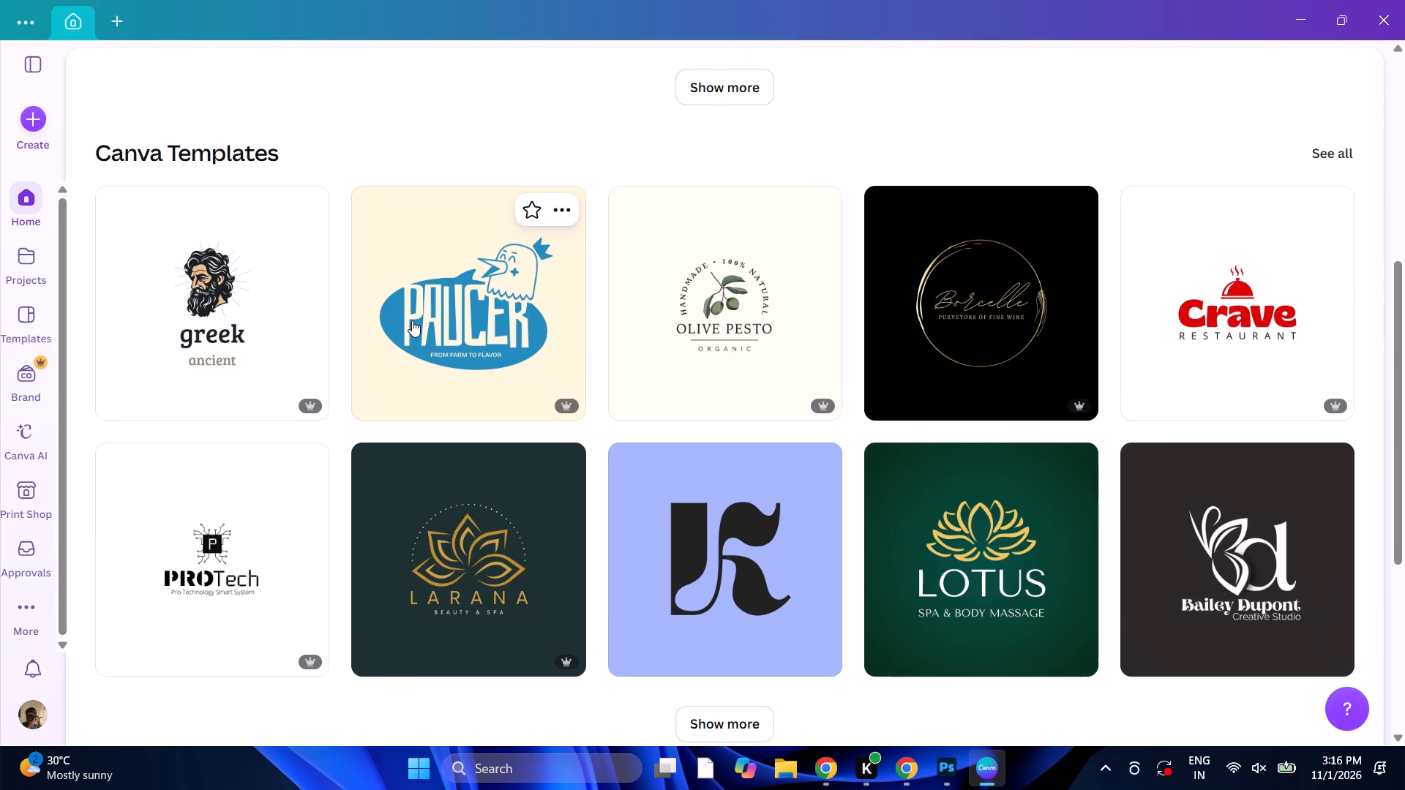
scroll(412, 320, down, 4)
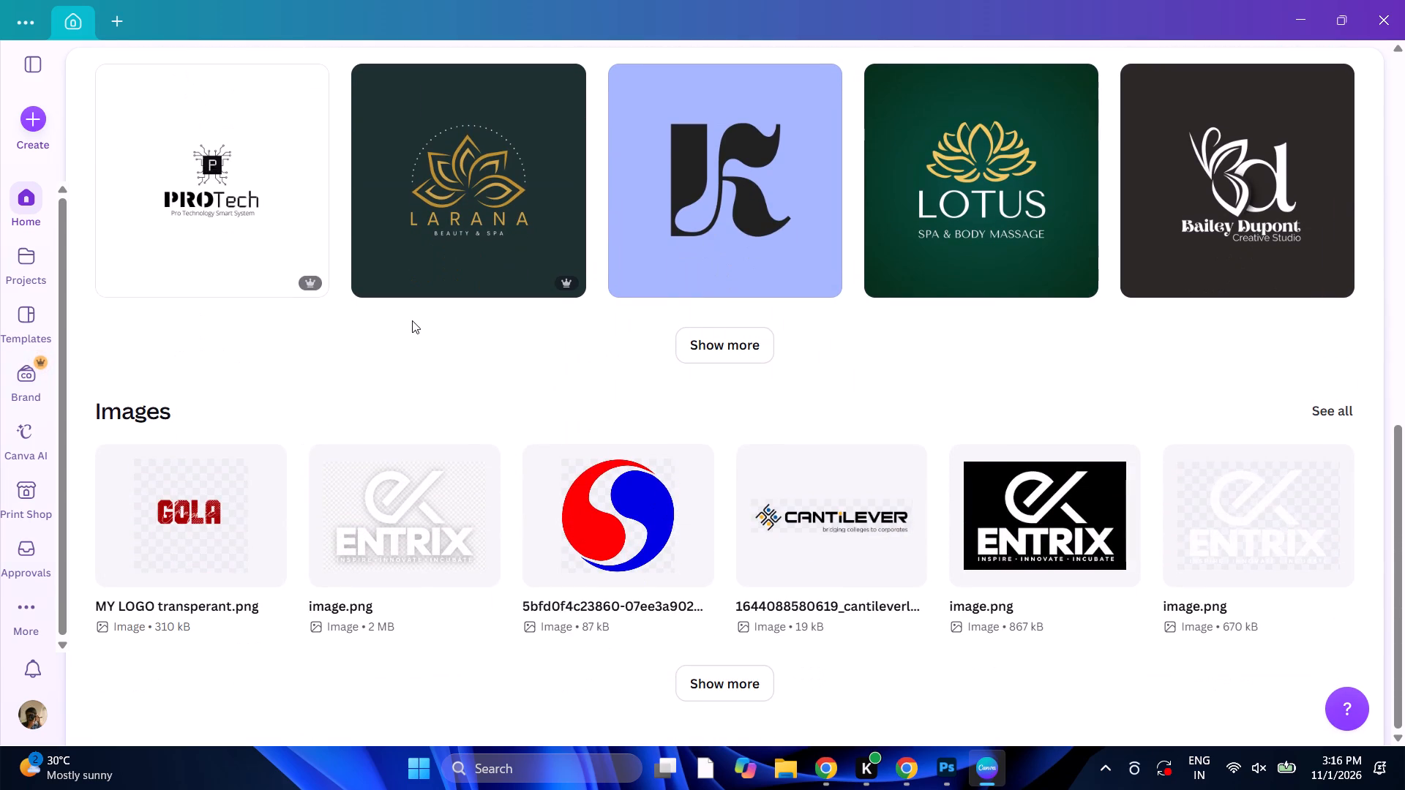
scroll(412, 320, down, 1)
scroll(412, 320, up, 1)
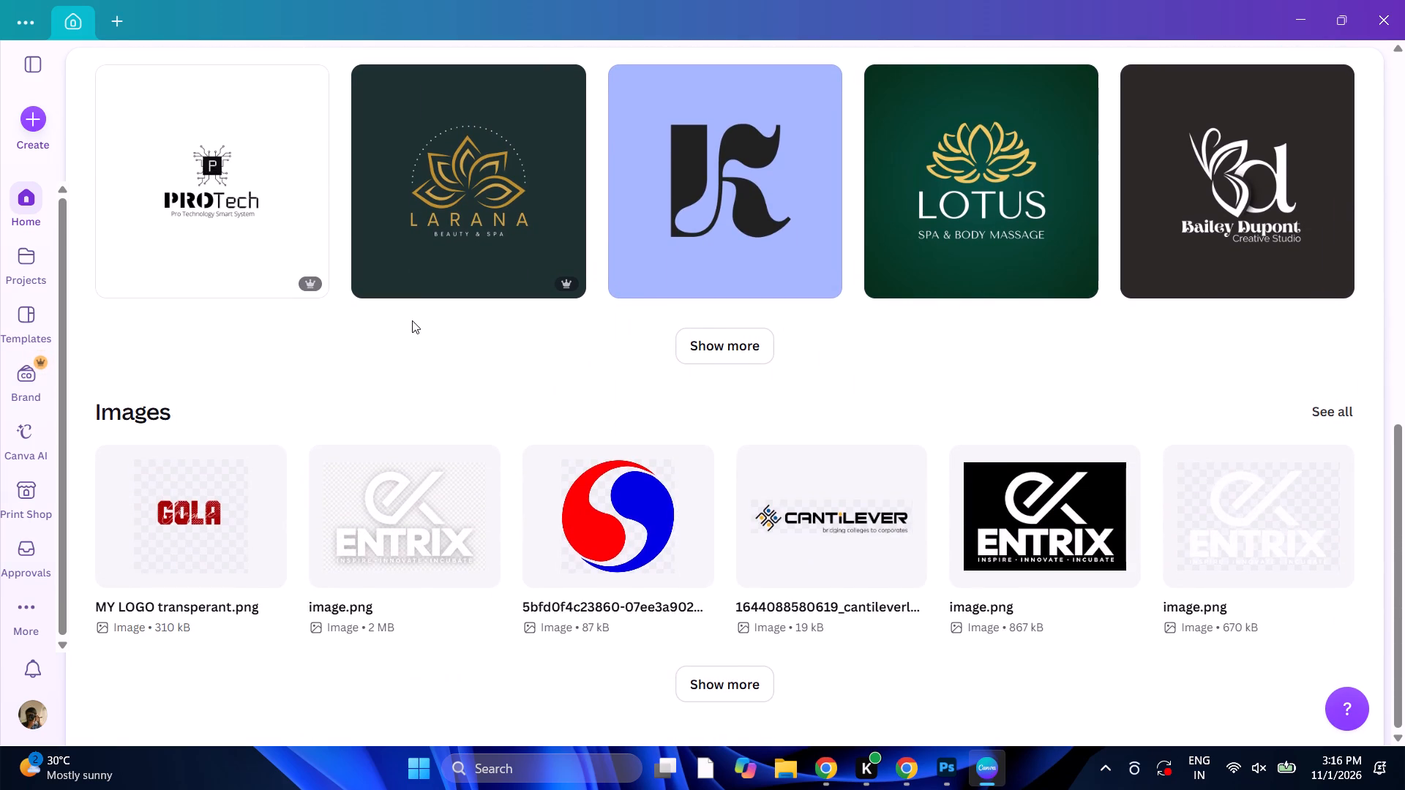
scroll(412, 320, up, 2)
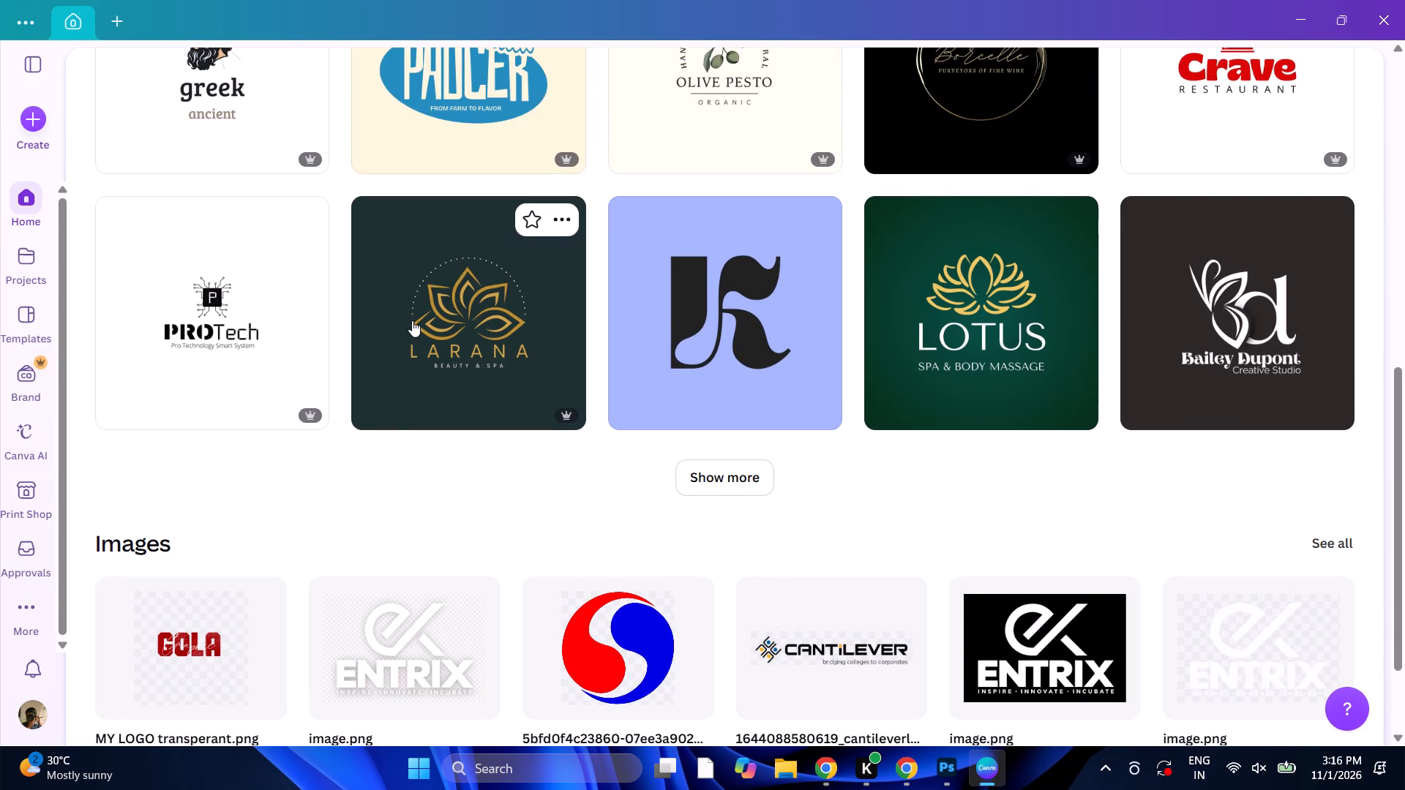
scroll(412, 320, up, 15)
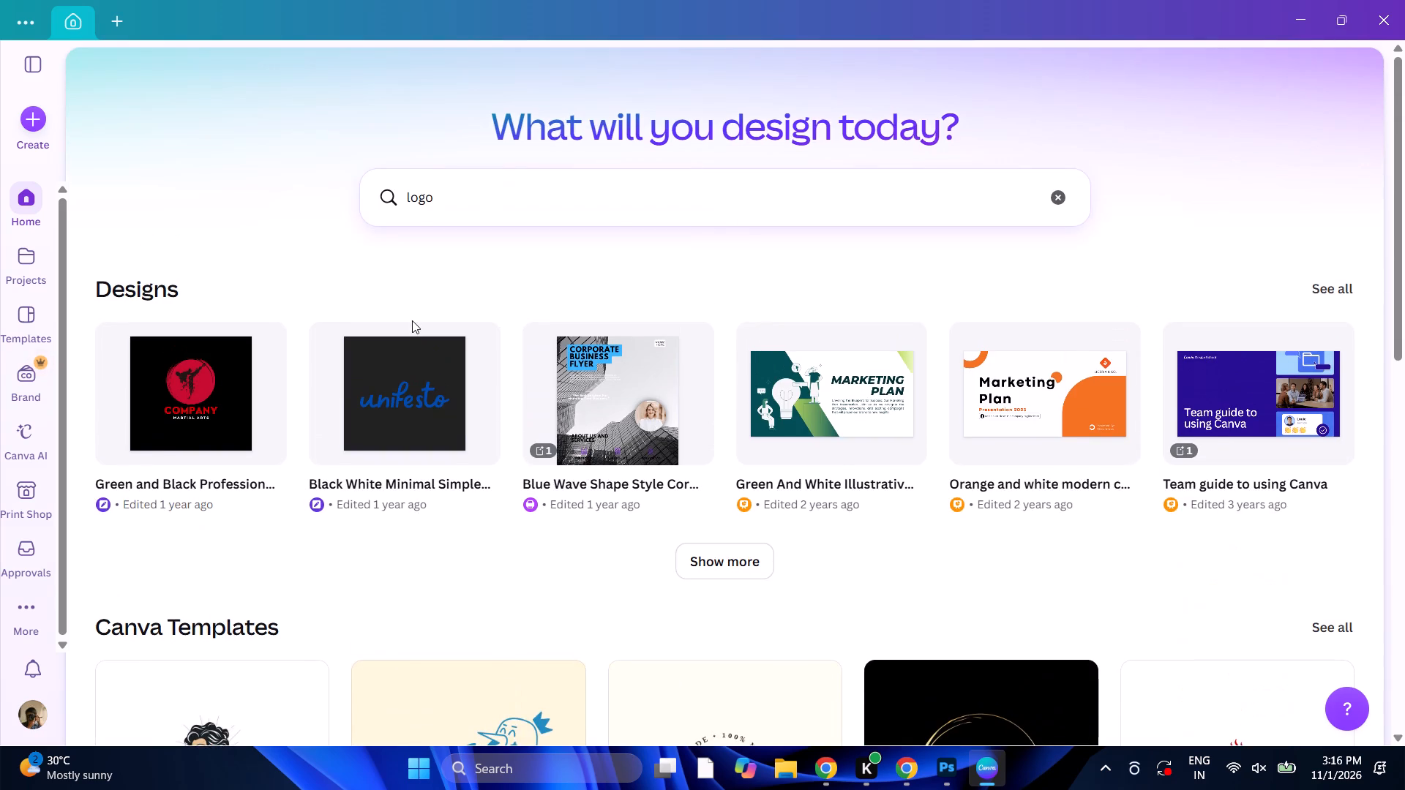
Replace the "logo" query with "dating app" and run the search.
triple_click(649, 206)
key(d)
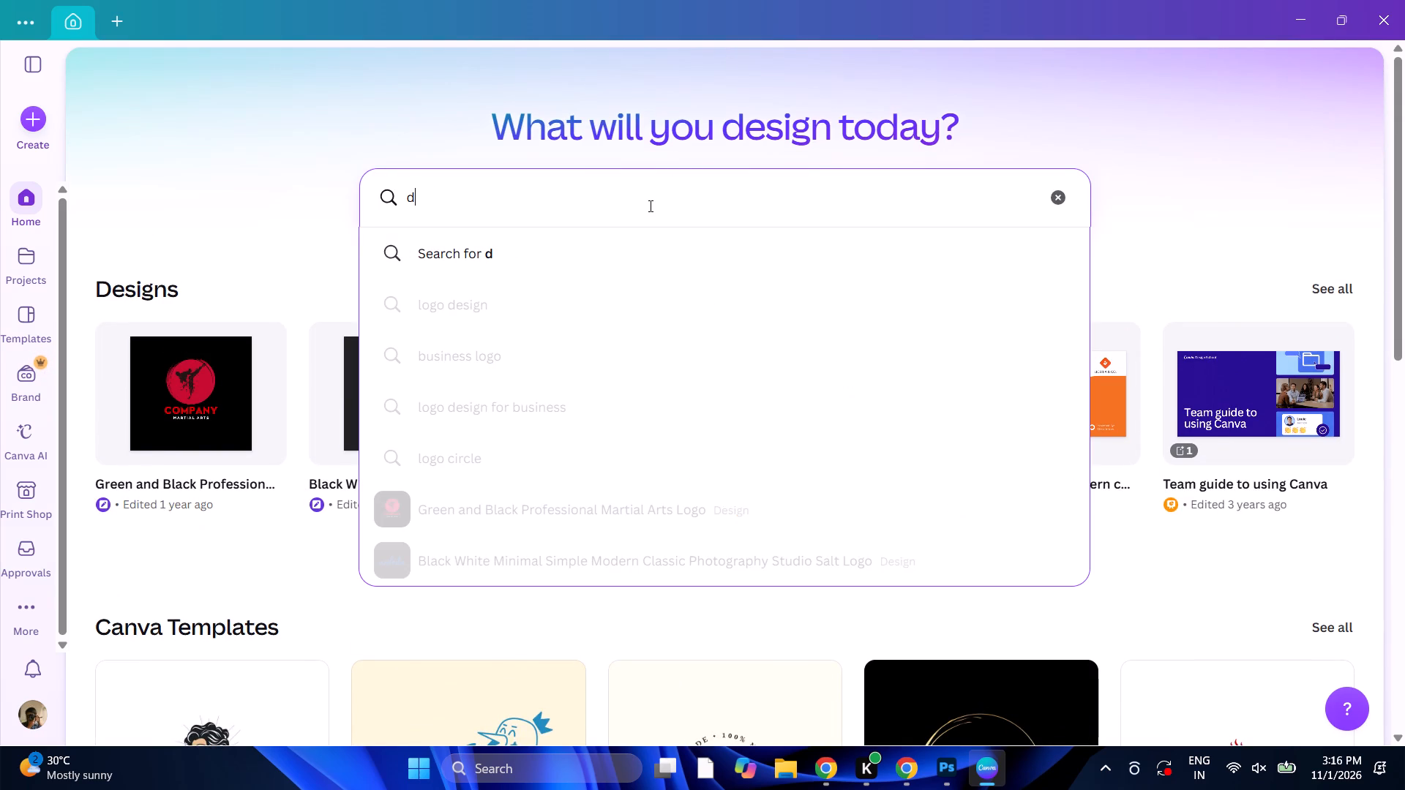
text(ating)
key(space)
text(app)
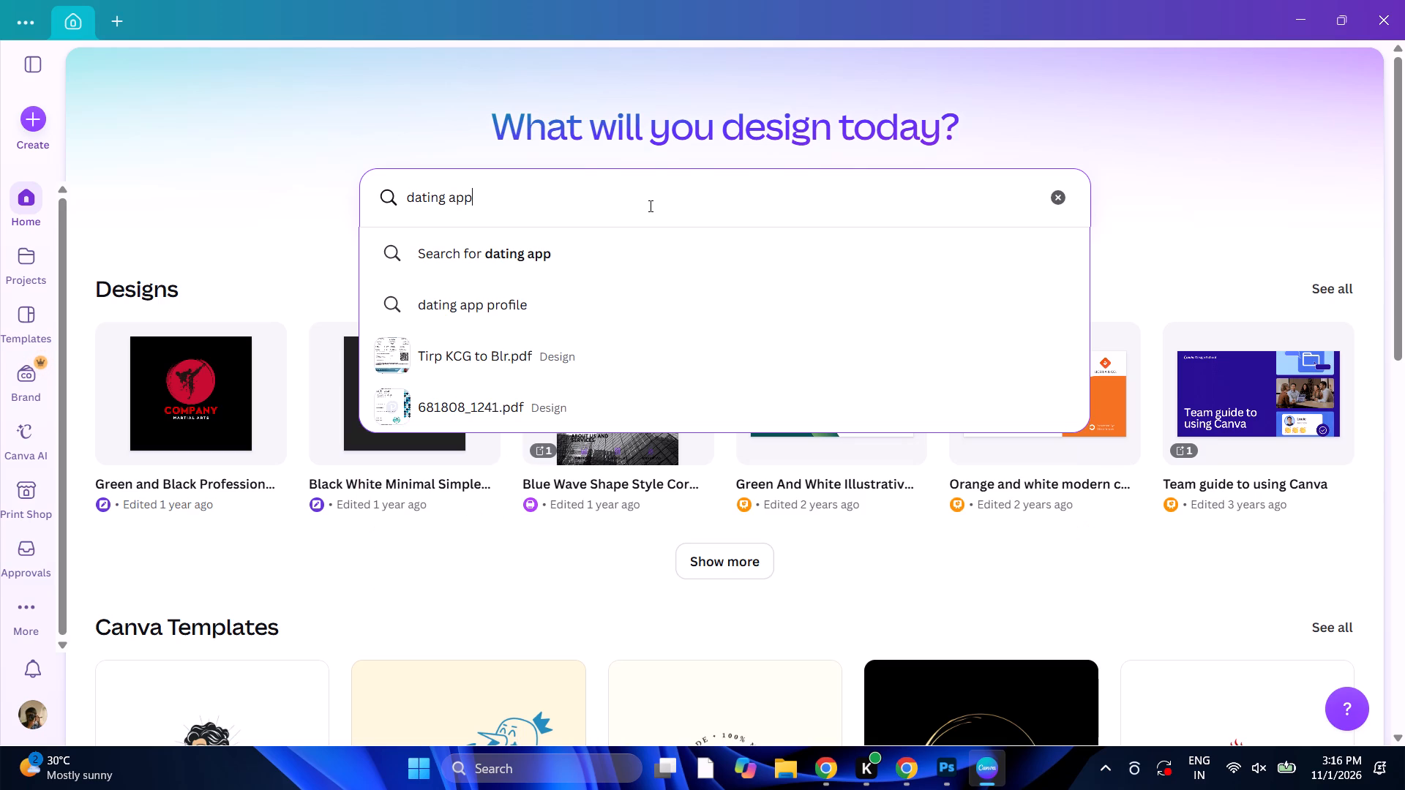
key(Return)
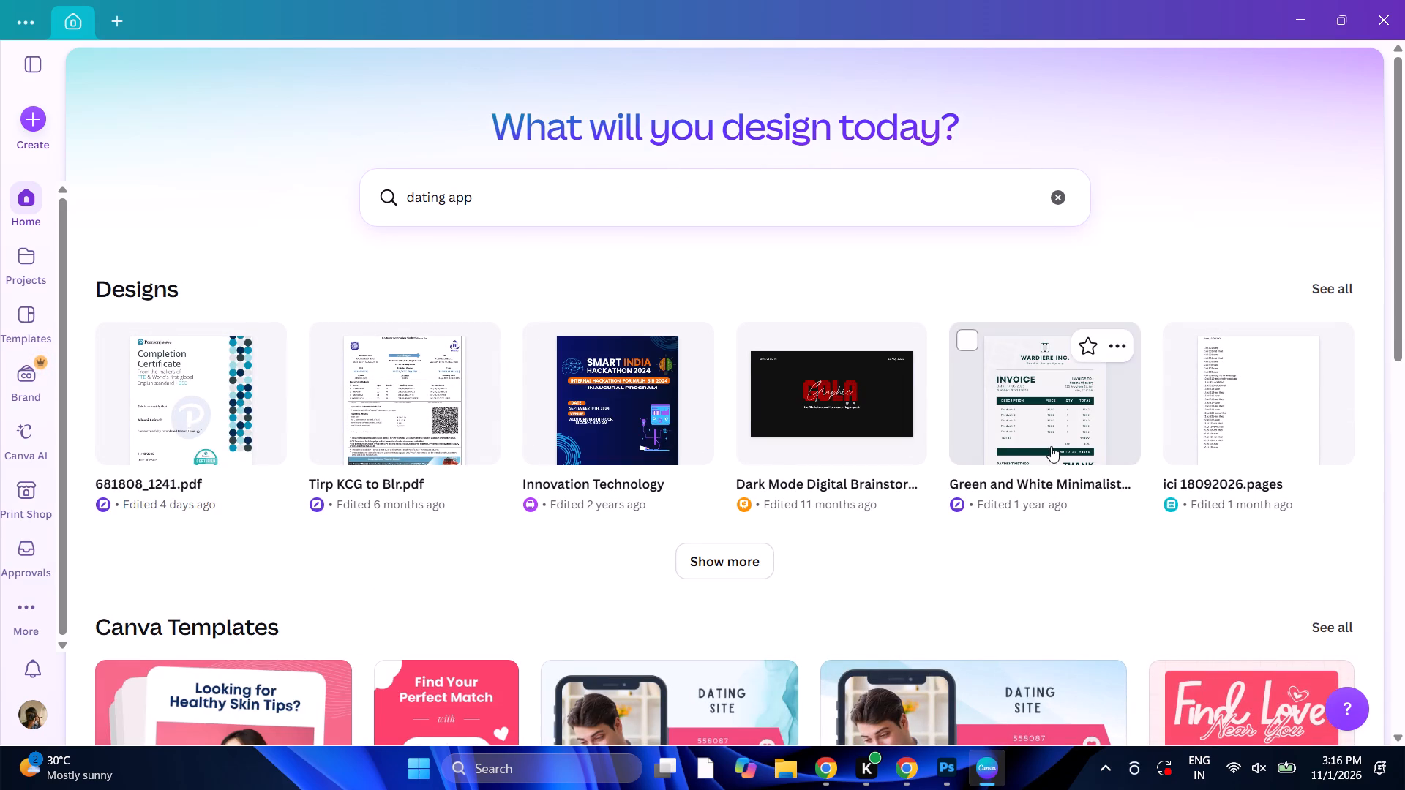
Look through the "dating app" results and expand the Canva Templates section twice to load more templates.
scroll(1051, 446, down, 3)
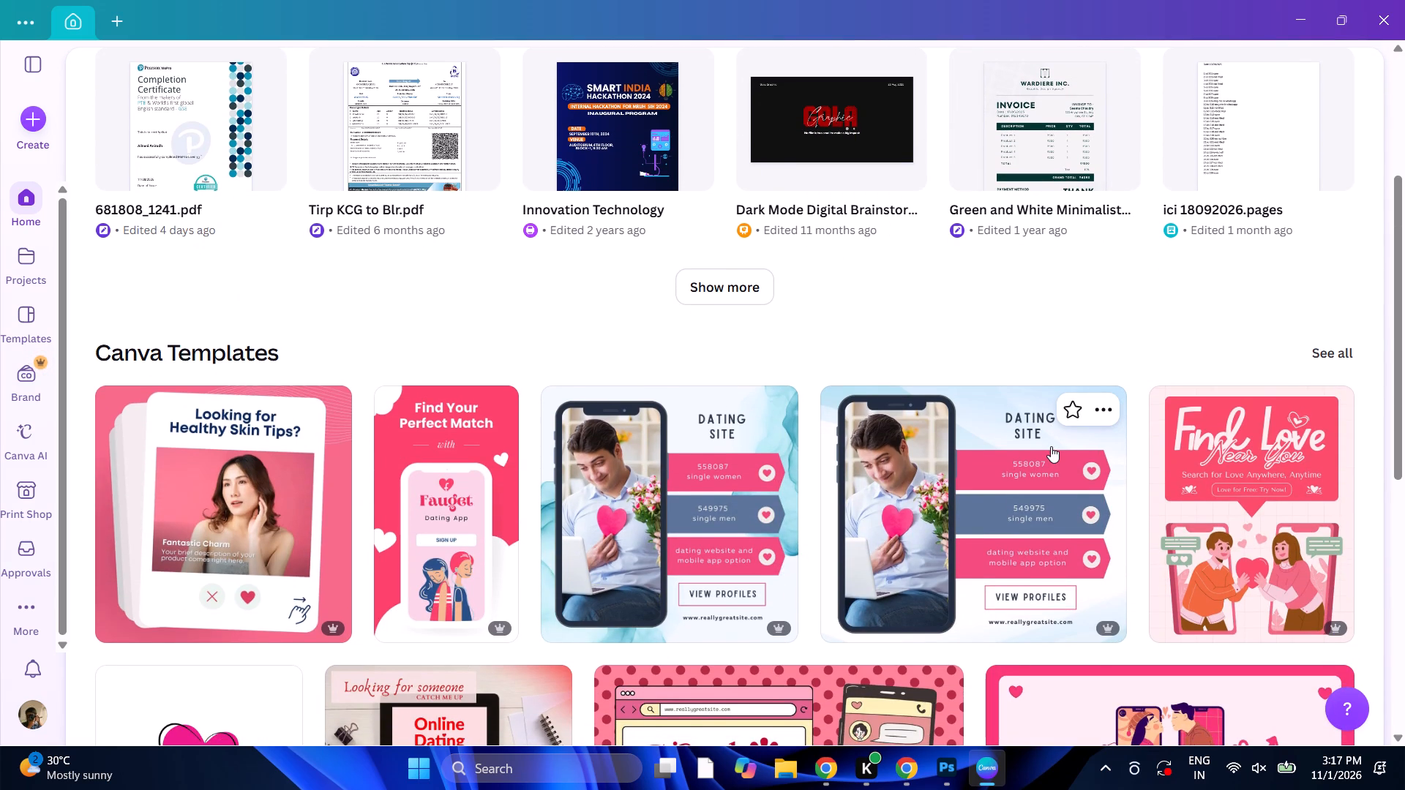
scroll(1051, 446, down, 3)
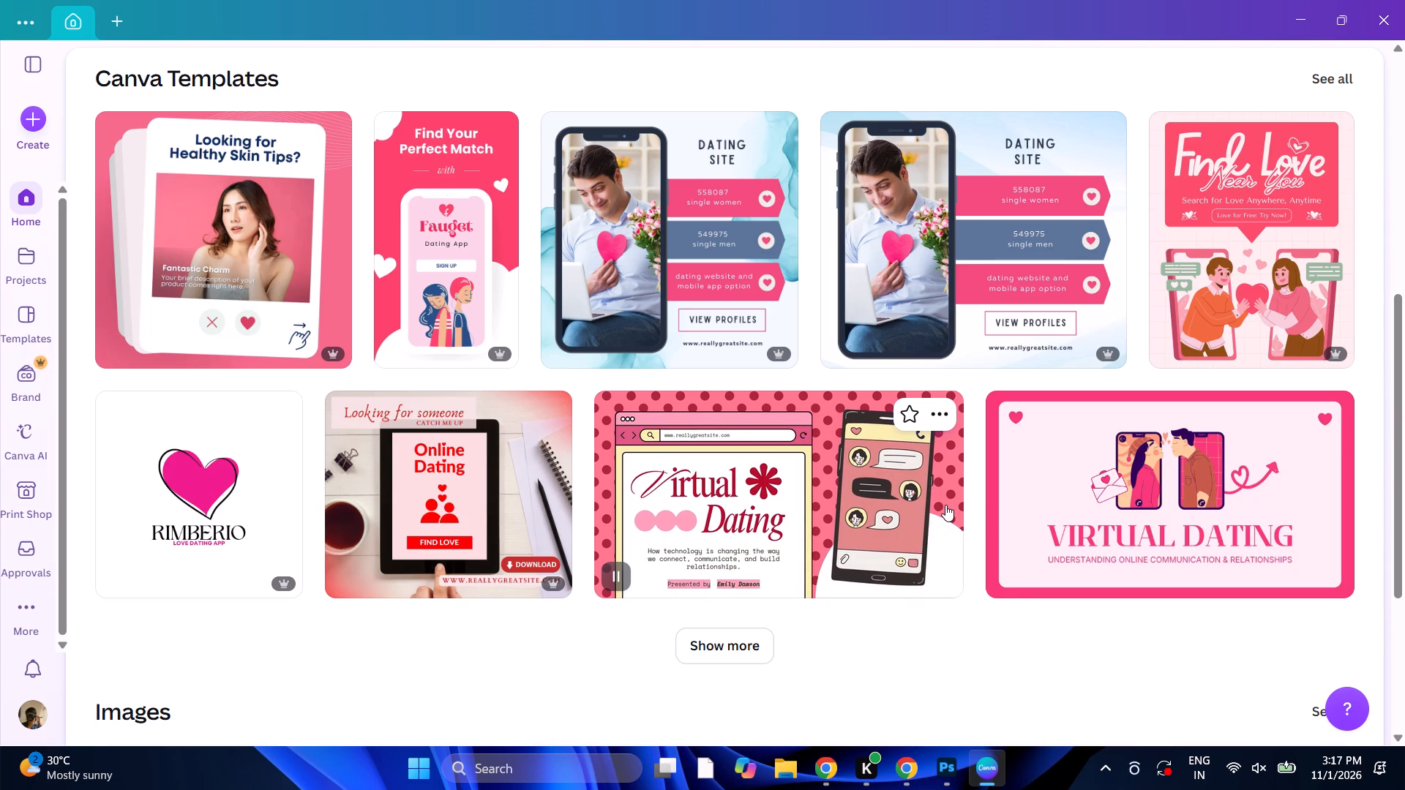
scroll(945, 505, down, 6)
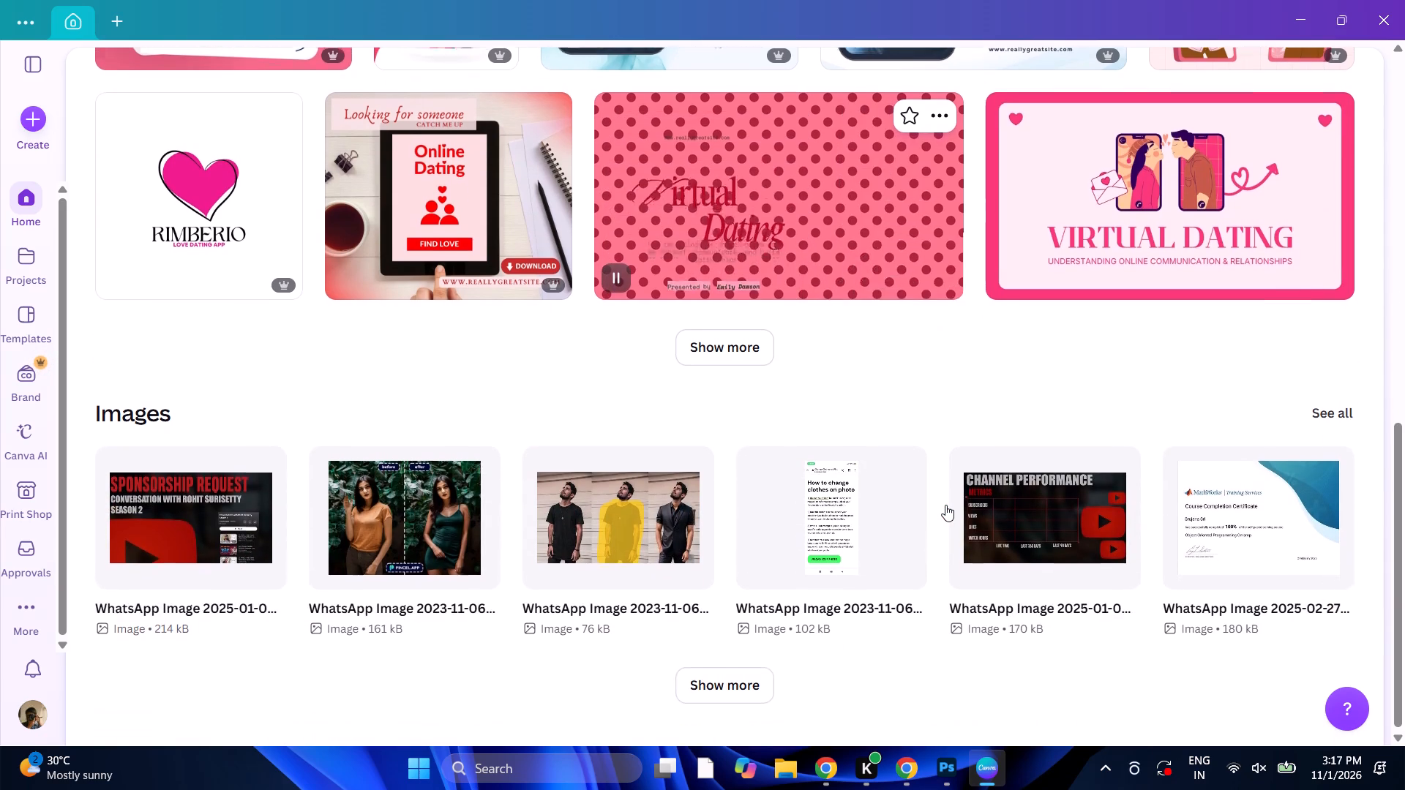
scroll(945, 505, down, 3)
scroll(730, 552, up, 2)
click(724, 529)
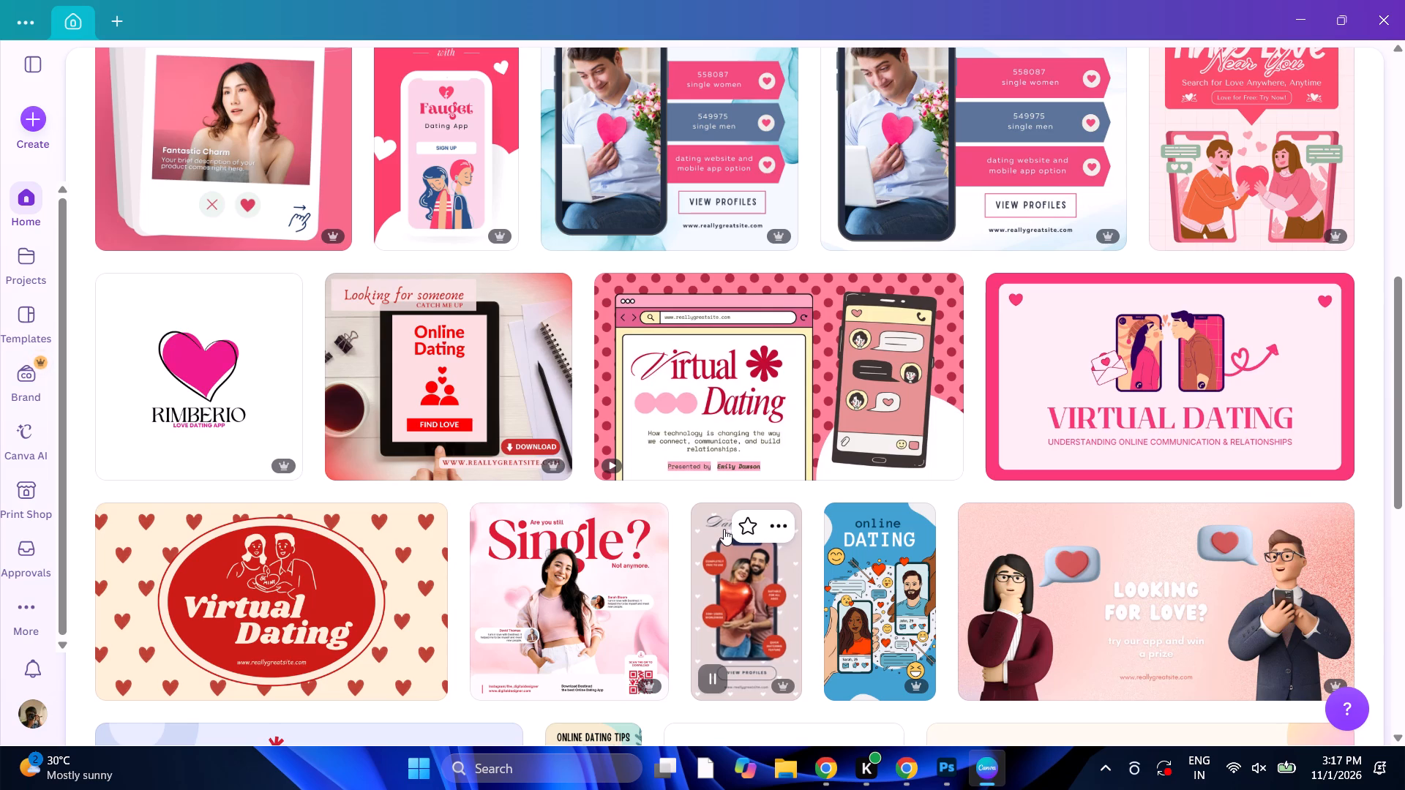
scroll(724, 529, down, 7)
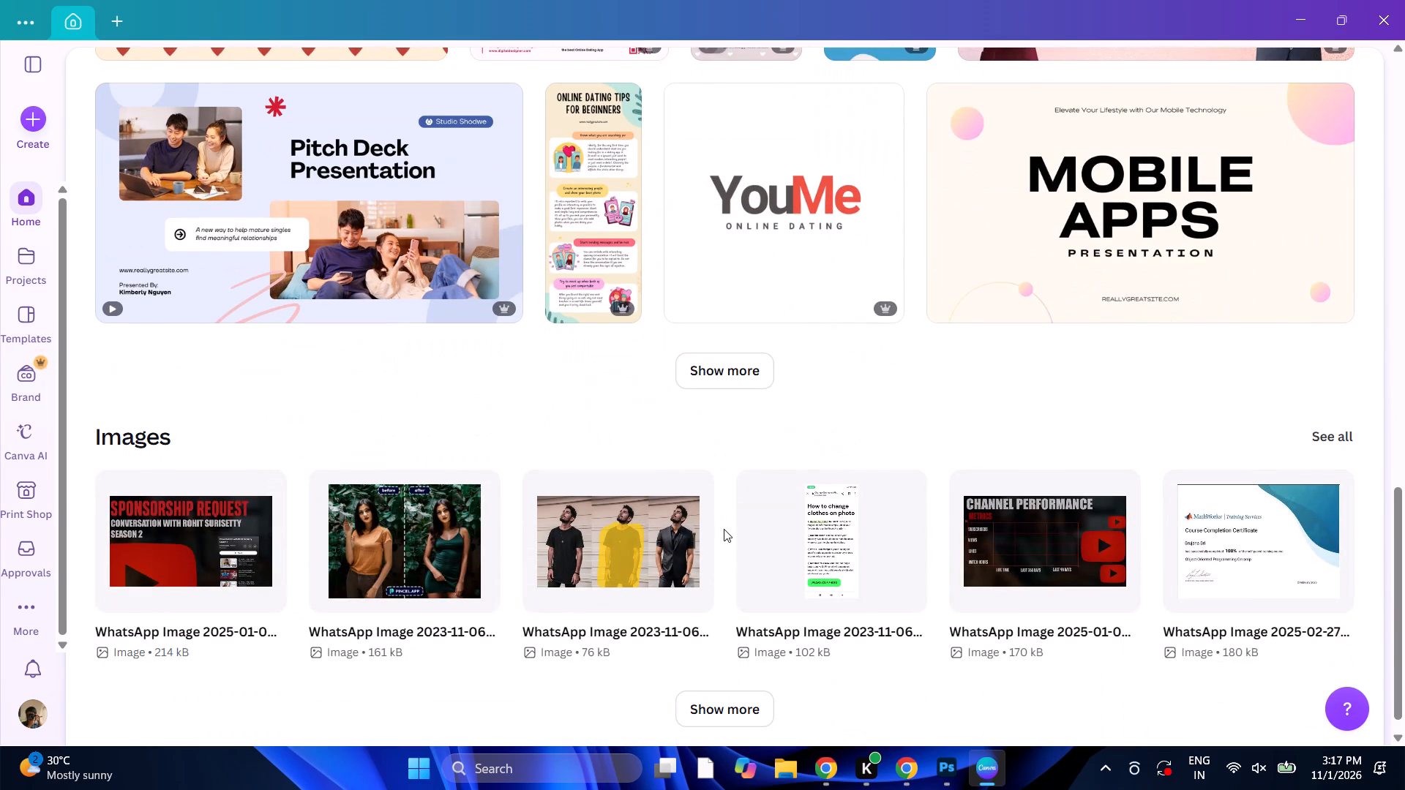
scroll(724, 529, down, 3)
click(738, 356)
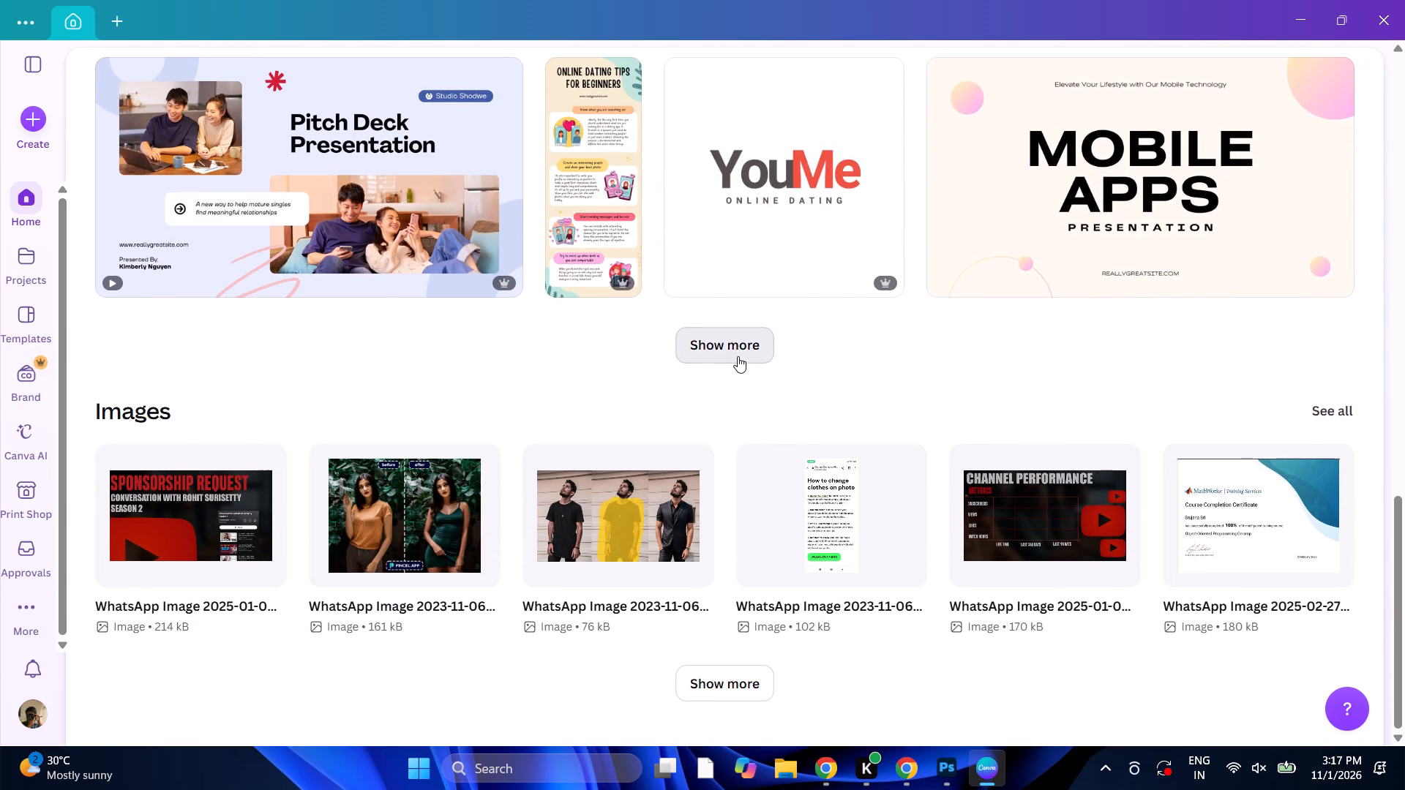
Examine the expanded dating app templates for logo and visual style ideas.
scroll(726, 394, down, 7)
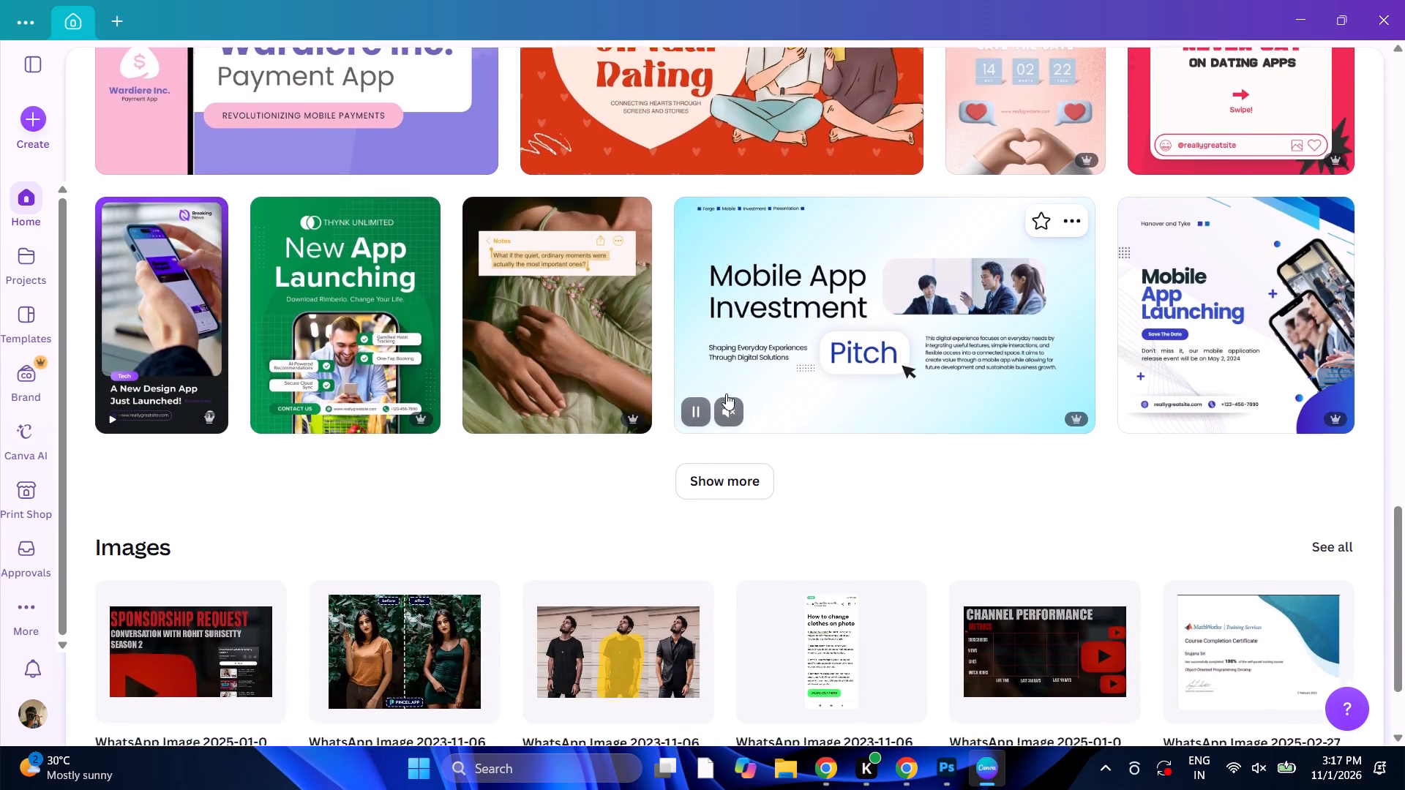
scroll(726, 394, down, 4)
scroll(726, 394, up, 10)
middle_click(726, 394)
scroll(726, 394, up, 2)
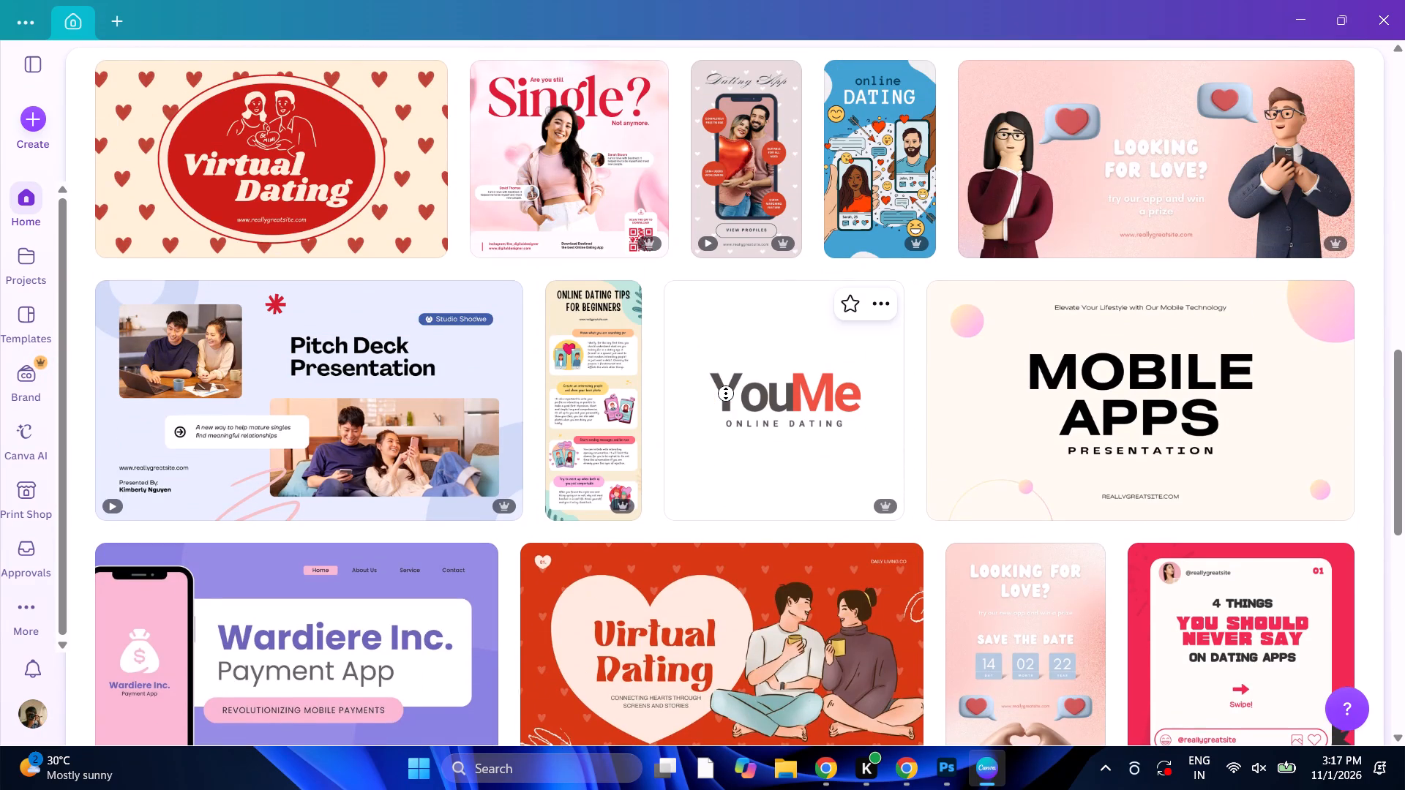
scroll(726, 394, up, 6)
scroll(1037, 279, up, 3)
click(1032, 308)
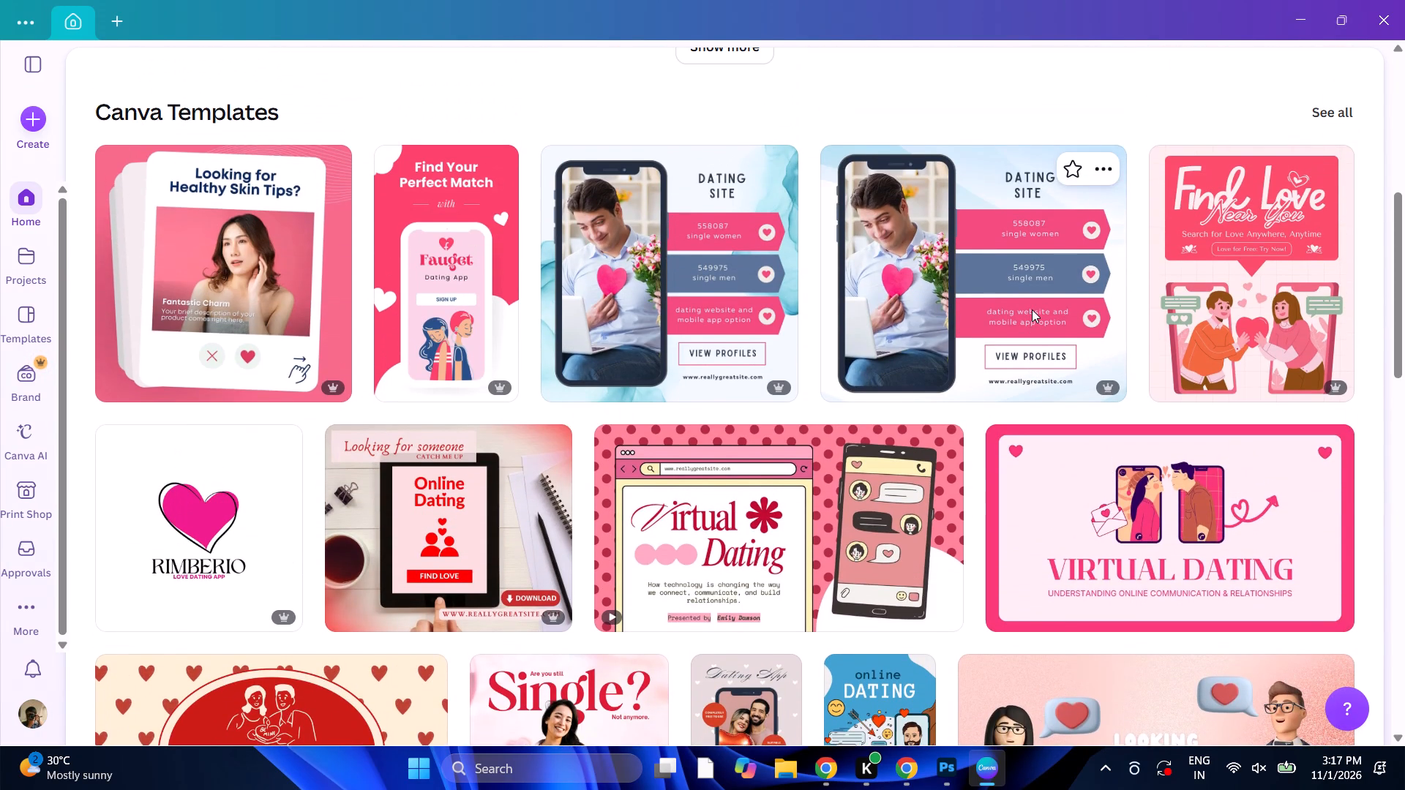
scroll(1032, 309, up, 11)
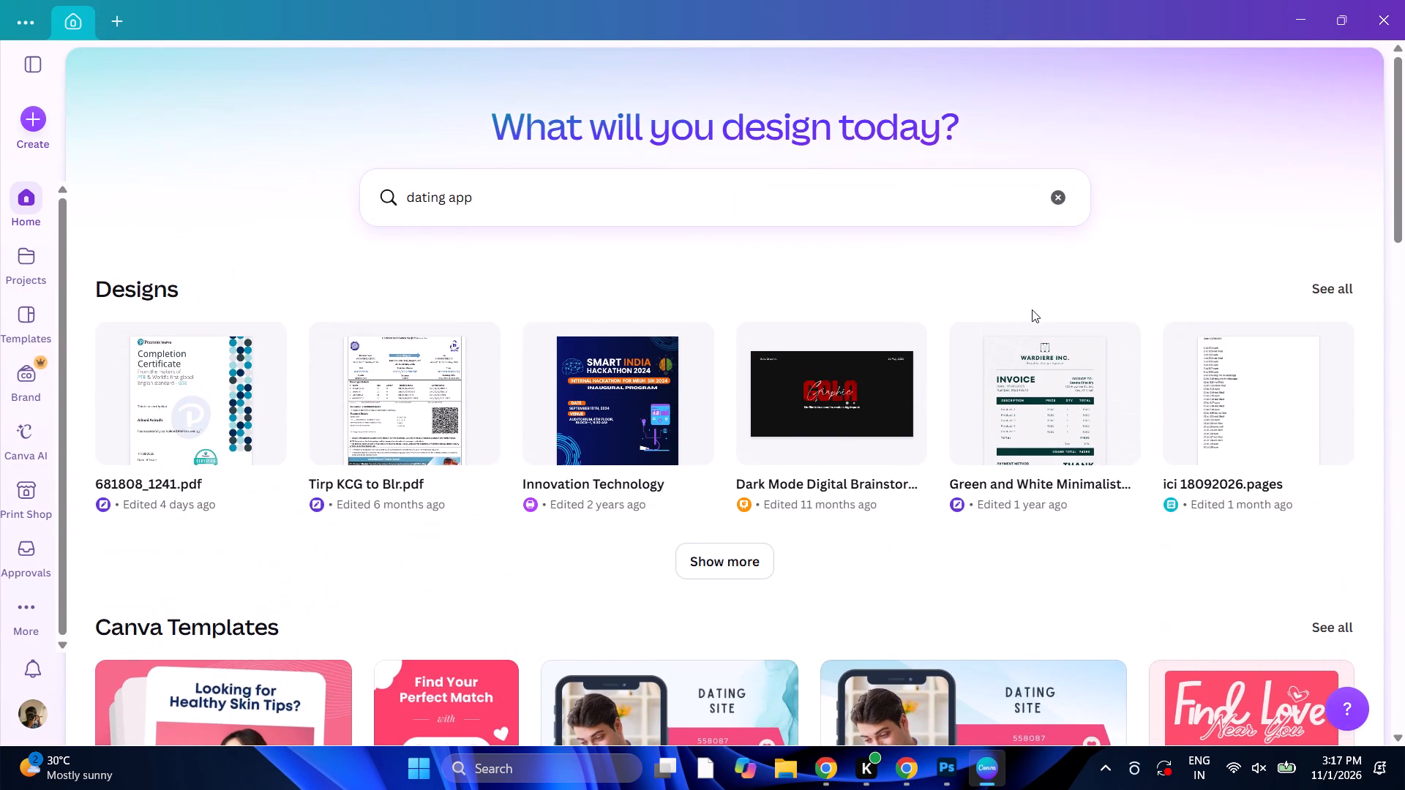
scroll(667, 455, down, 13)
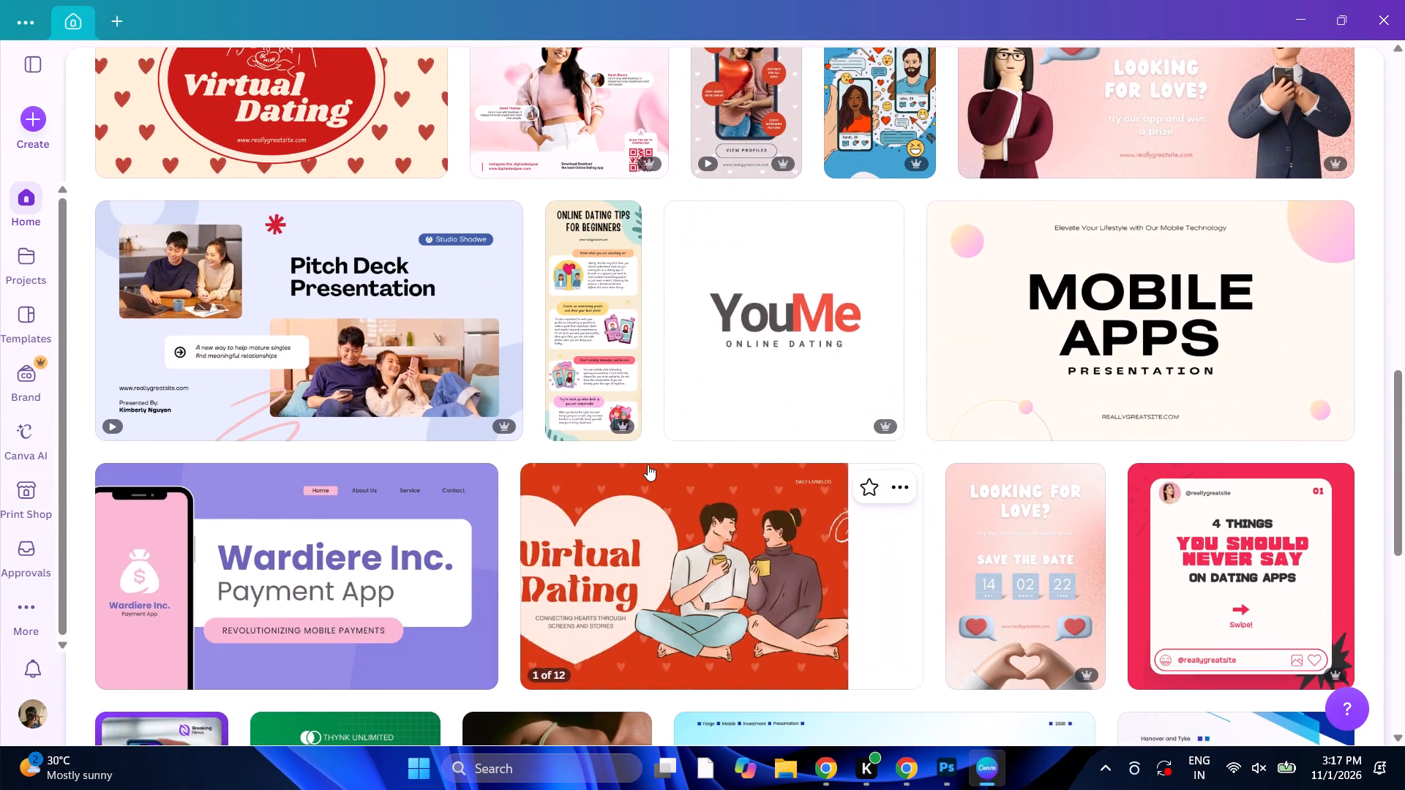
scroll(648, 464, down, 9)
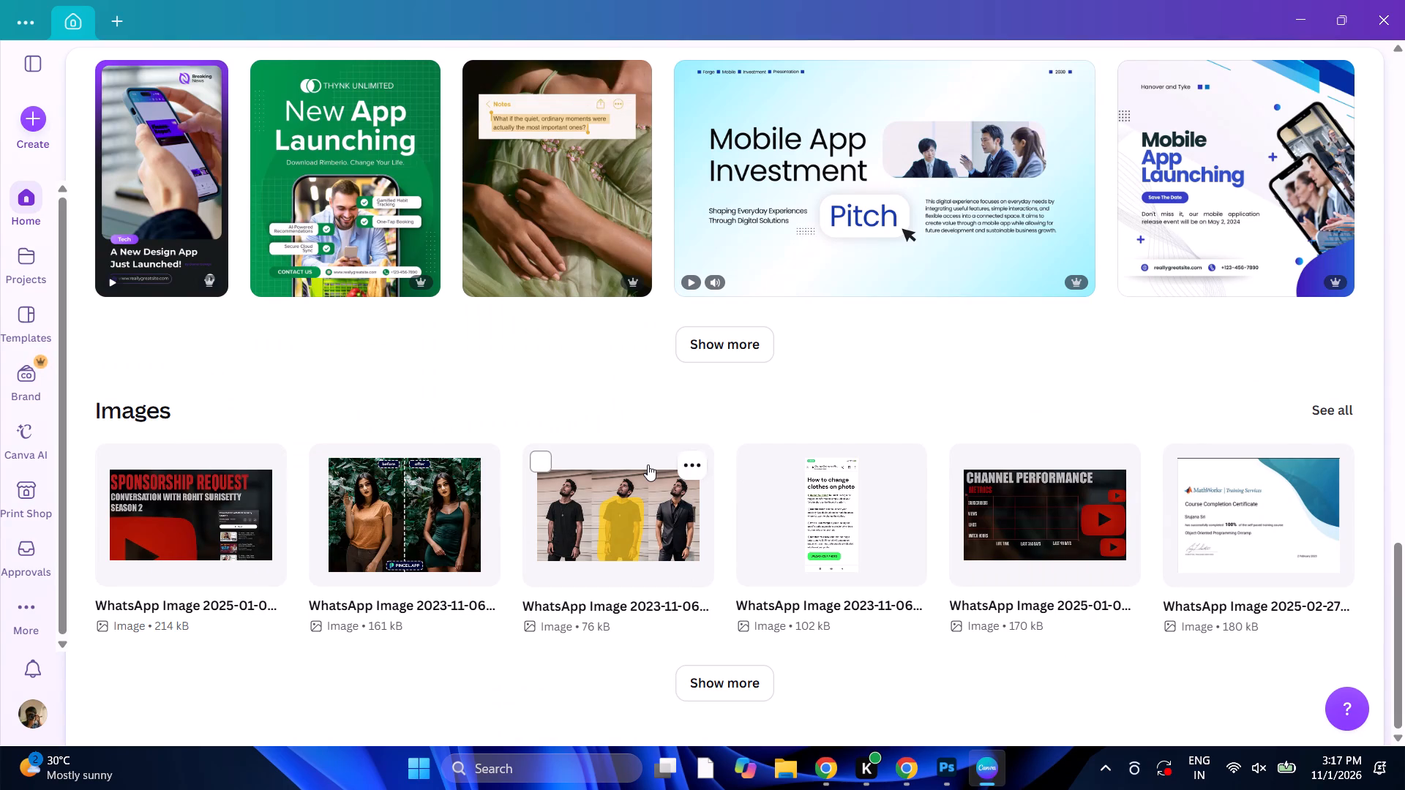
scroll(648, 464, down, 9)
scroll(645, 527, up, 3)
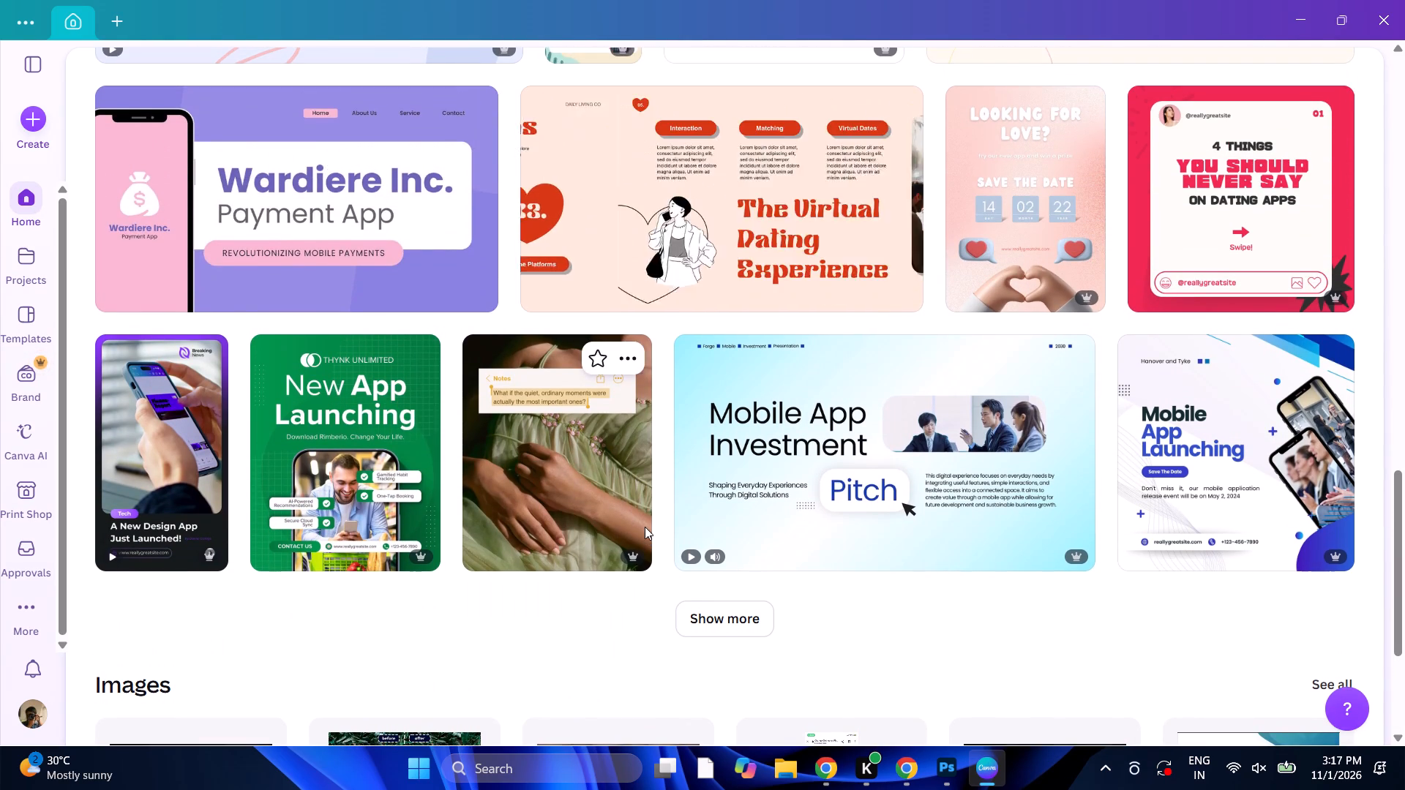
scroll(645, 527, down, 6)
scroll(645, 527, up, 4)
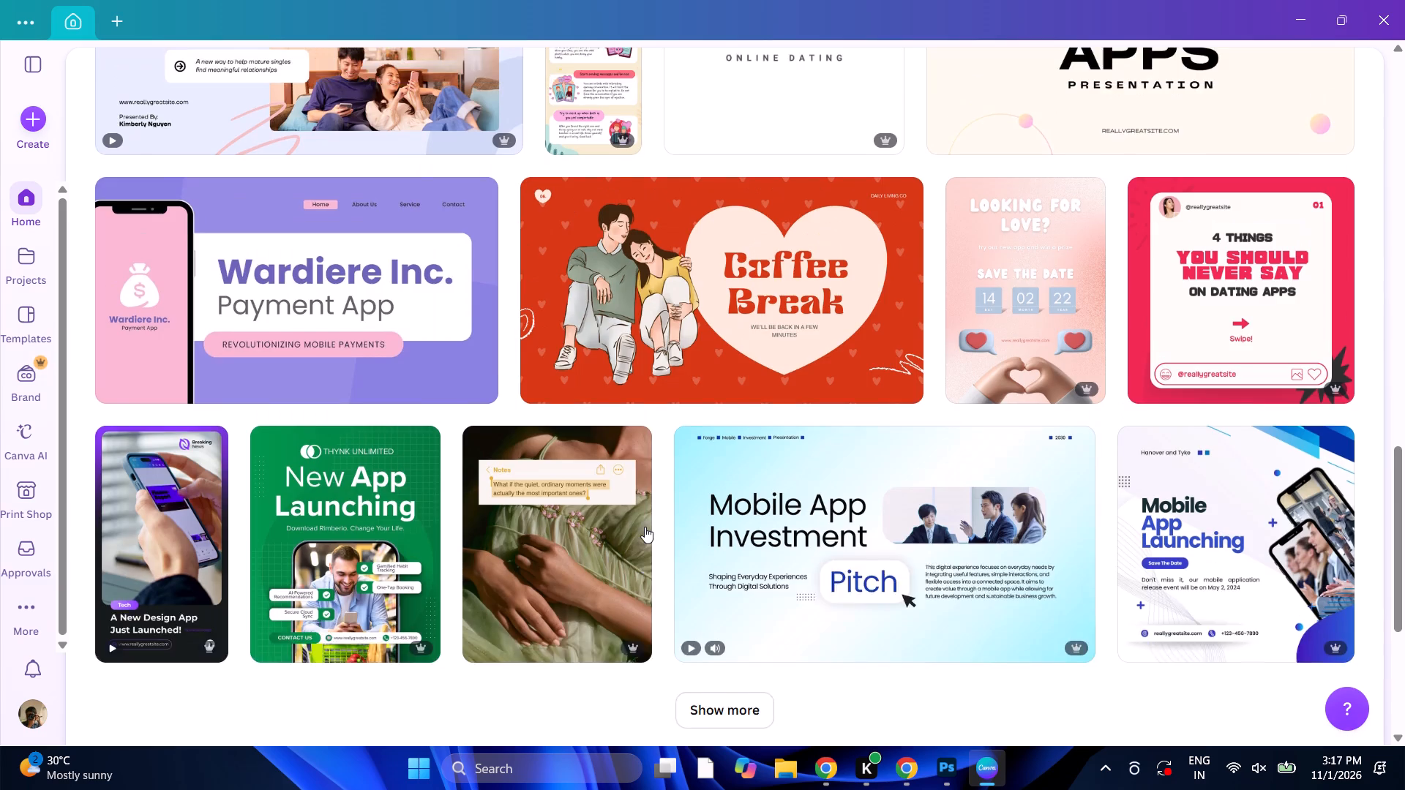
scroll(645, 527, up, 15)
Replace the "dating app" query with "interval logo" and run the search.
triple_click(512, 105)
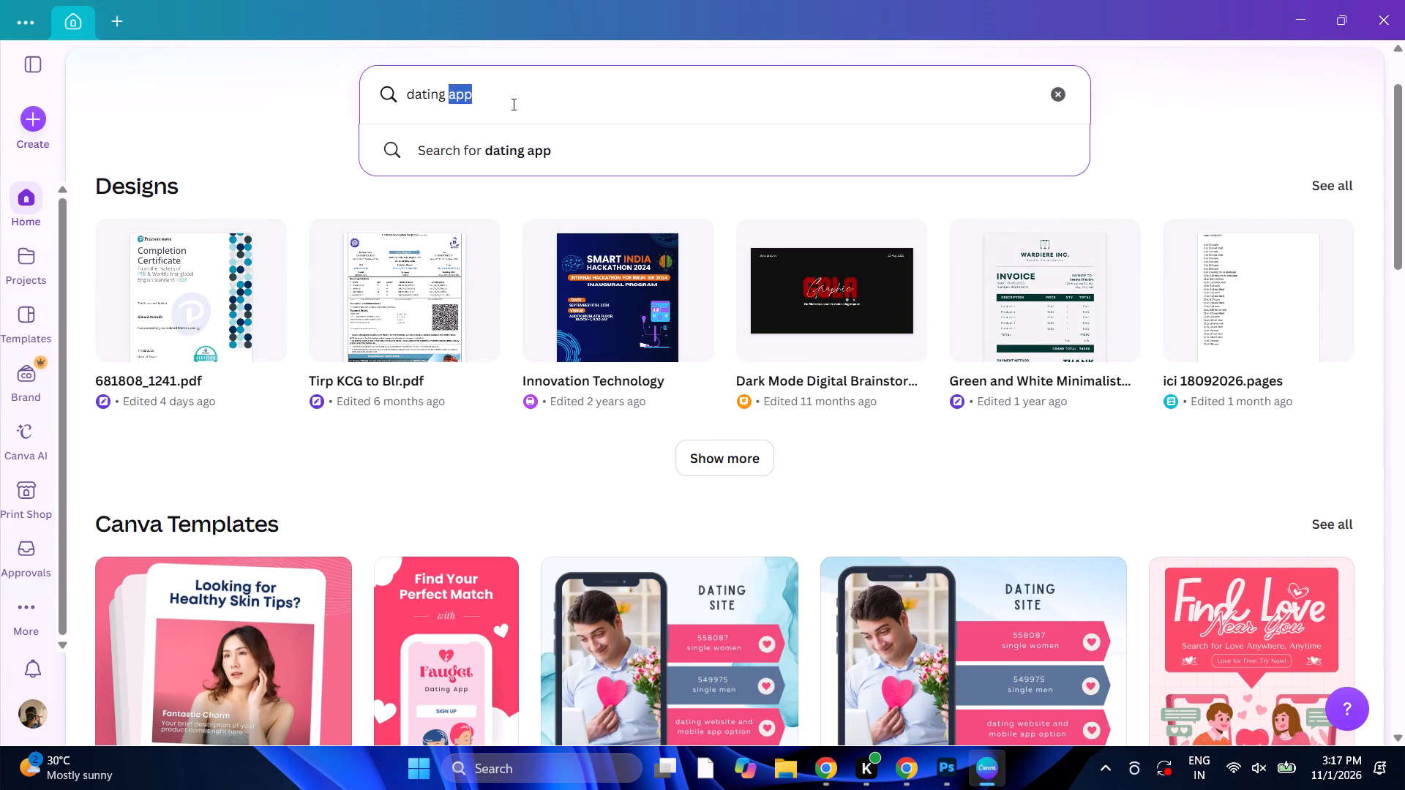
text(interval logo)
key(Return)
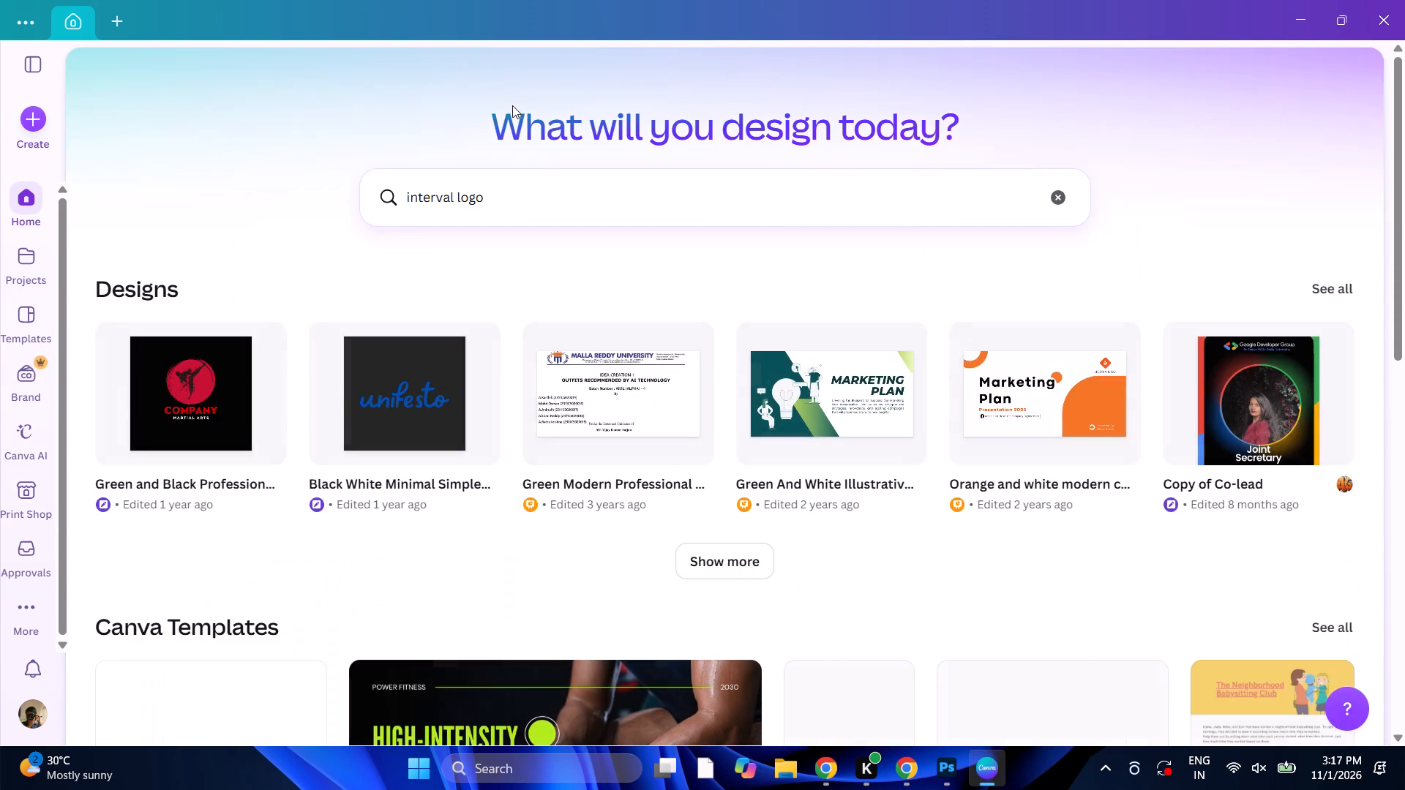
Look through the "interval logo" results and open the preview of the blue Mila cosmetic logo template.
scroll(776, 392, down, 6)
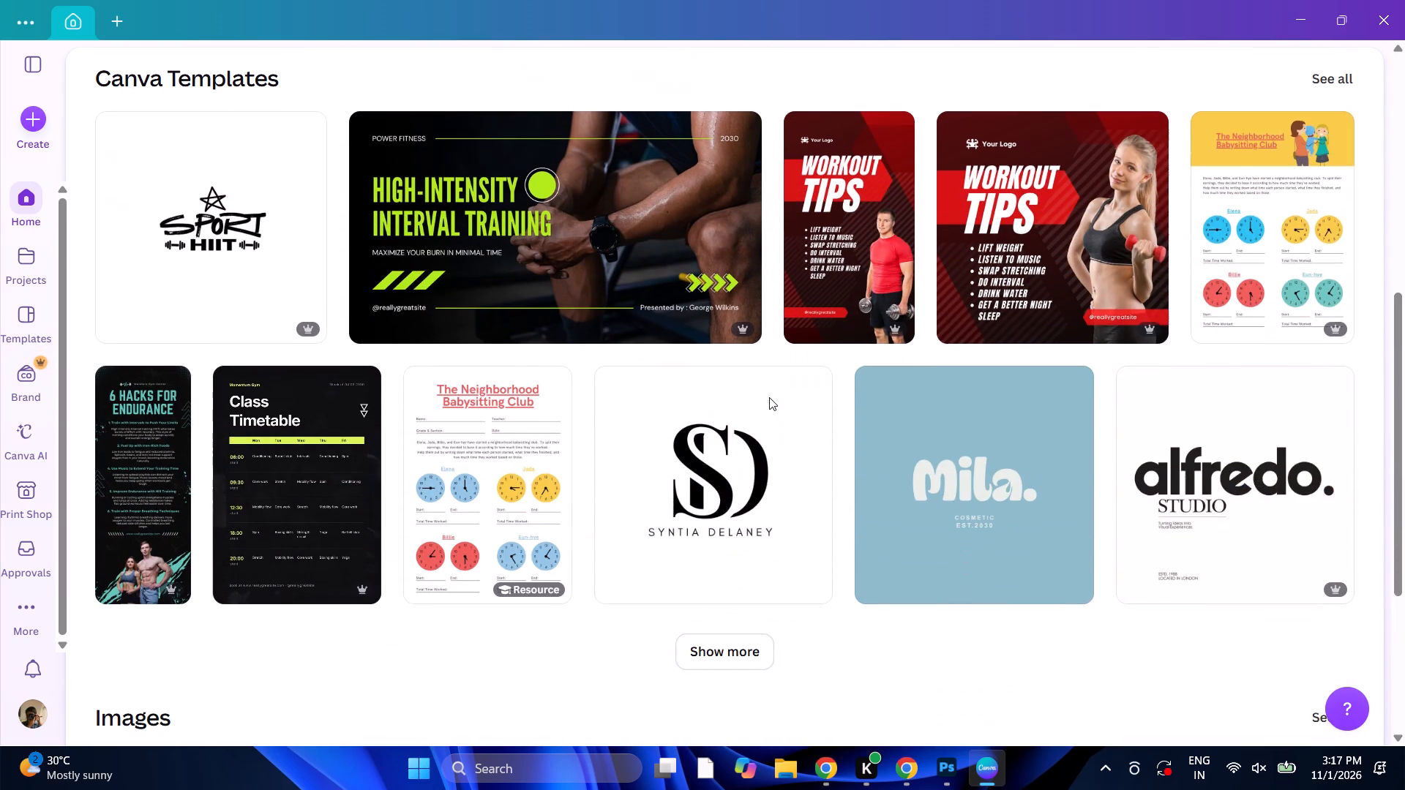
scroll(769, 397, down, 4)
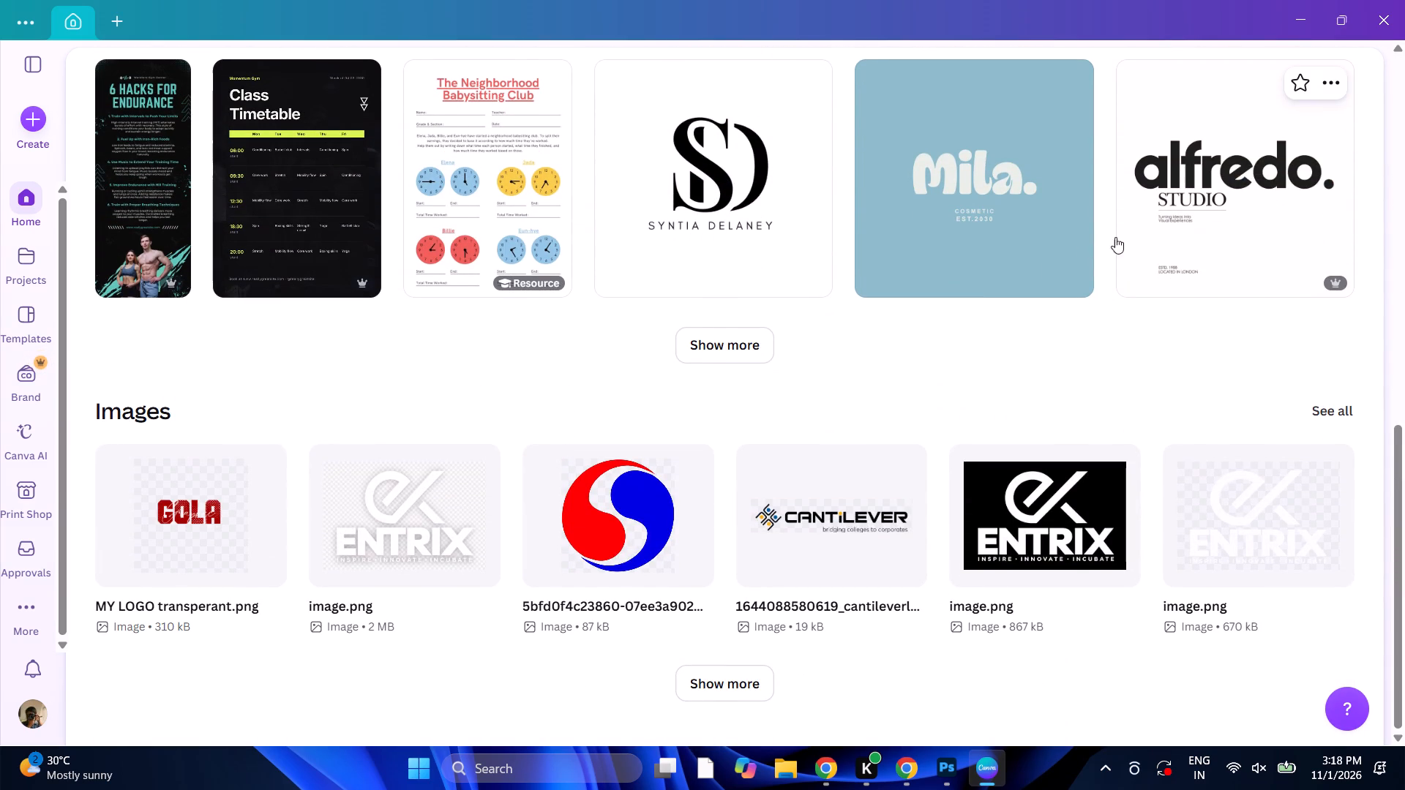
click(951, 200)
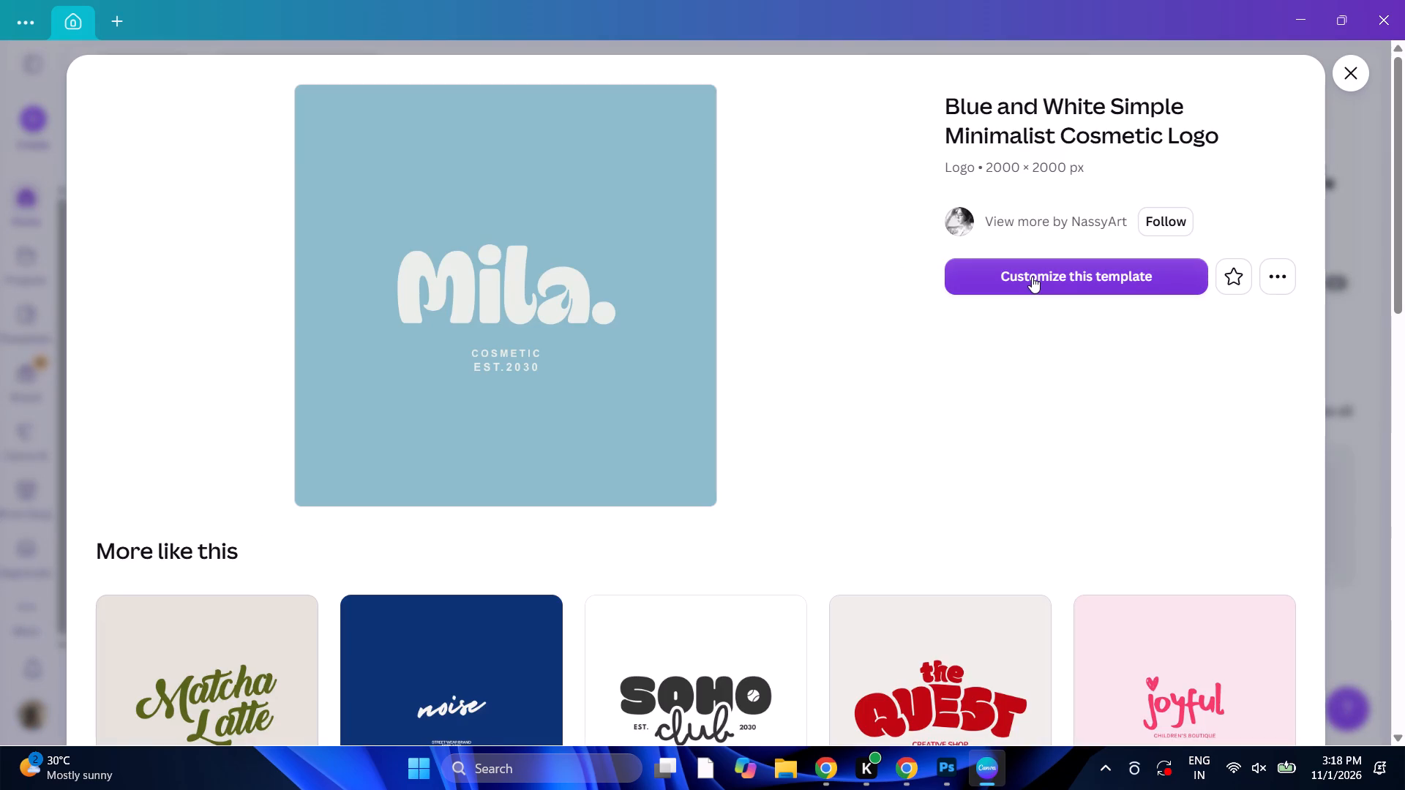
Examine the similar logo templates listed beneath the Mila cosmetic logo preview for lettering and style ideas.
scroll(704, 413, down, 2)
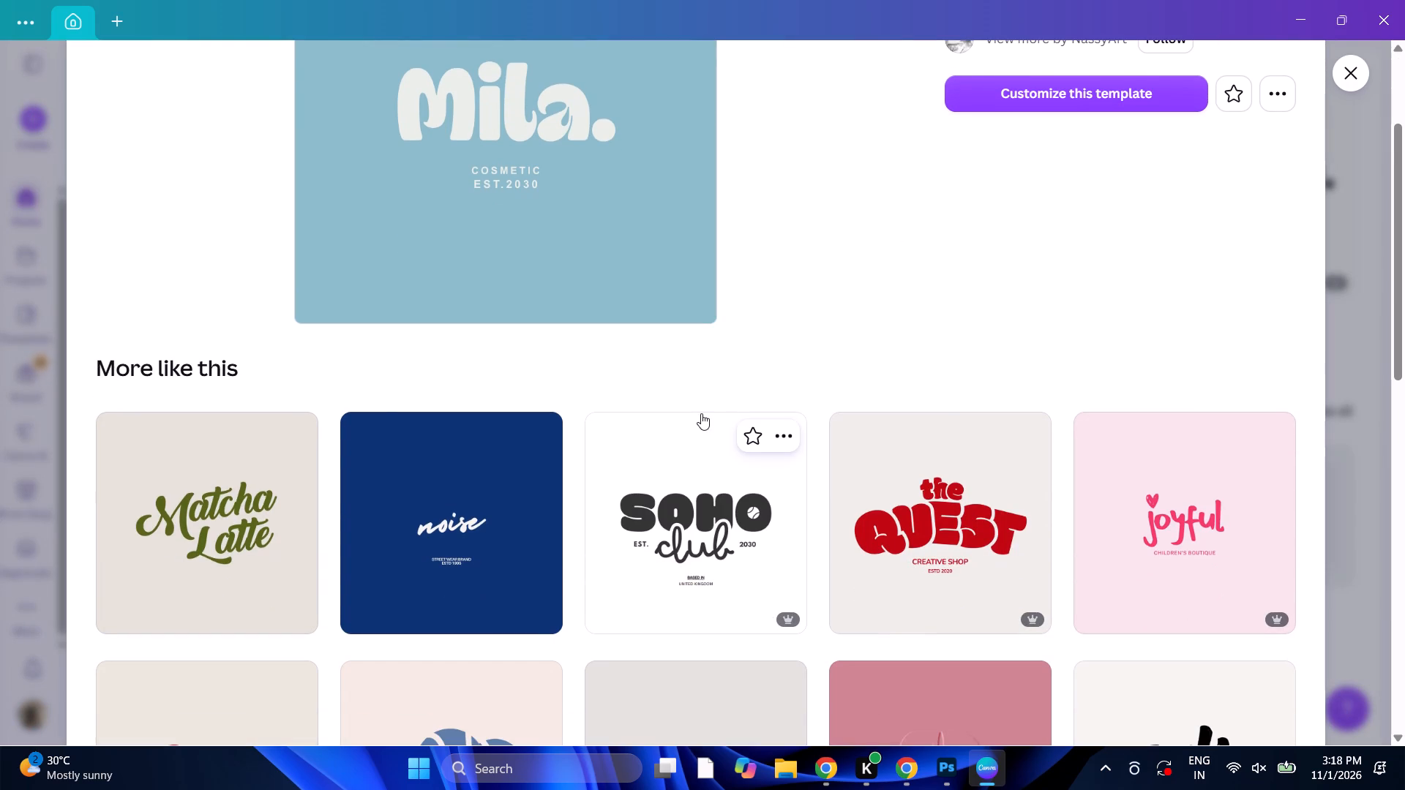
scroll(701, 413, down, 2)
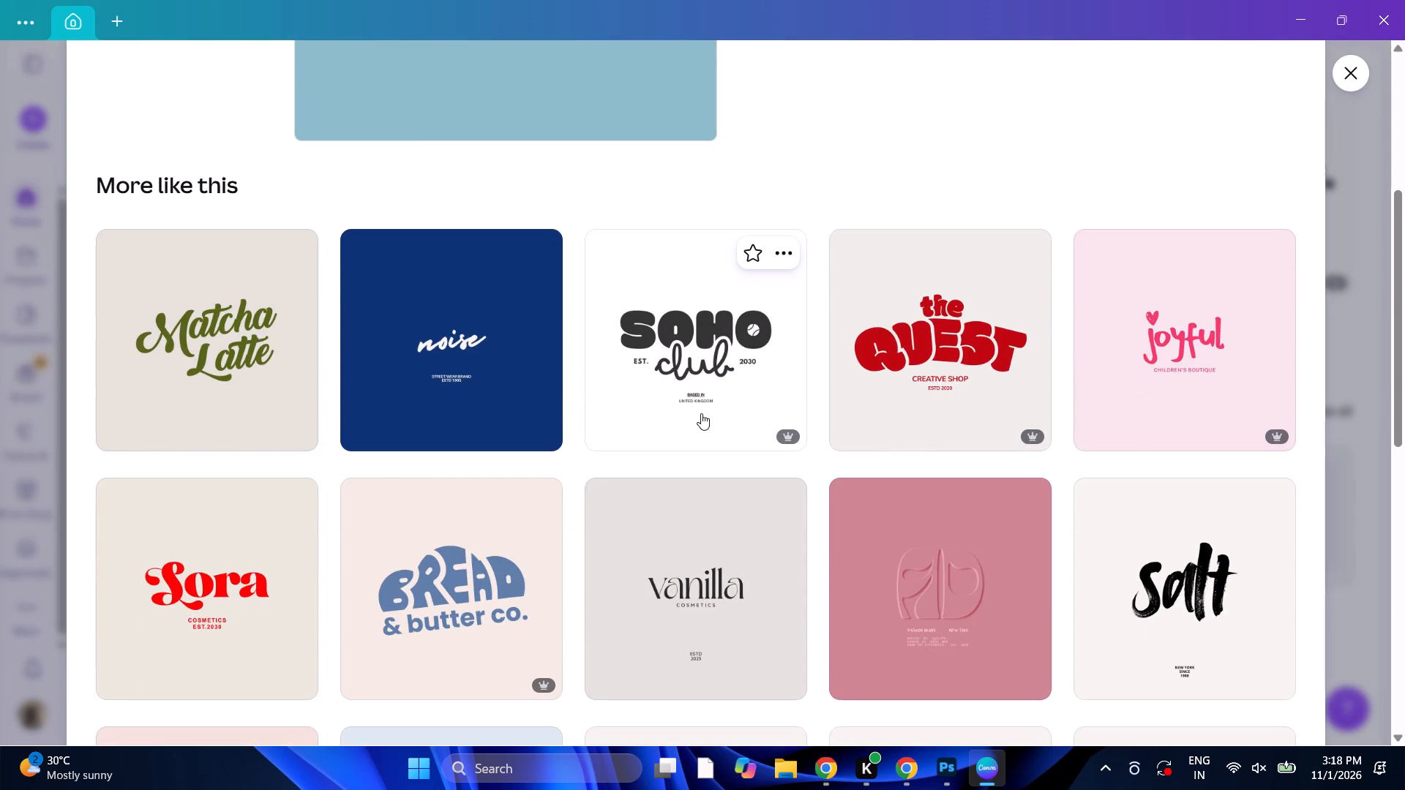
scroll(701, 413, down, 7)
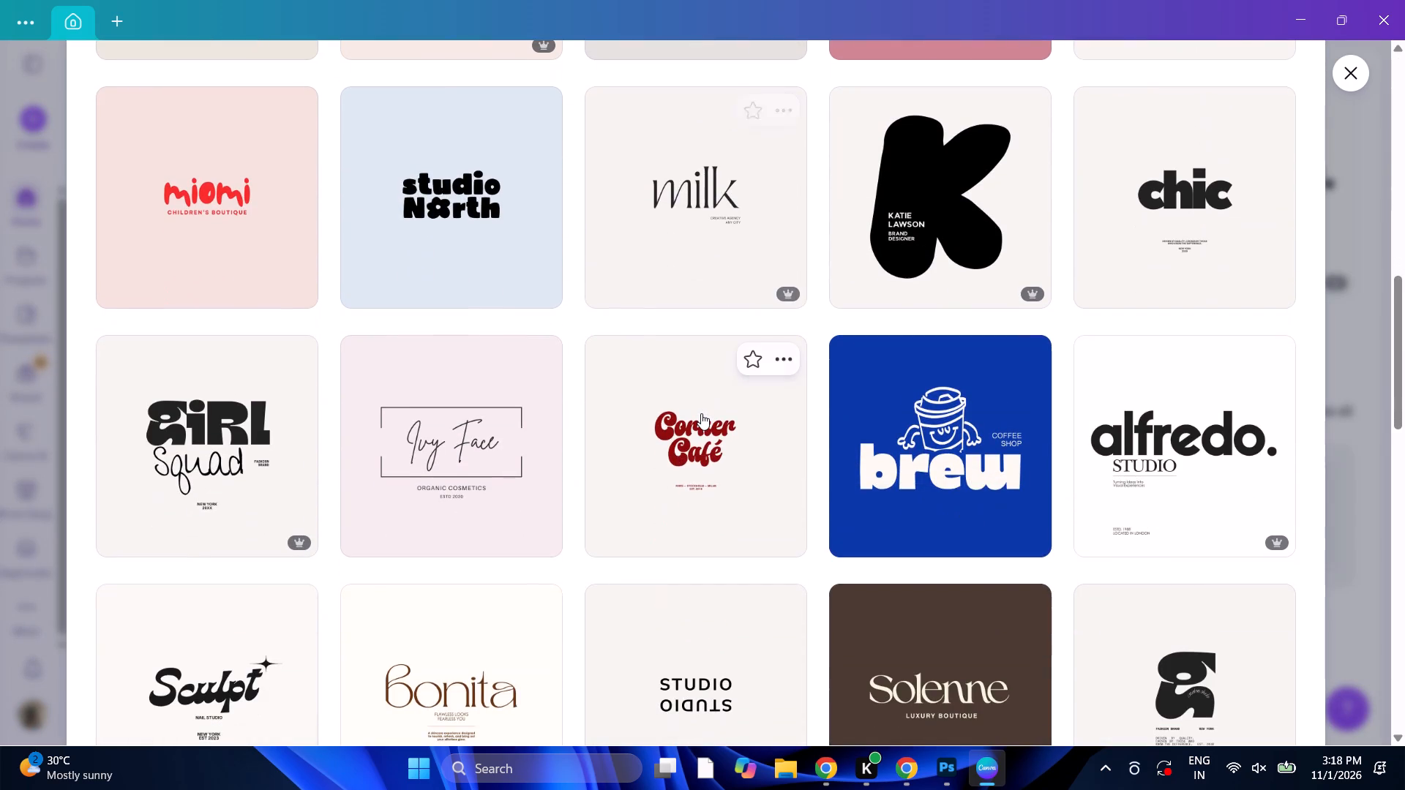
scroll(701, 413, down, 3)
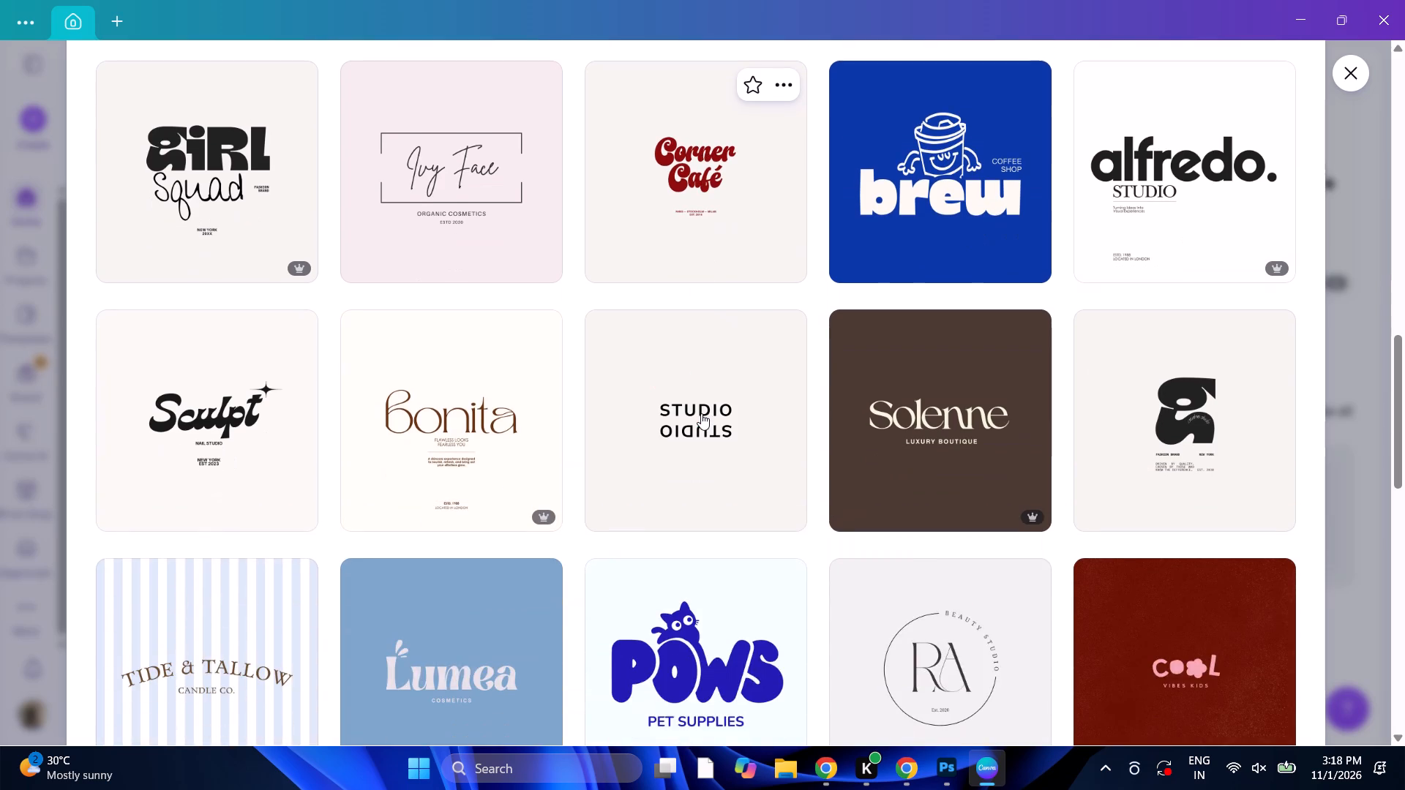
scroll(701, 413, down, 8)
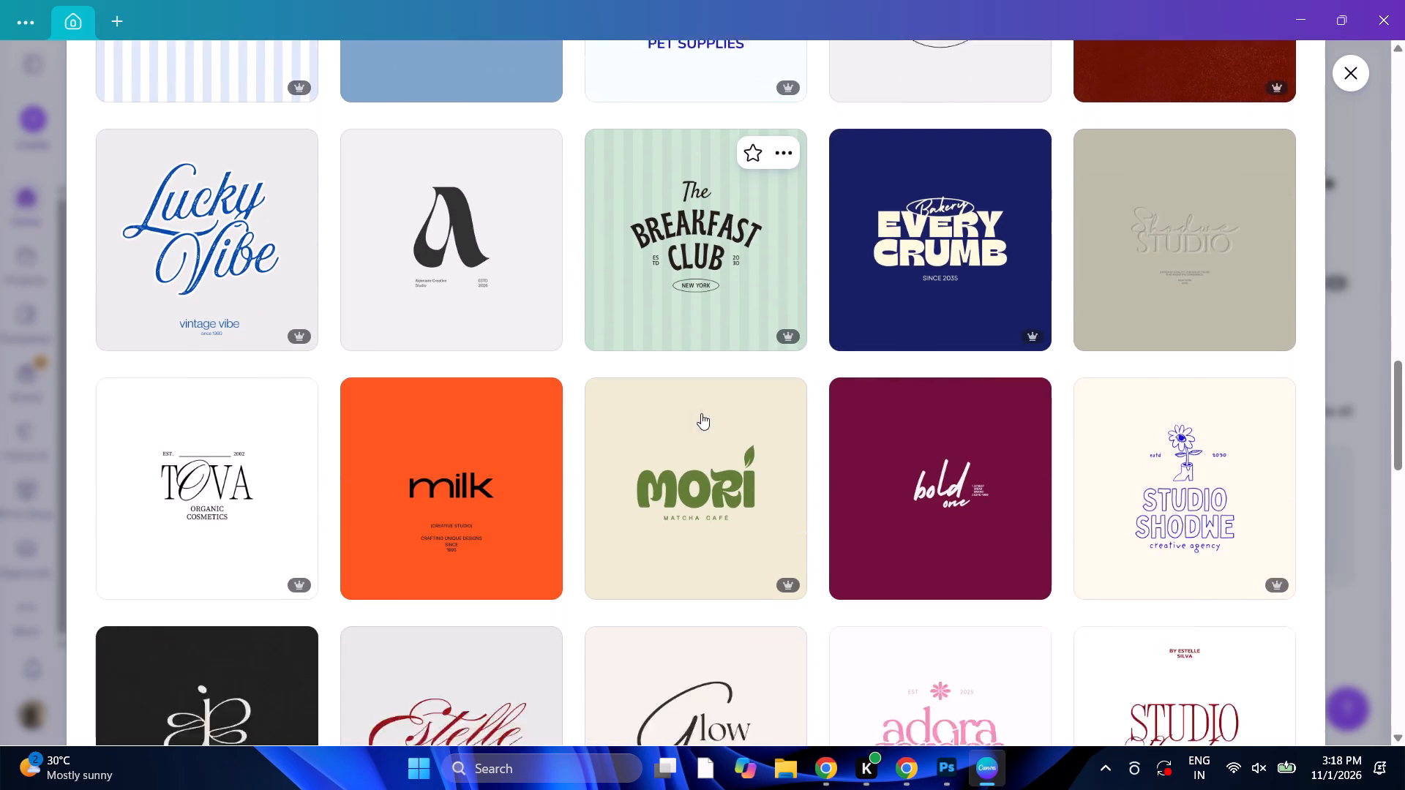
scroll(701, 413, down, 6)
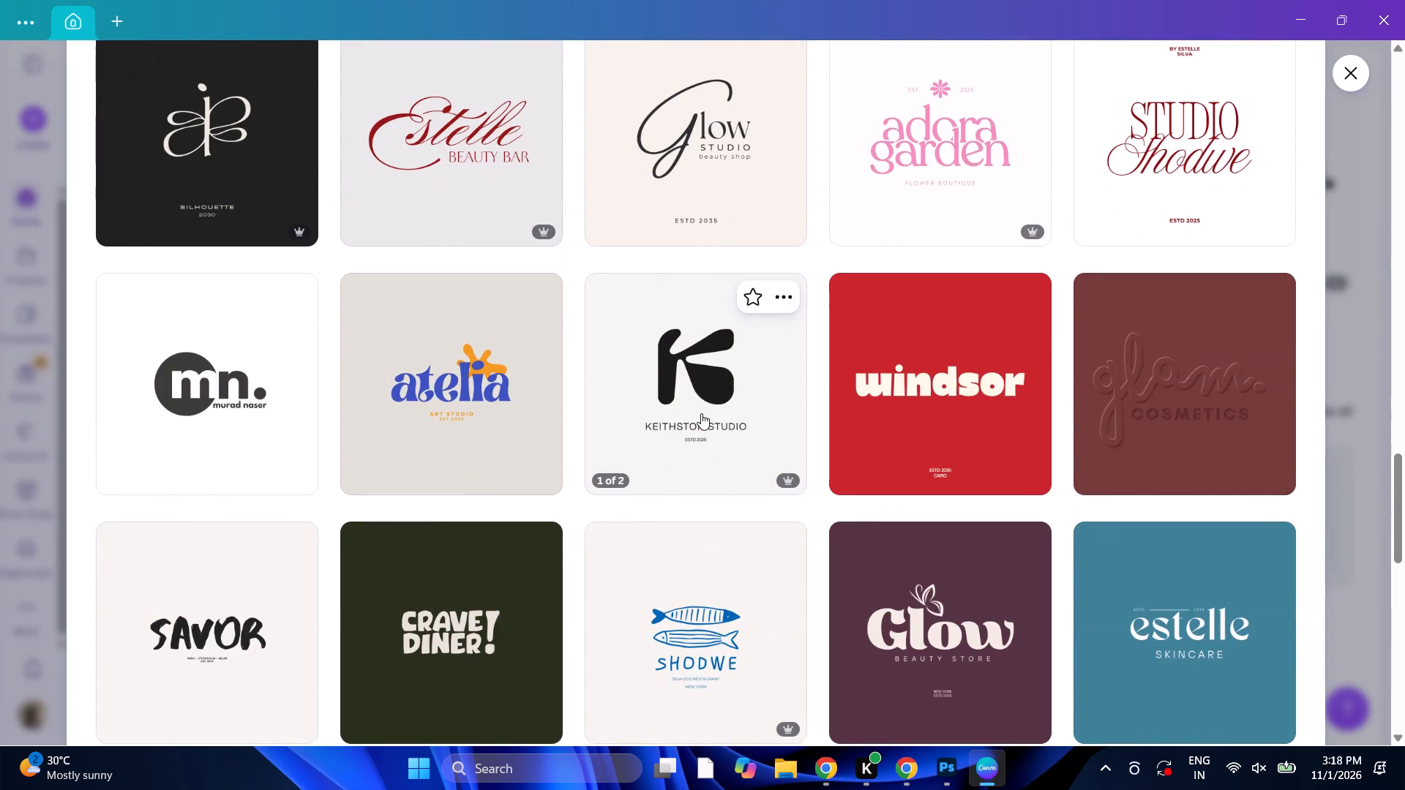
scroll(701, 413, down, 7)
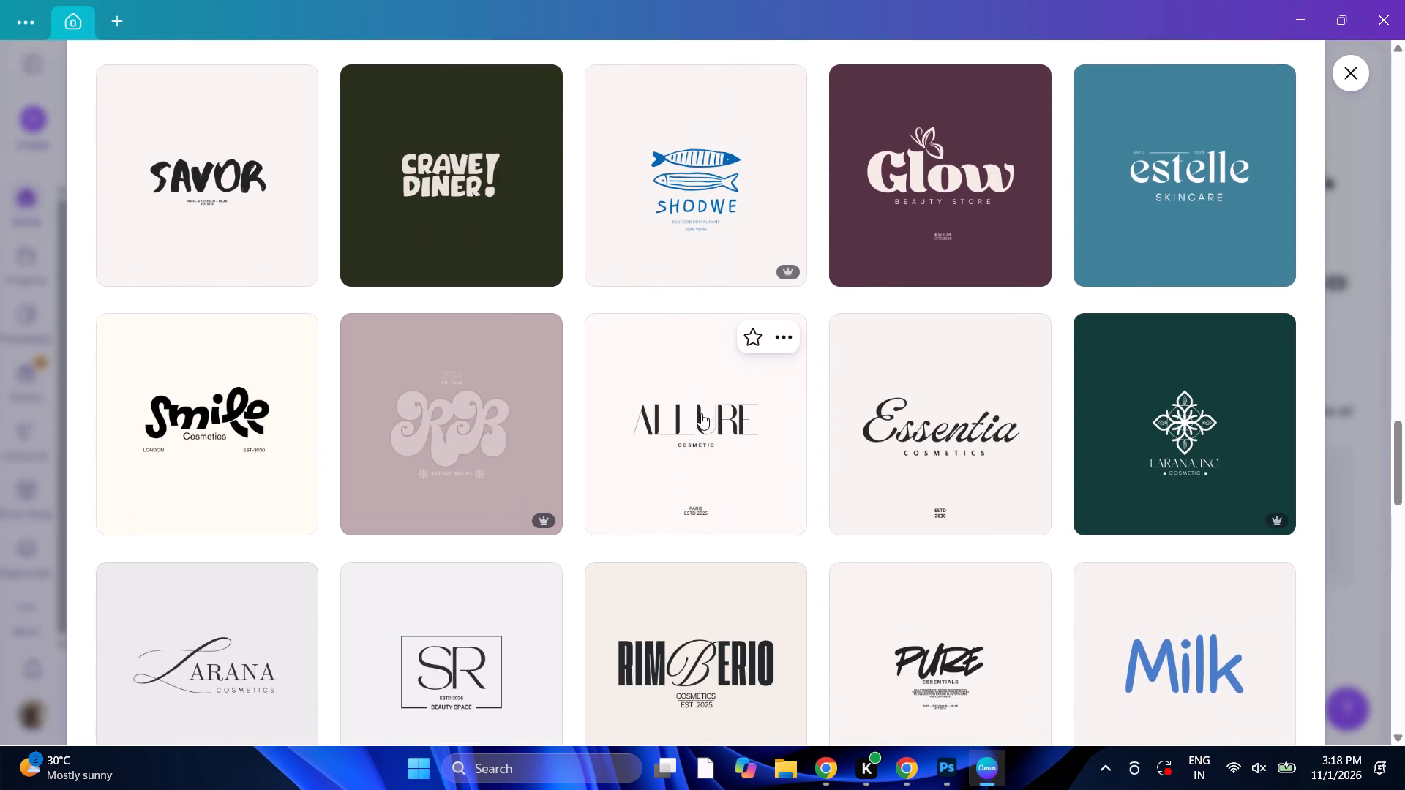
scroll(701, 413, down, 11)
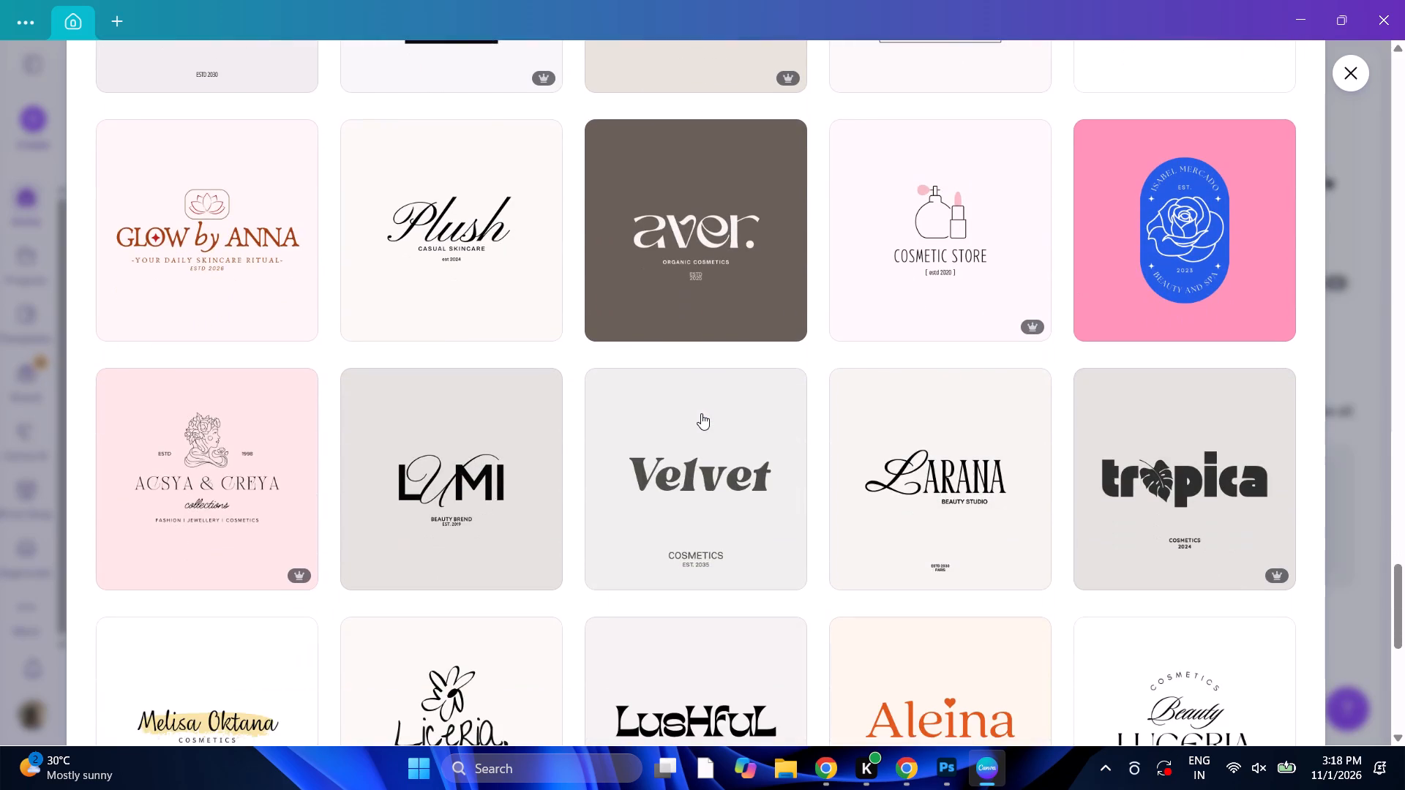
scroll(701, 413, down, 11)
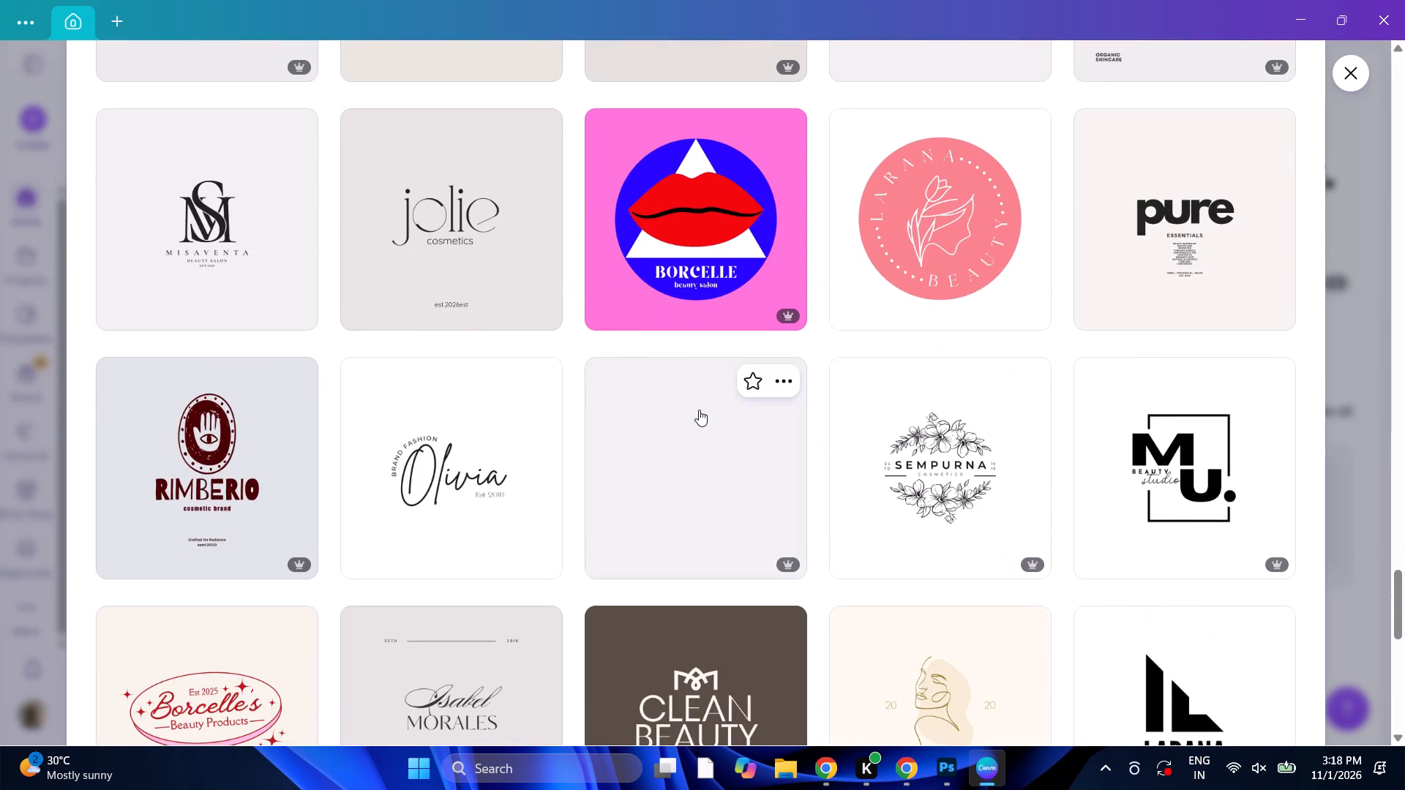
Review the similar logo templates again, working back up to the Mila logo preview.
scroll(699, 410, up, 15)
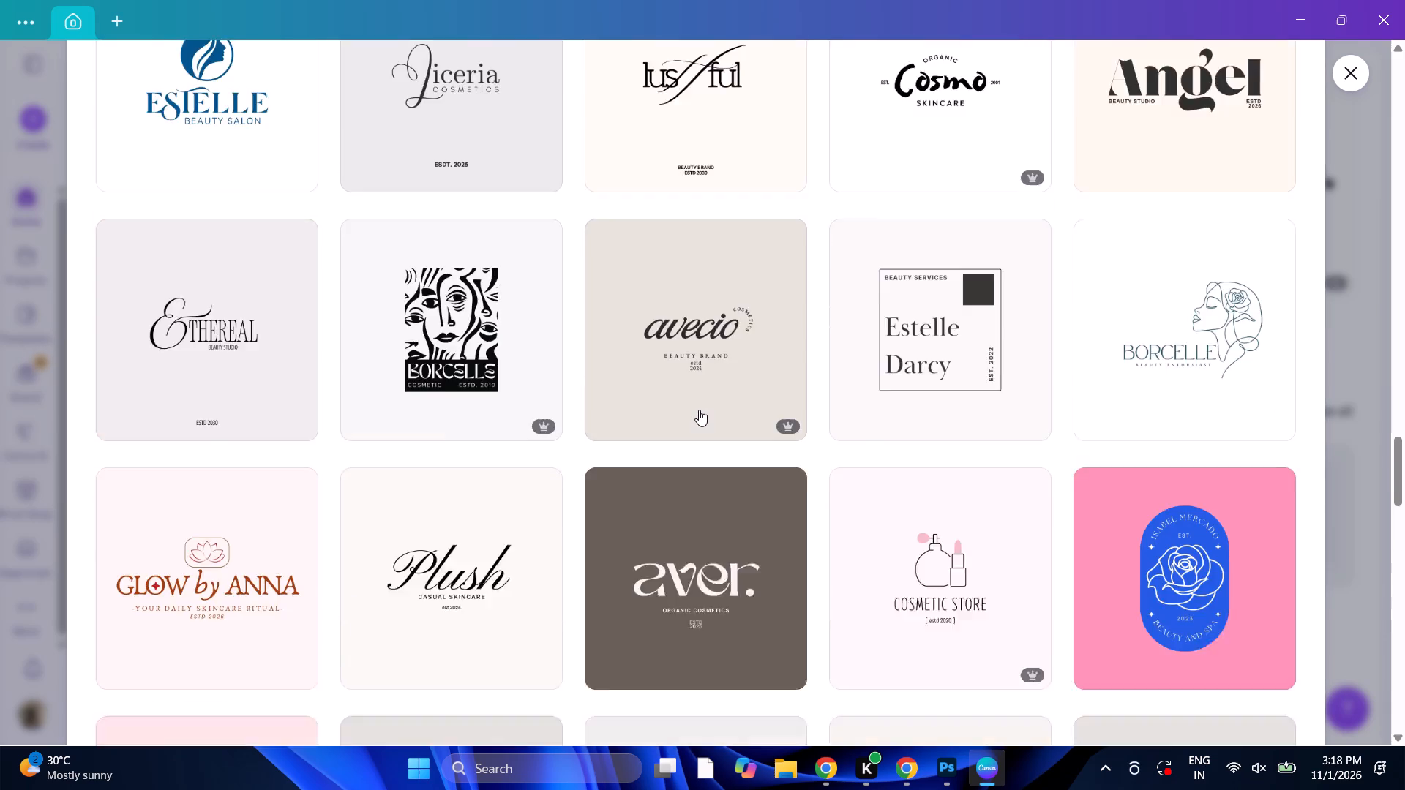
scroll(699, 410, up, 16)
scroll(699, 410, down, 5)
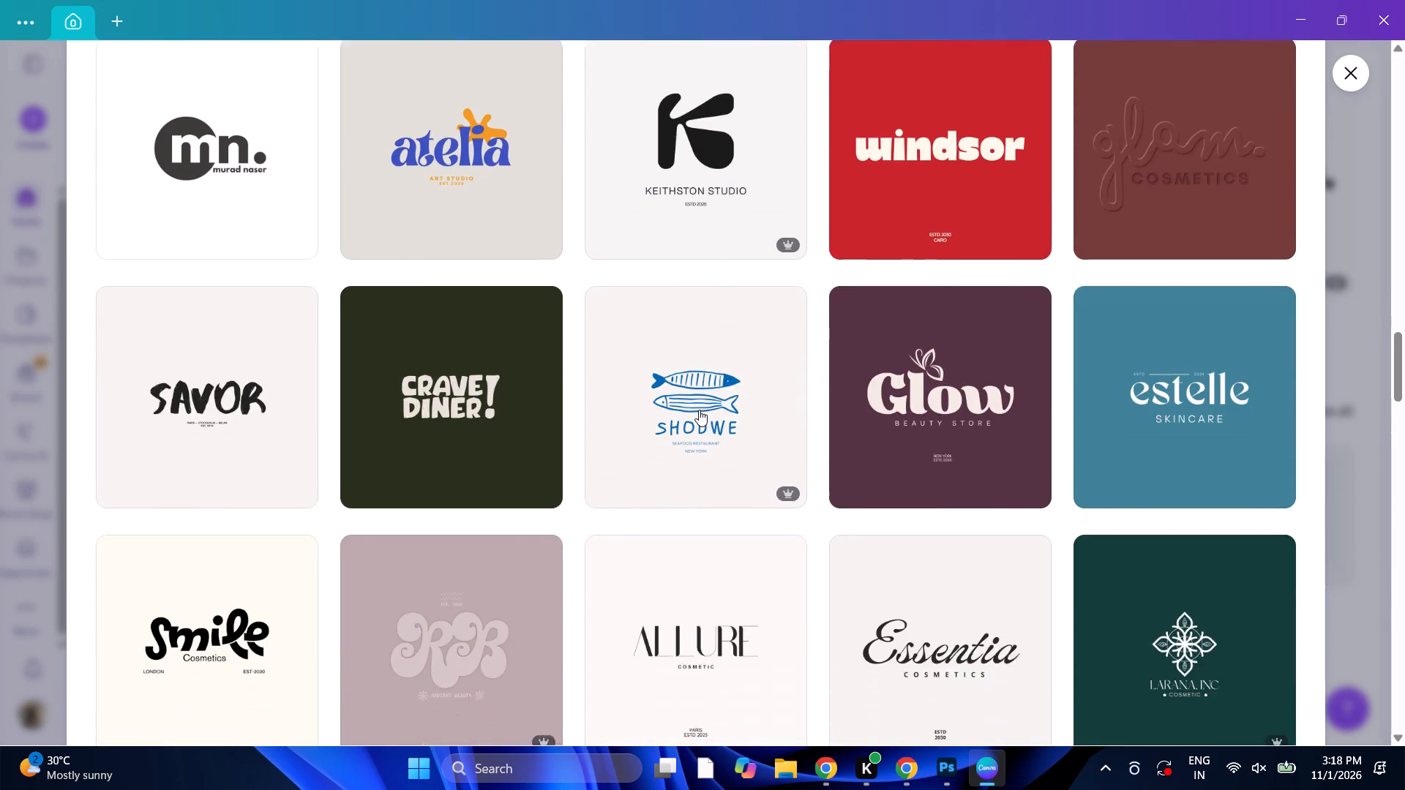
scroll(699, 410, up, 4)
scroll(699, 410, down, 1)
scroll(699, 410, up, 3)
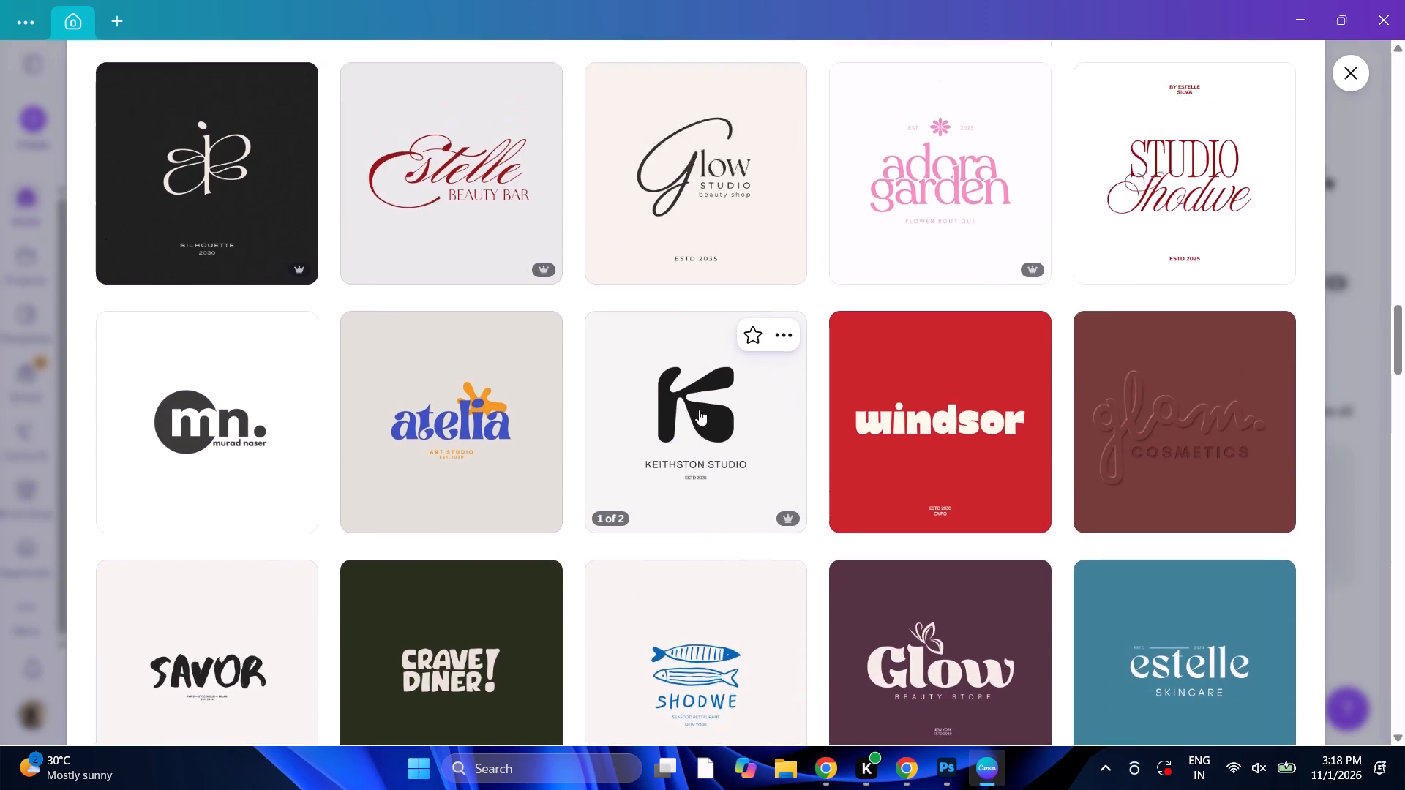
scroll(699, 410, up, 10)
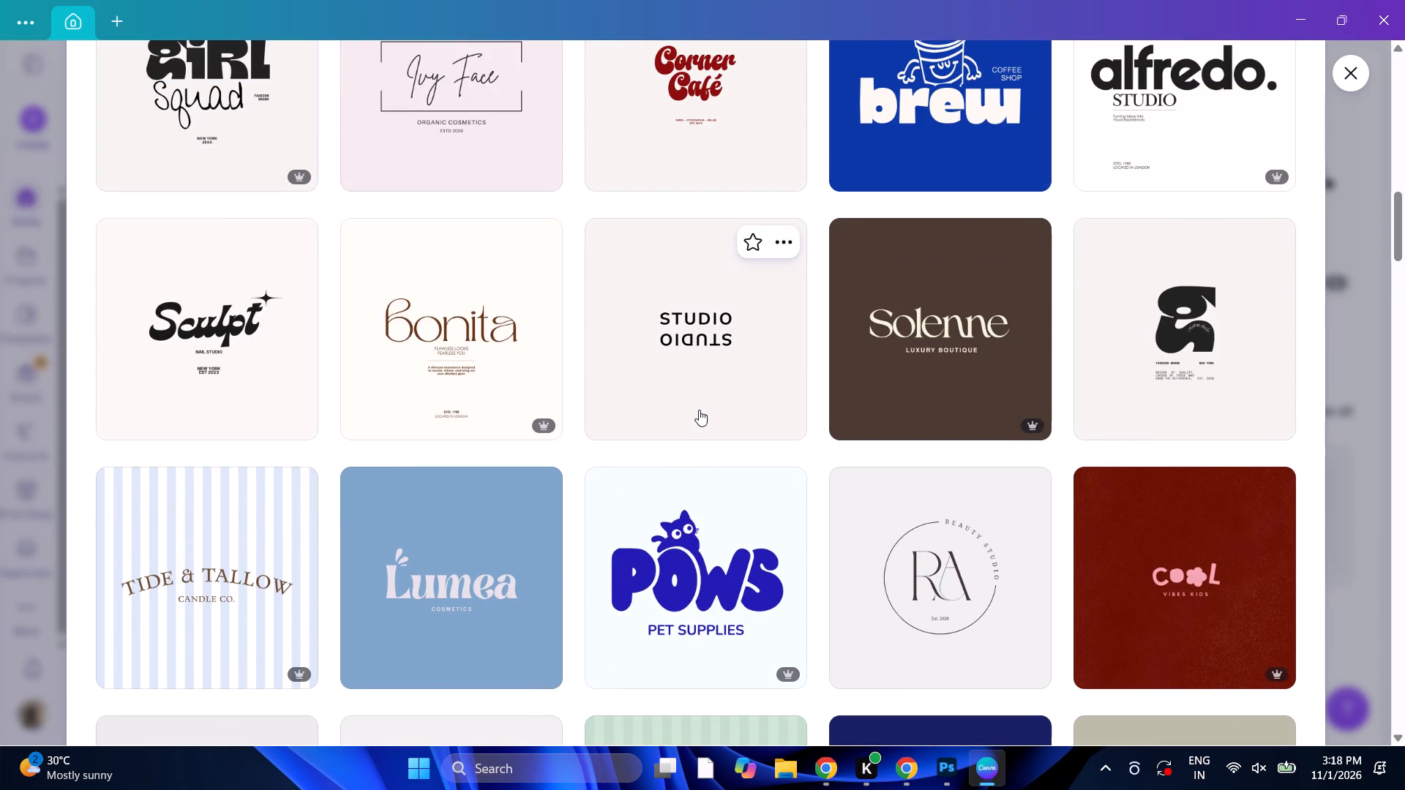
scroll(699, 410, up, 7)
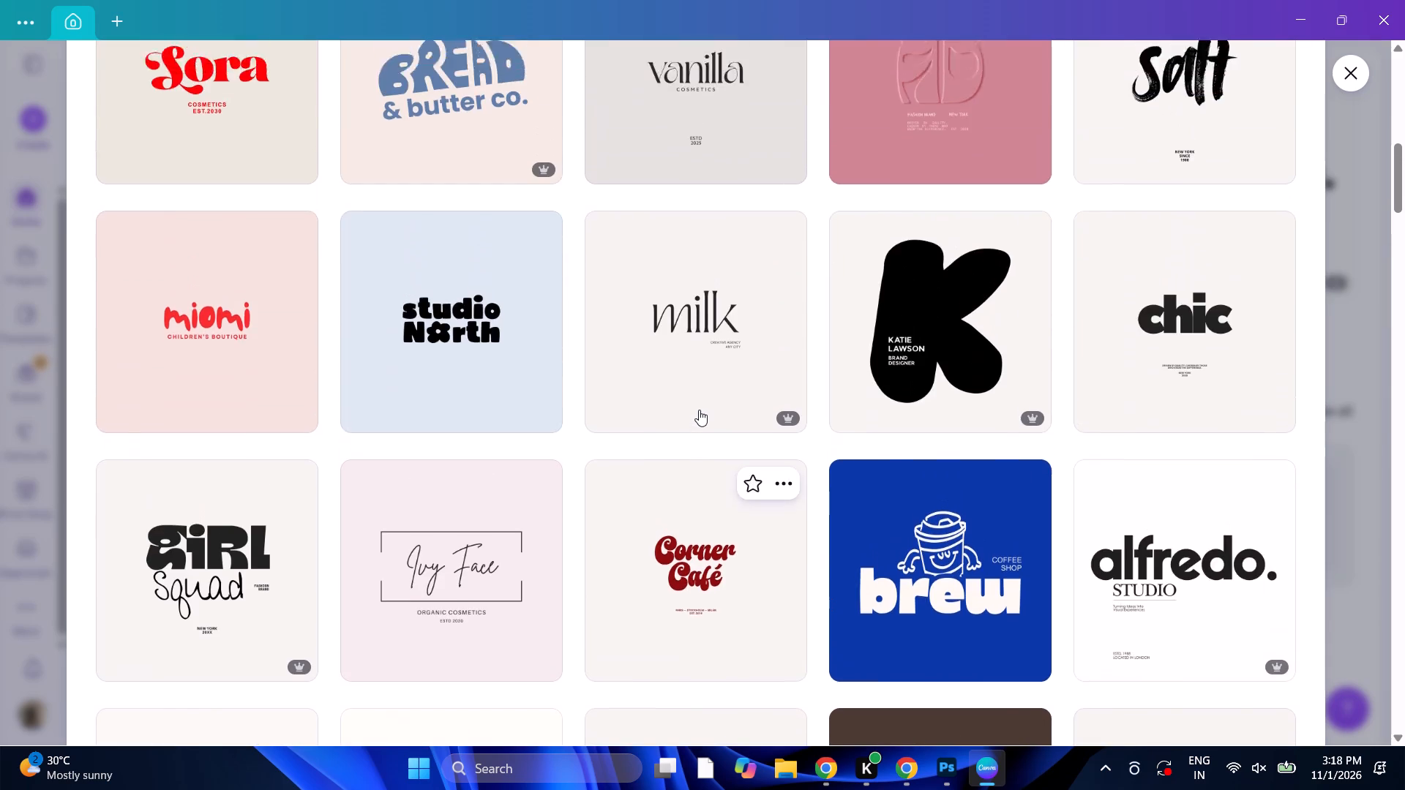
scroll(699, 410, up, 5)
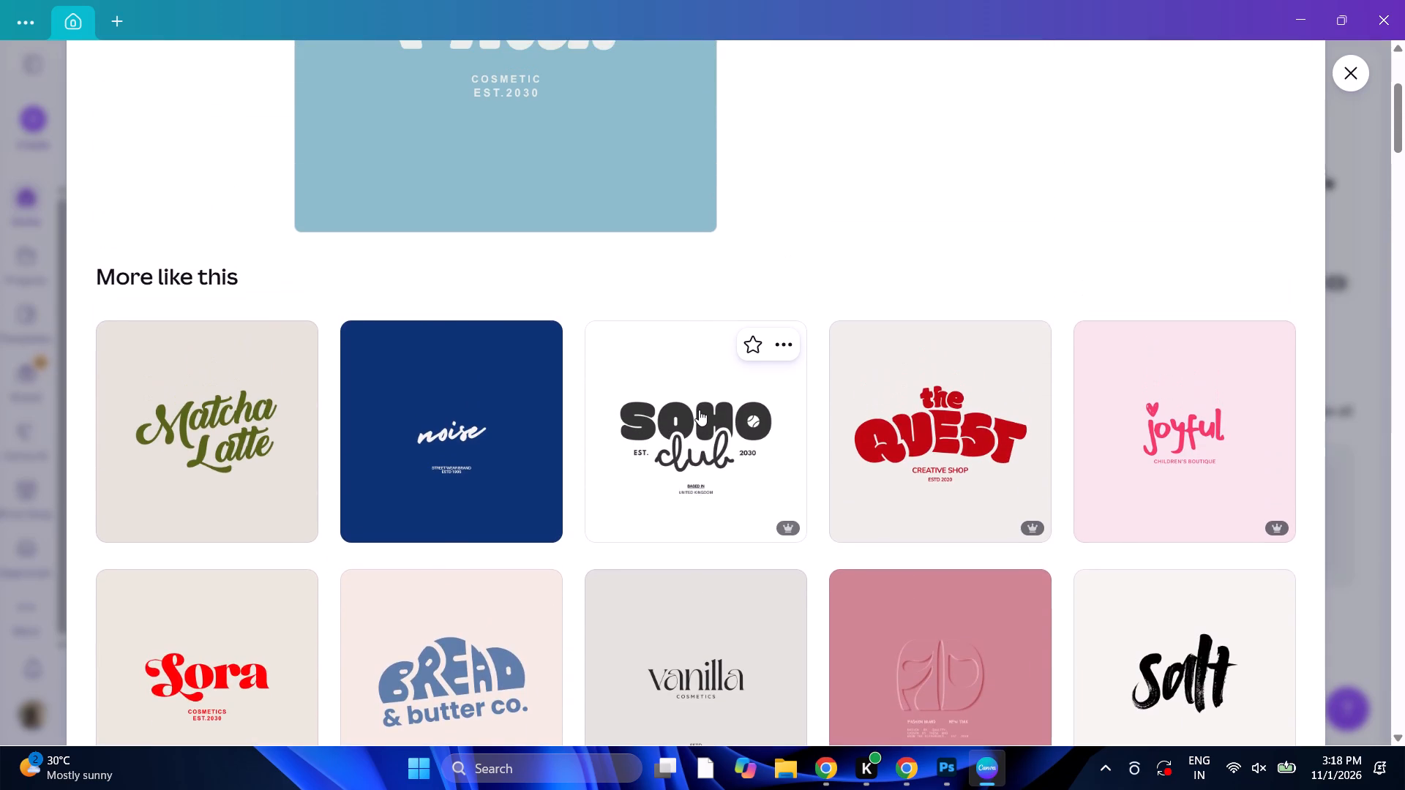
scroll(699, 410, up, 3)
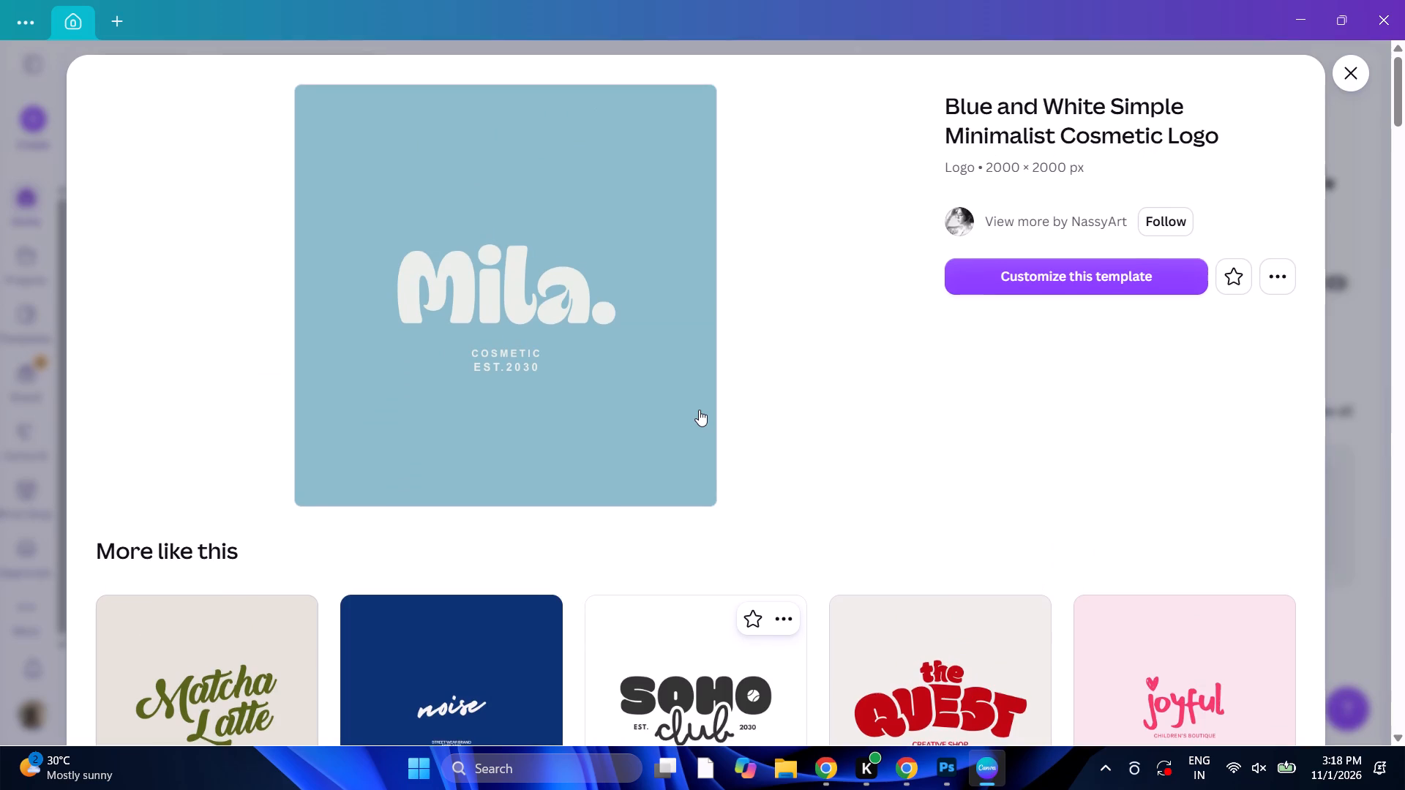
Re-examine the first rows of similar templates and compare their lettering with the Mila logo.
scroll(699, 410, down, 5)
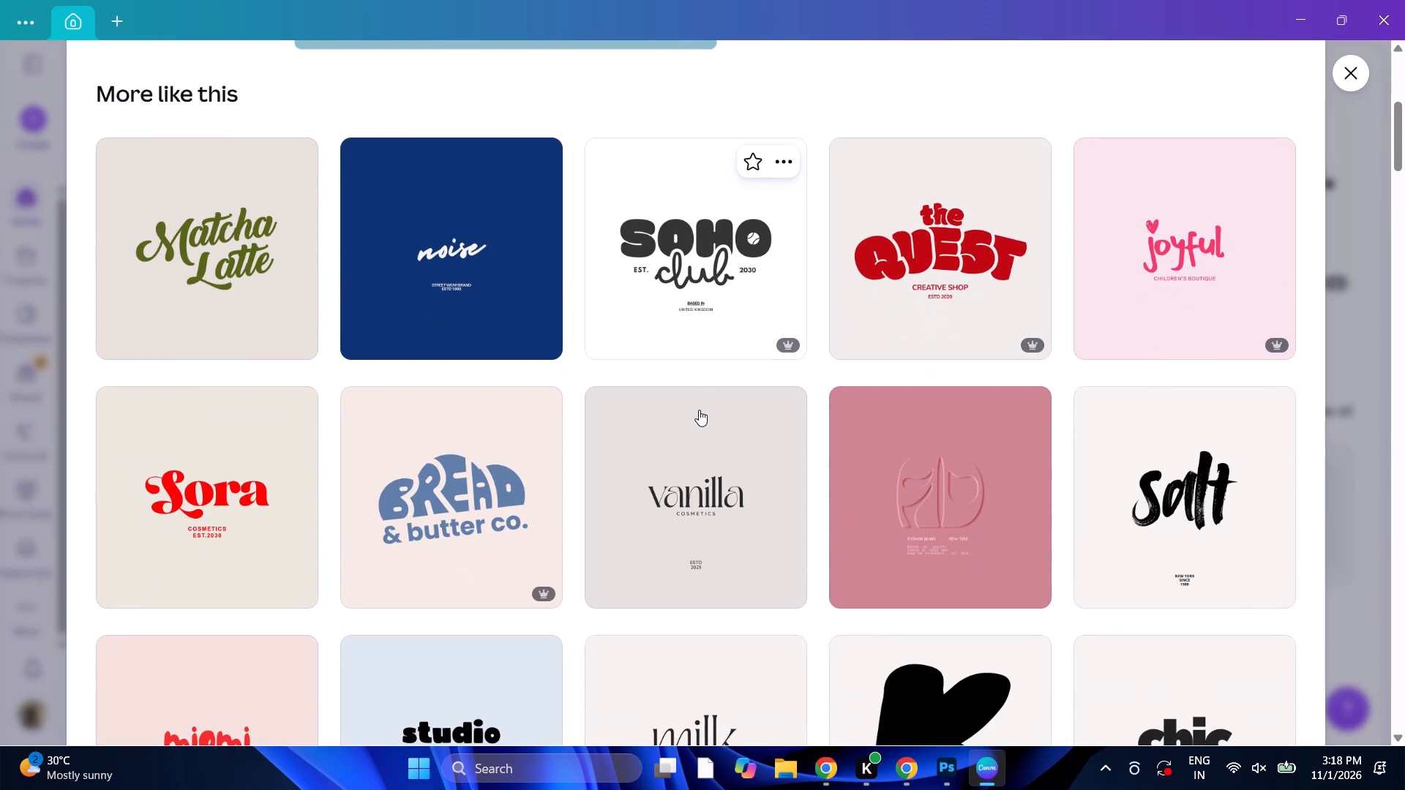
scroll(699, 410, down, 2)
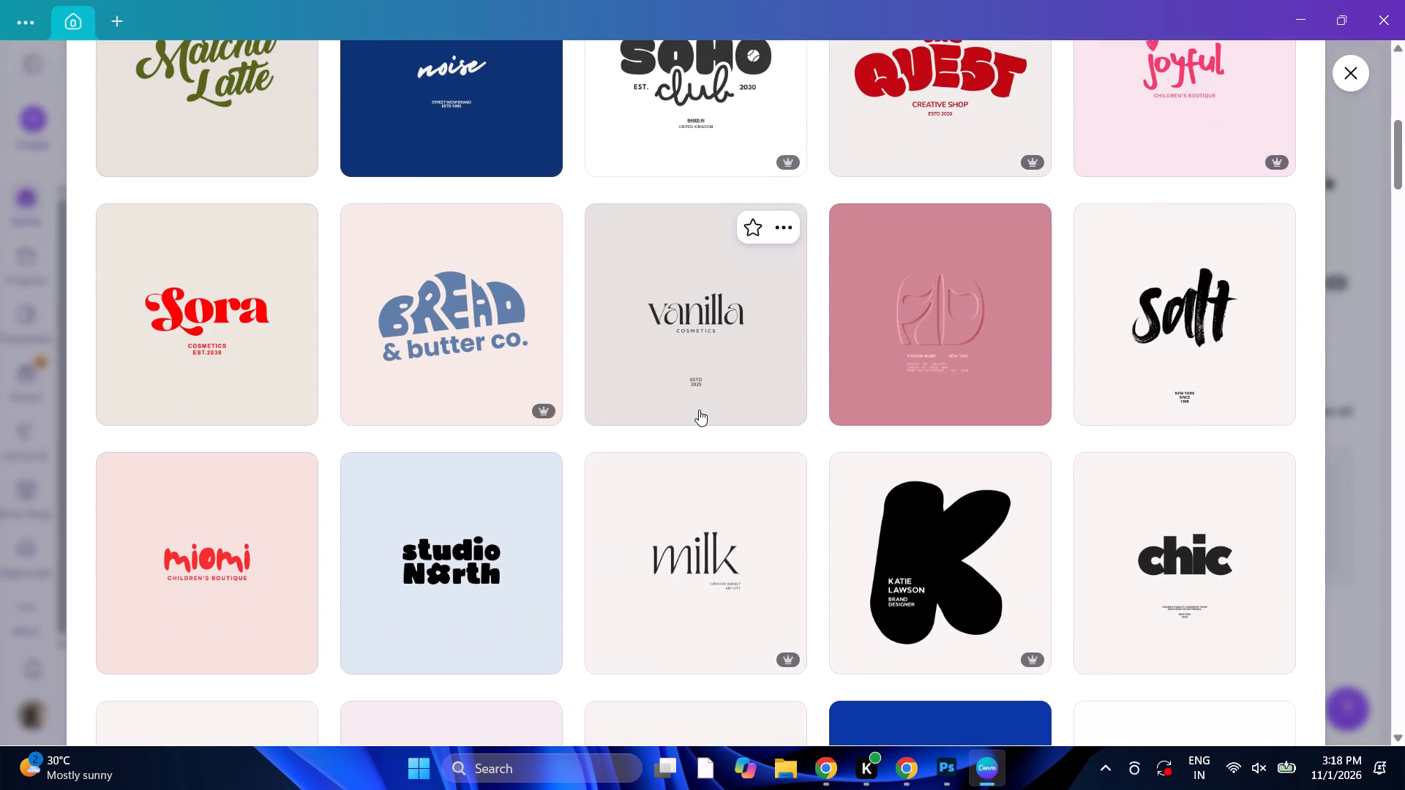
scroll(699, 410, up, 1)
scroll(699, 410, down, 6)
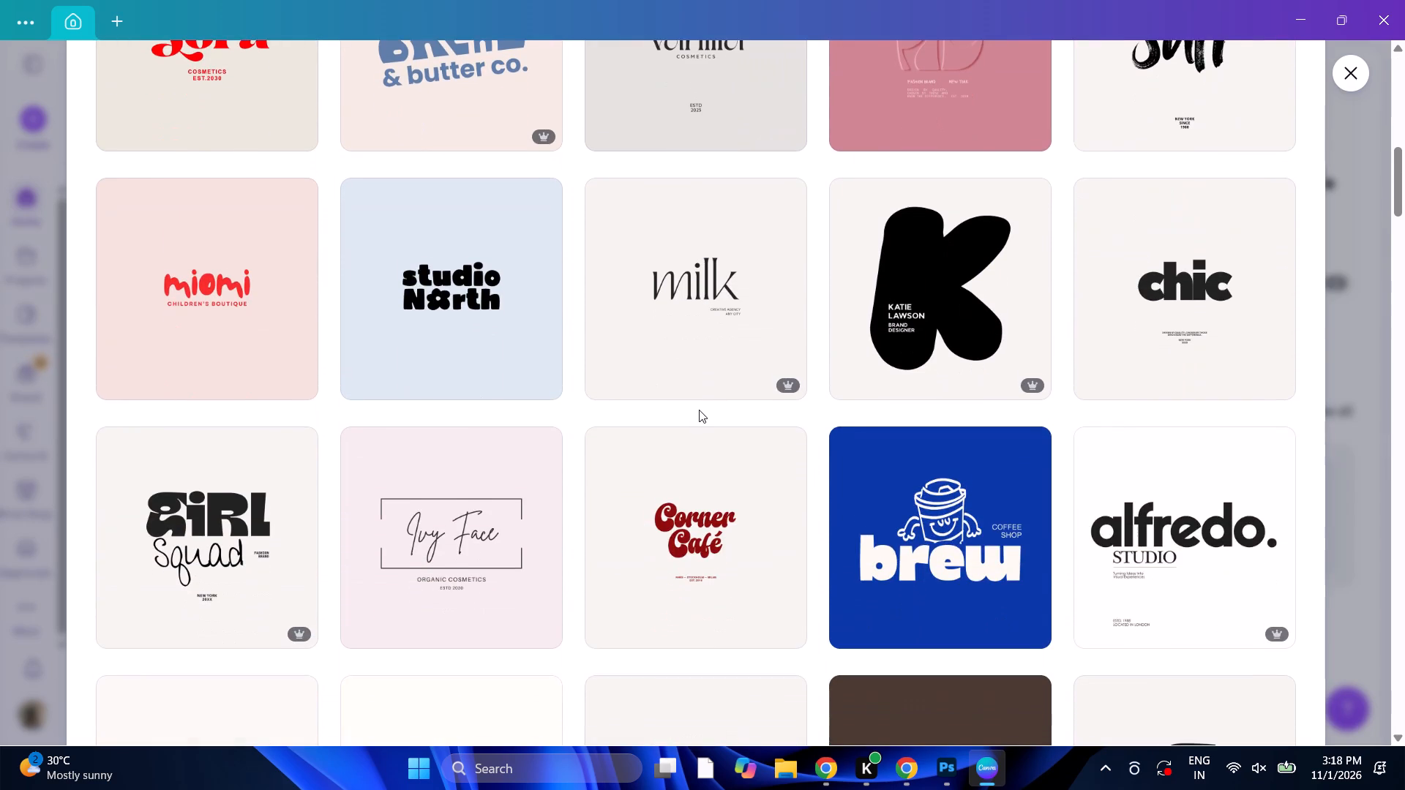
scroll(699, 410, down, 3)
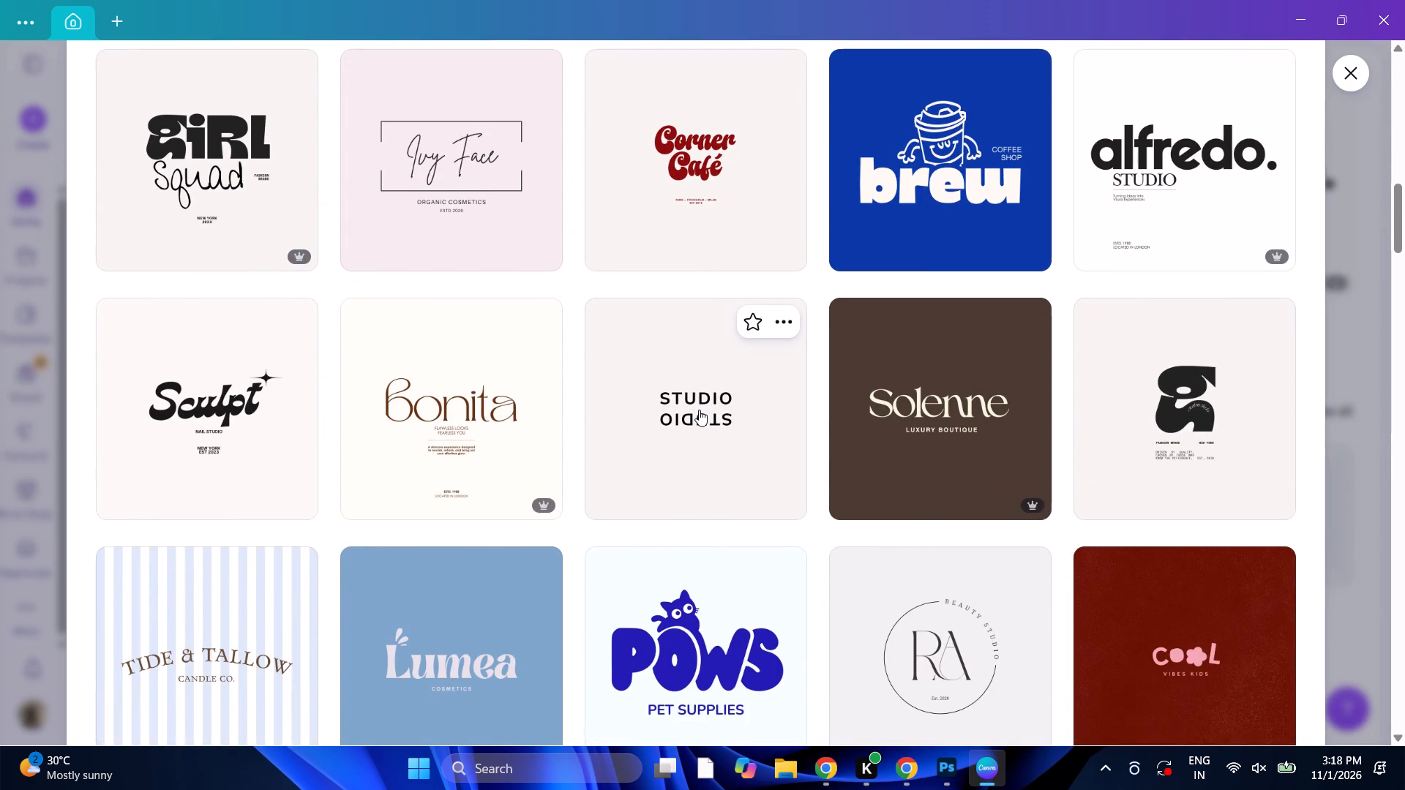
scroll(699, 410, up, 10)
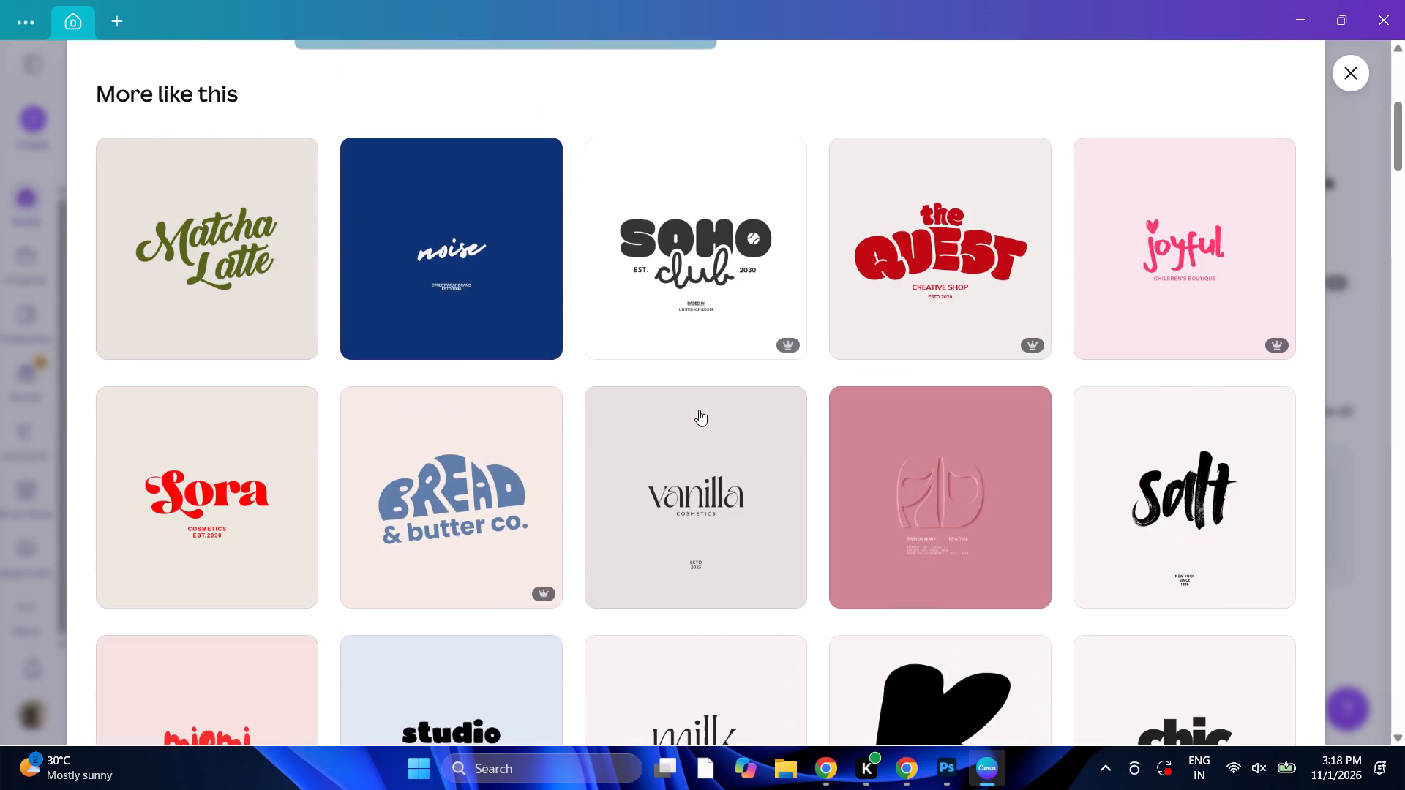
scroll(699, 410, up, 6)
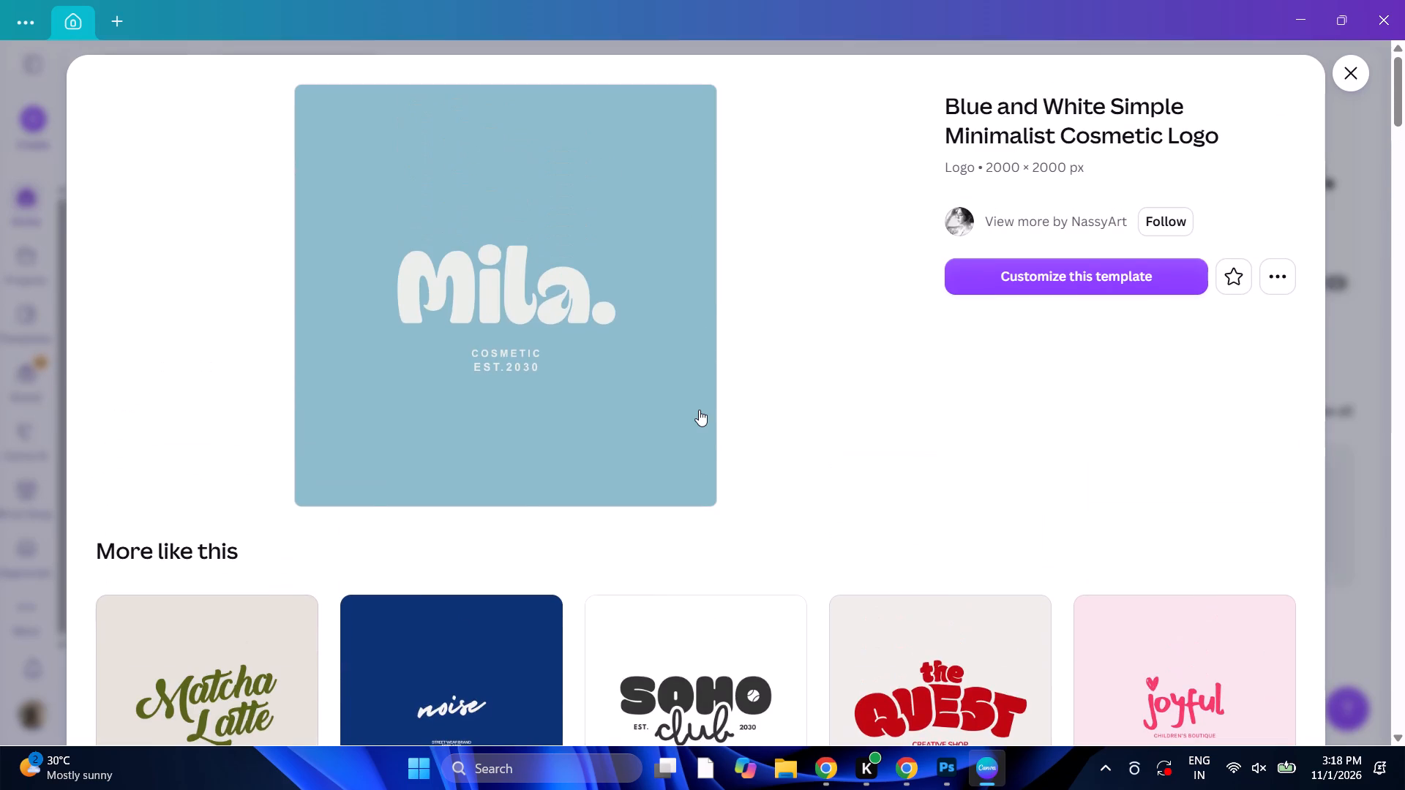
Open the blue Mila cosmetic logo template for customization.
click(1118, 282)
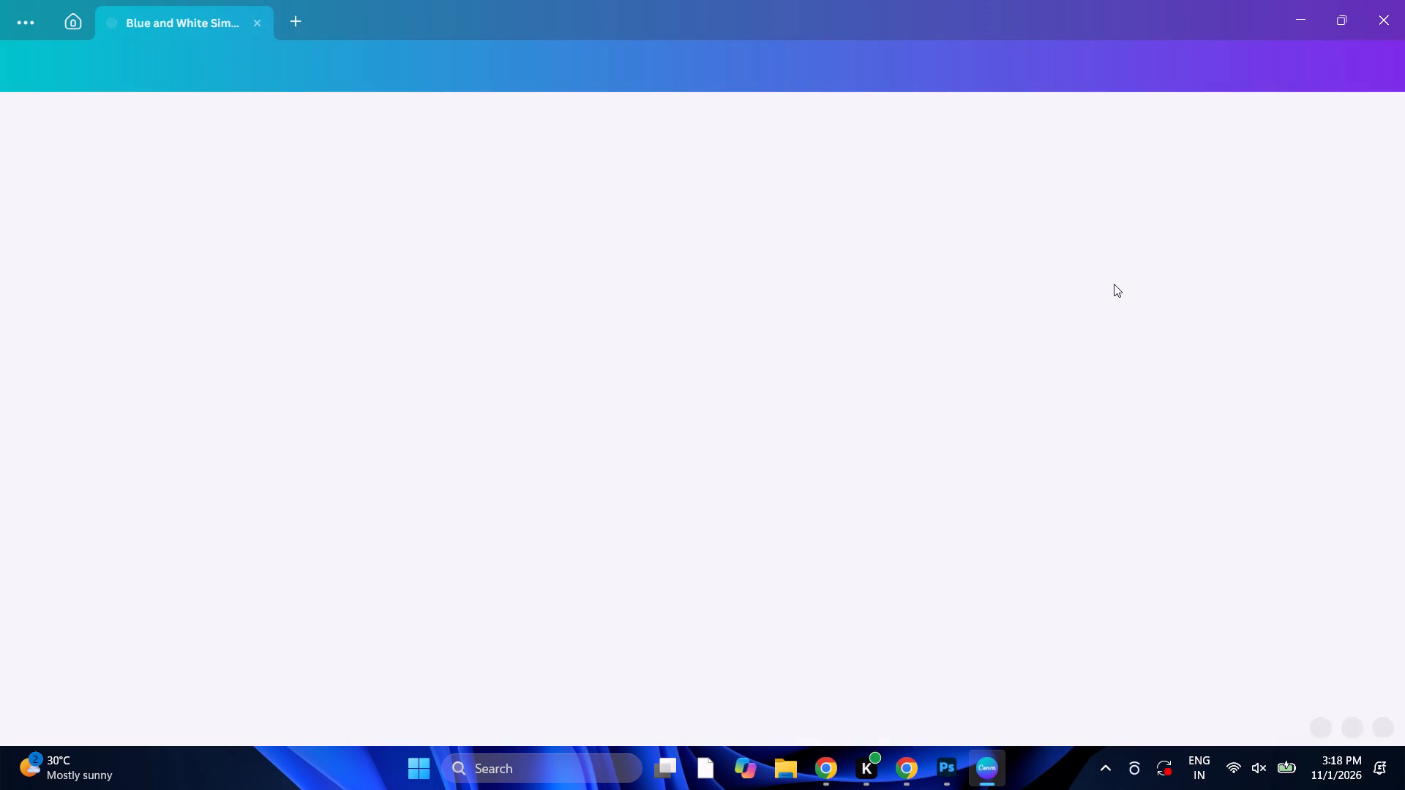
Search the font library for "Vernosa Variable Medium" for the "Mila." text, then clear the query and close the font list.
double_click(764, 384)
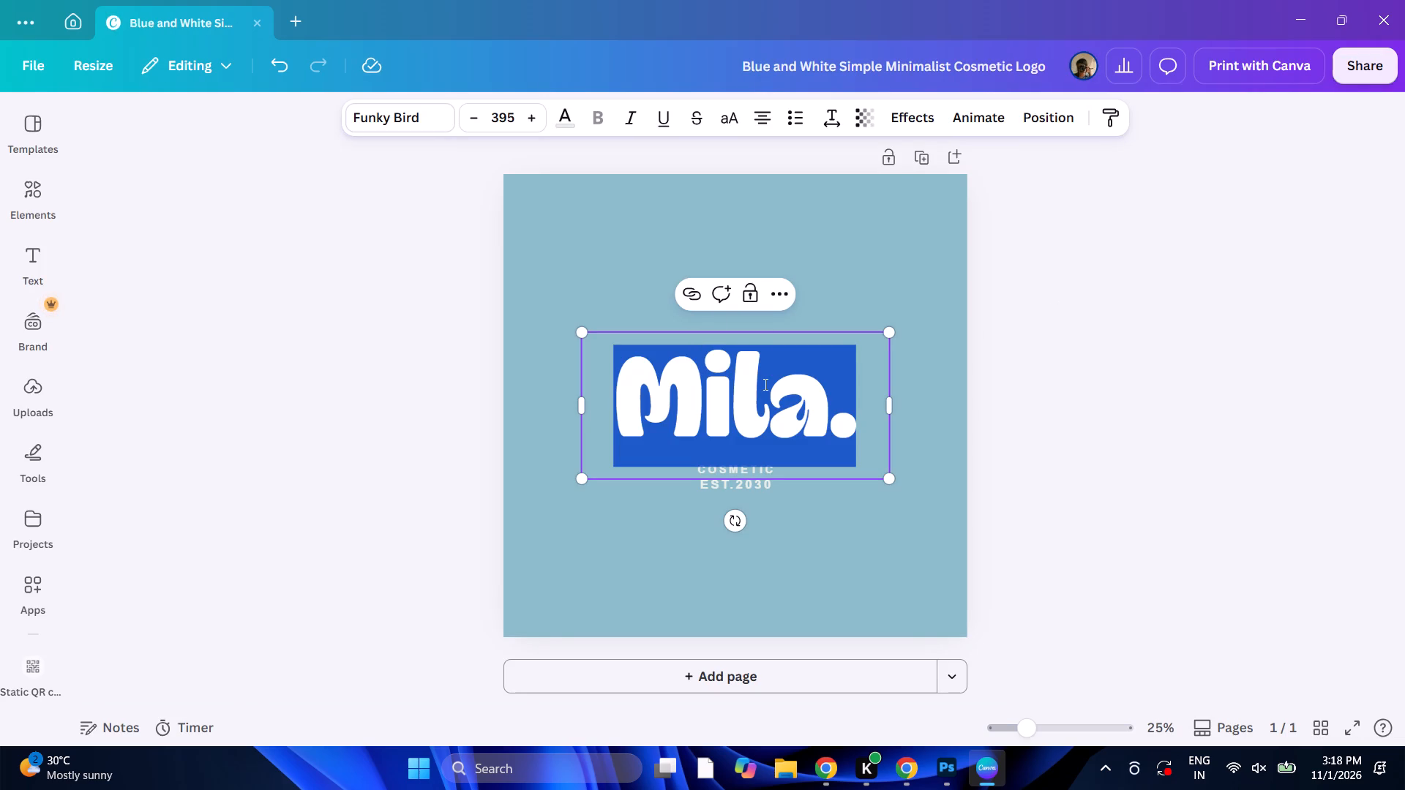
click(426, 122)
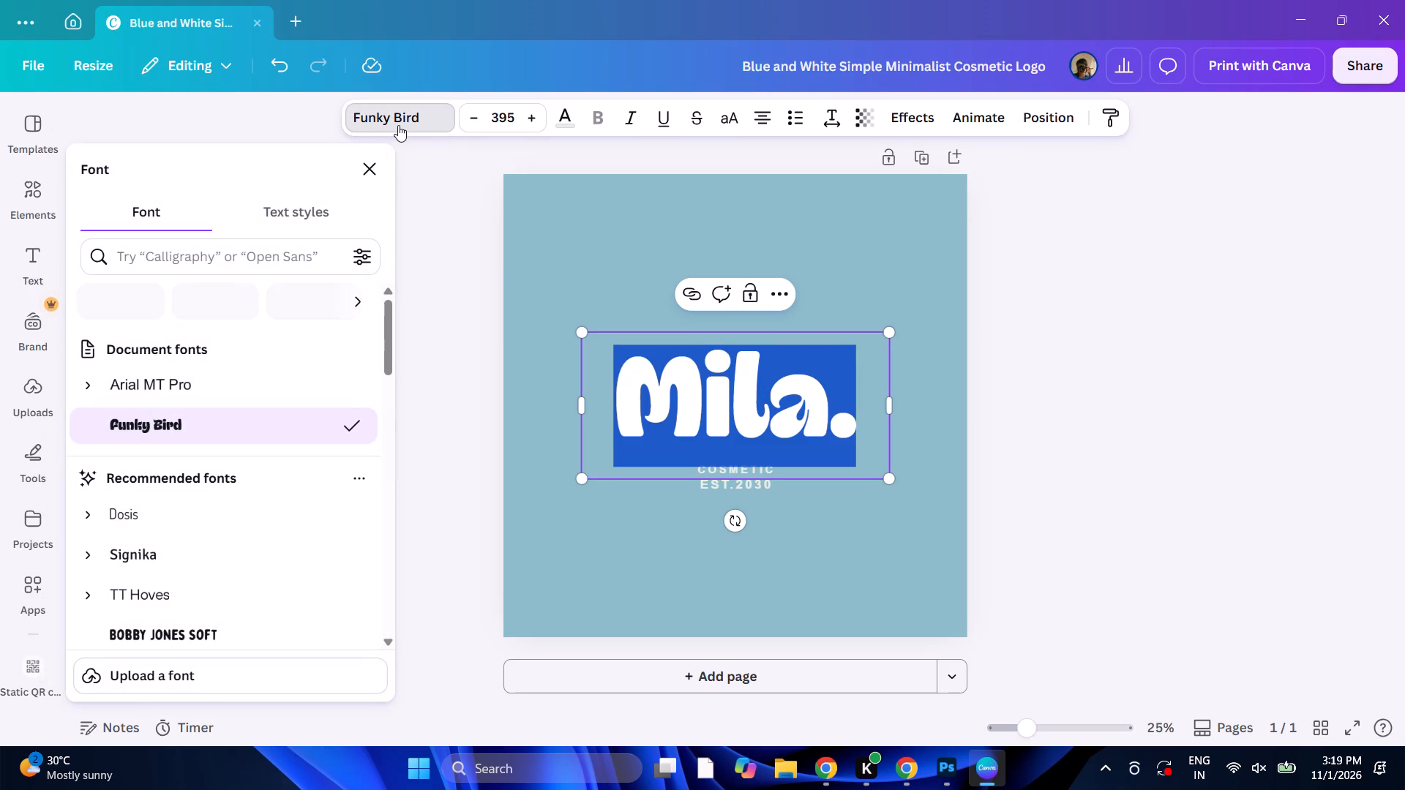
click(201, 263)
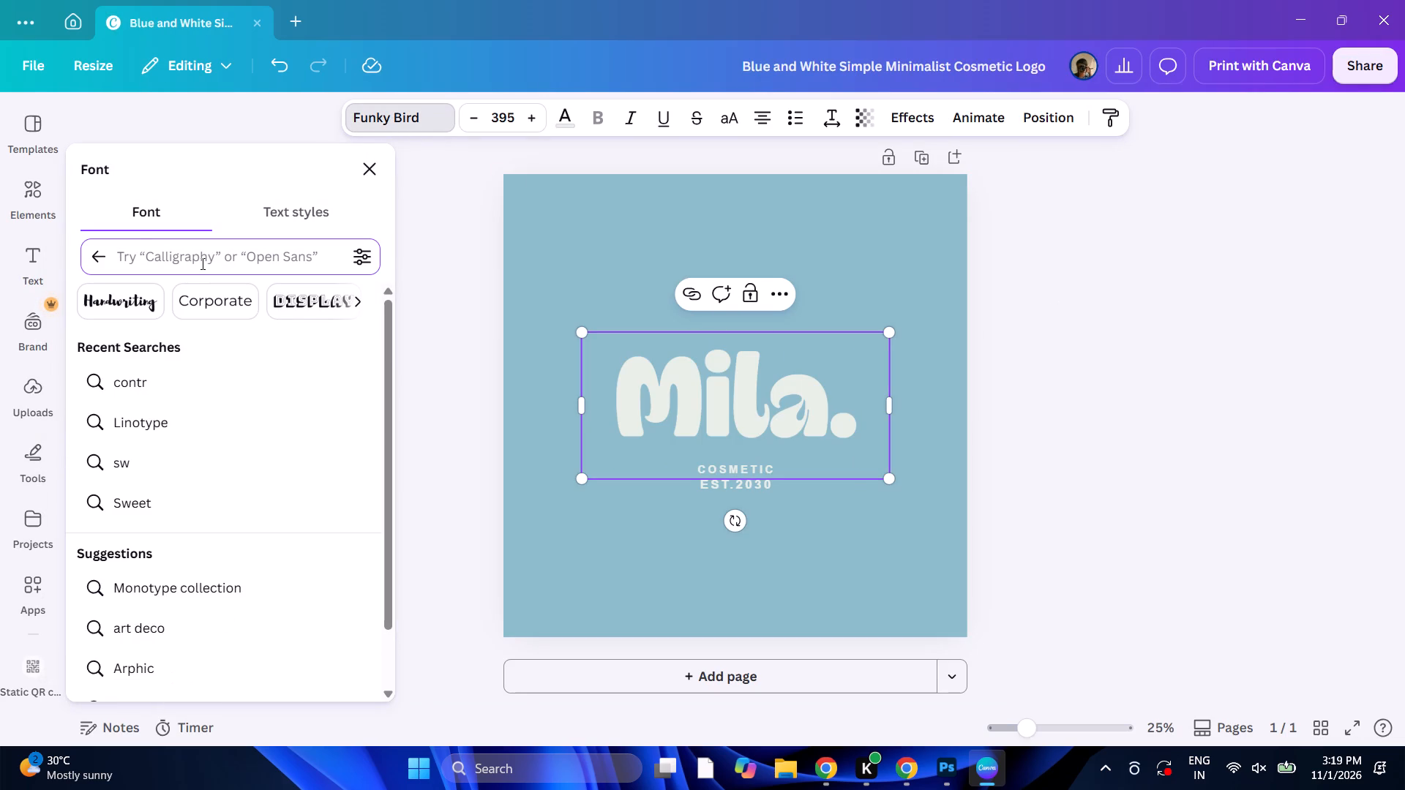
key(ctrl+v)
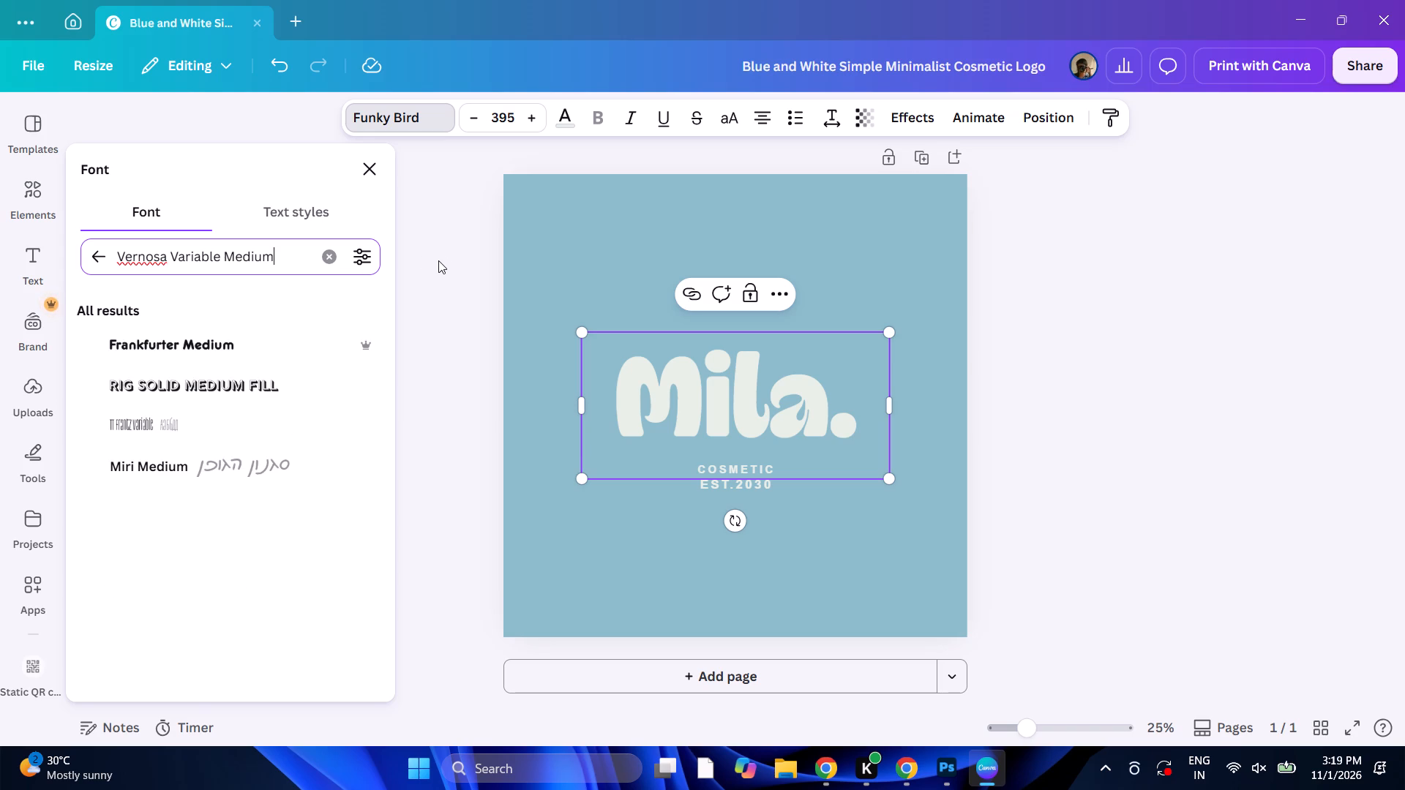
key(ctrl+z)
key(ctrl+z)
key(ctrl+z)
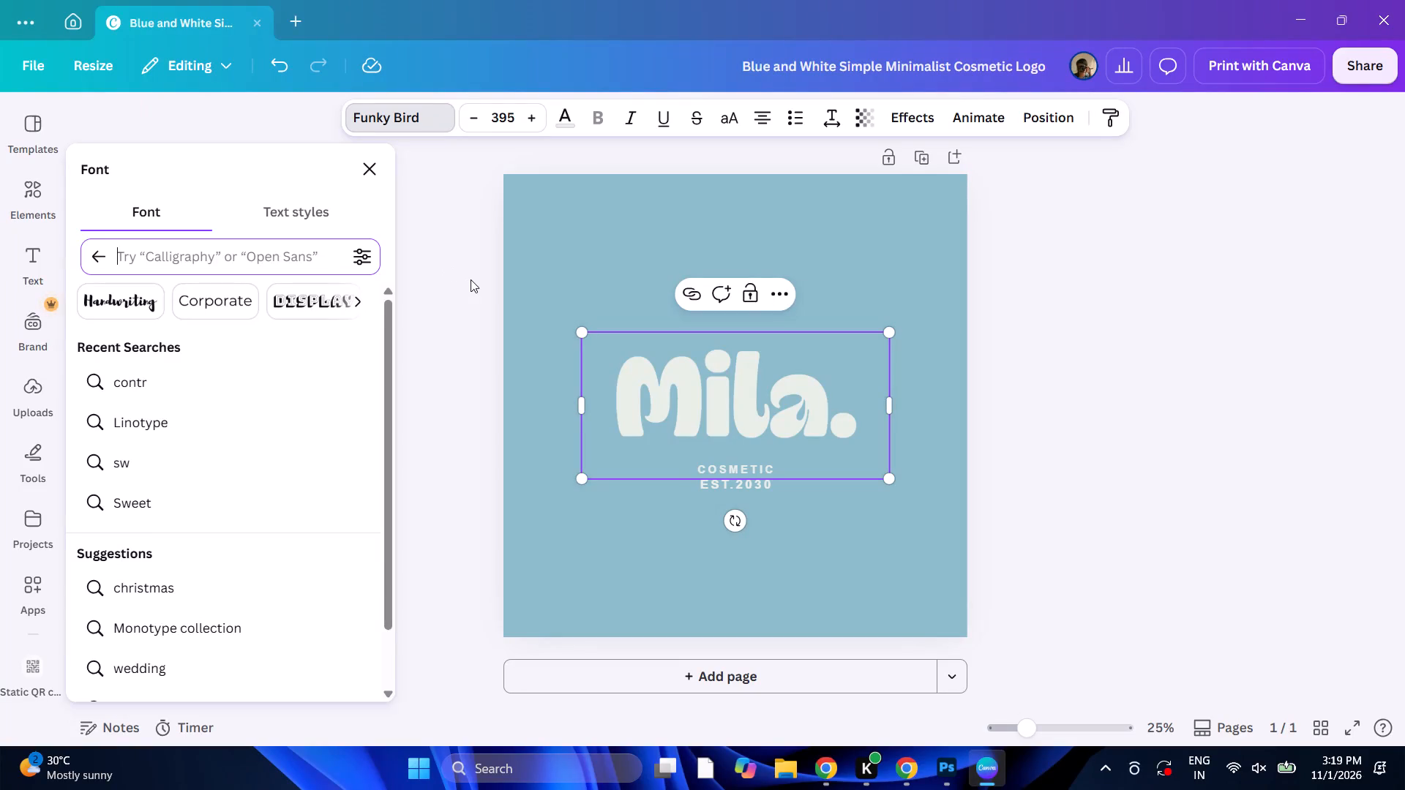
click(471, 281)
Replace the word "Mila" in the logo with "INTERVAL" in capitals, keeping the period after it.
double_click(675, 361)
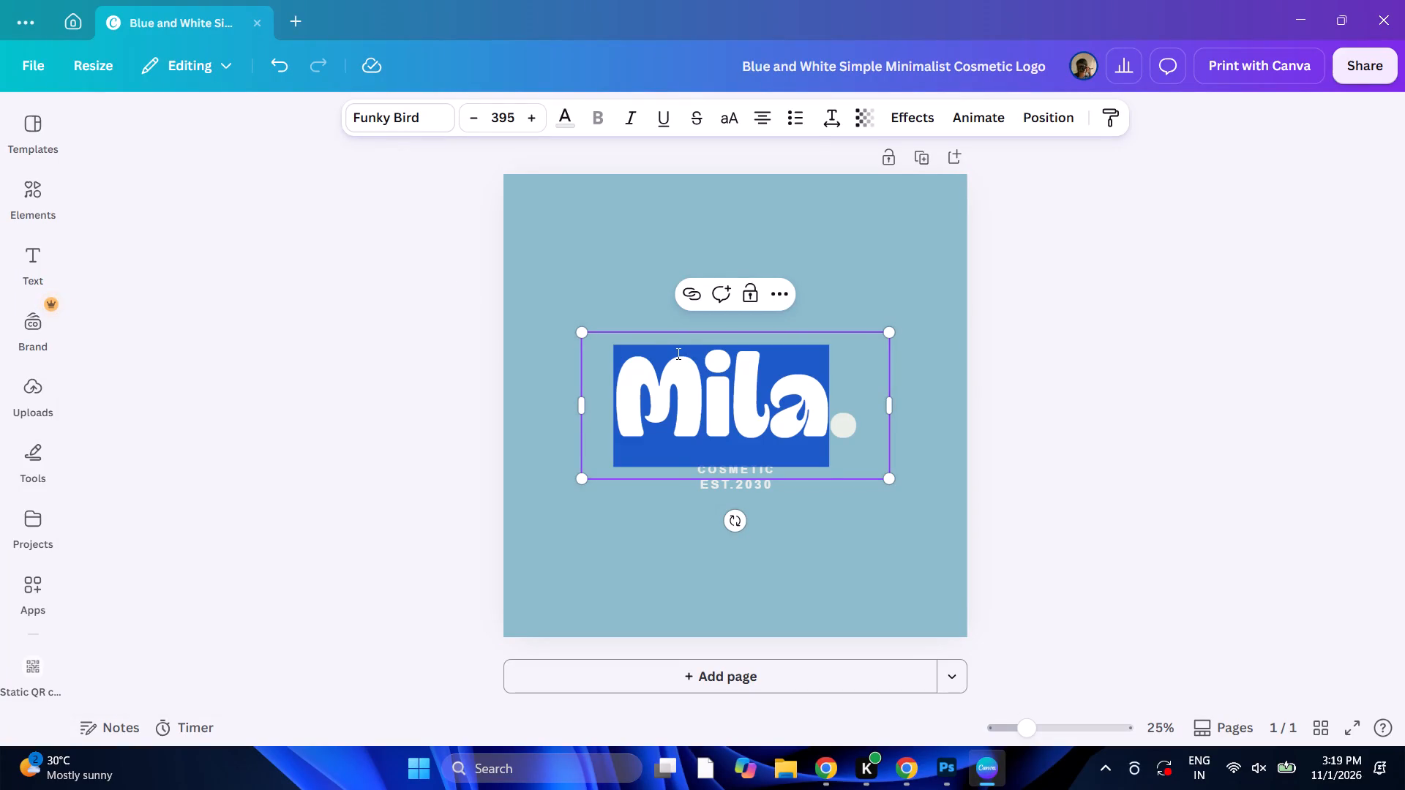
key(i)
key(n)
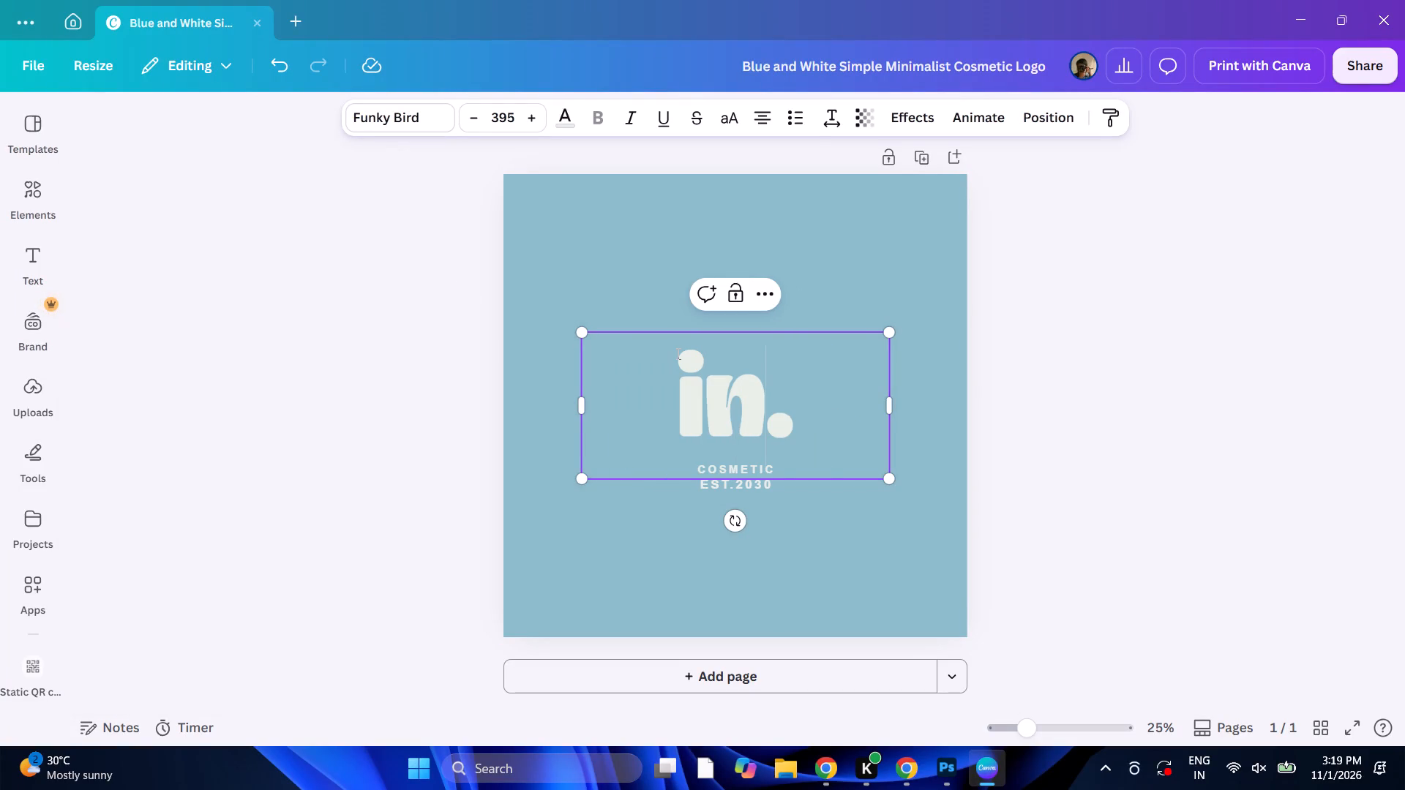
key(BackSpace)
key(BackSpace)
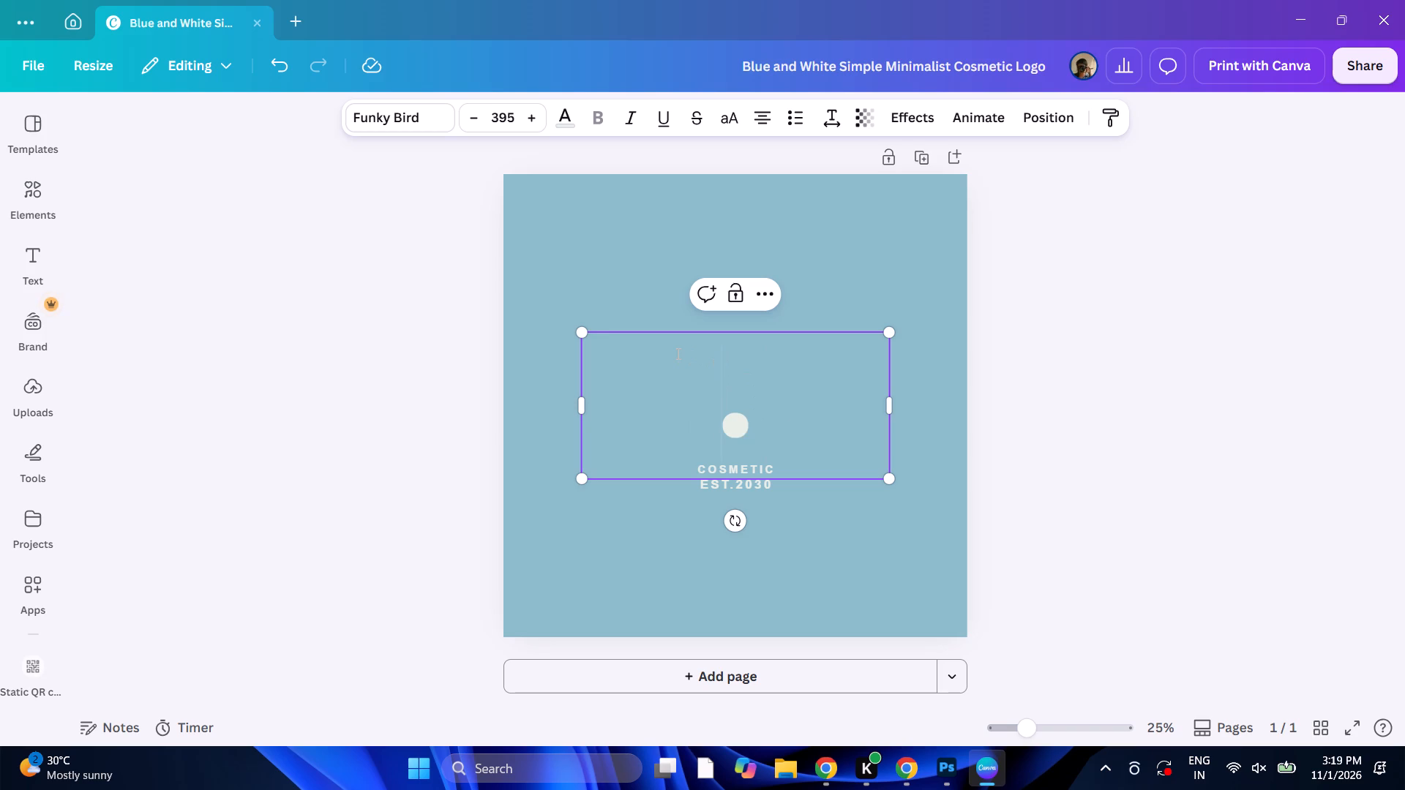
key(shift+i)
key(shift+n)
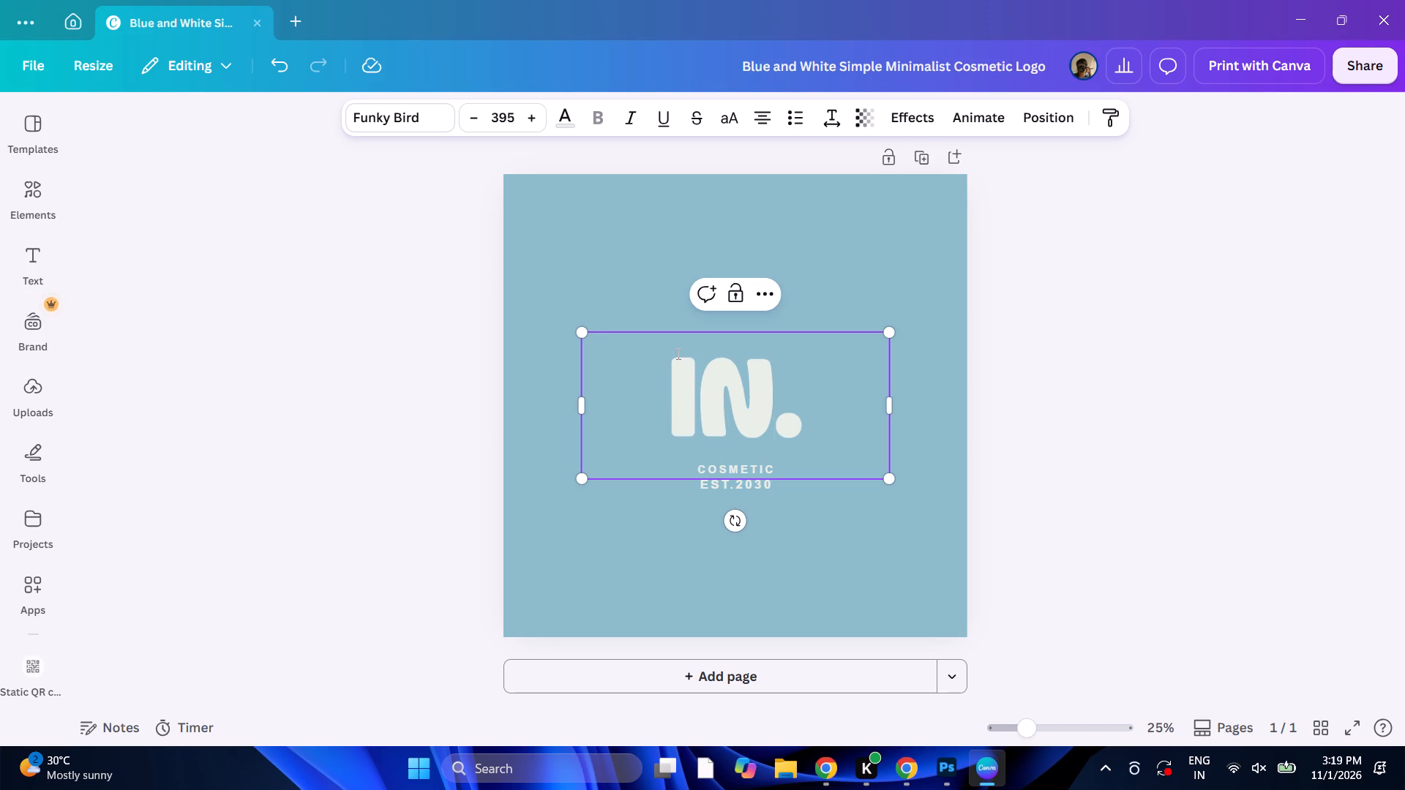
text(TER)
text(VAL)
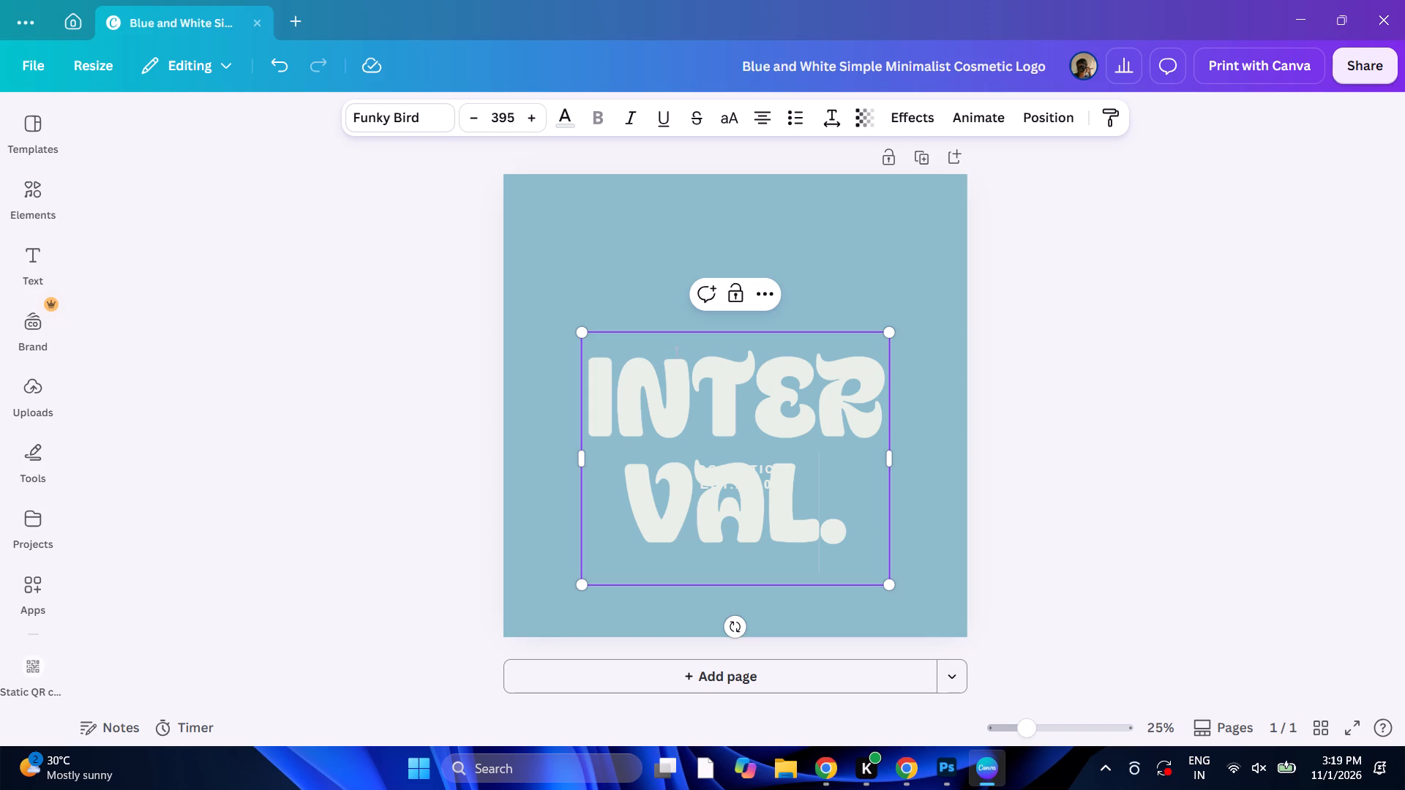
Widen the "INTERVAL." text box until the whole word sits on a single line.
drag(892, 460, 940, 464)
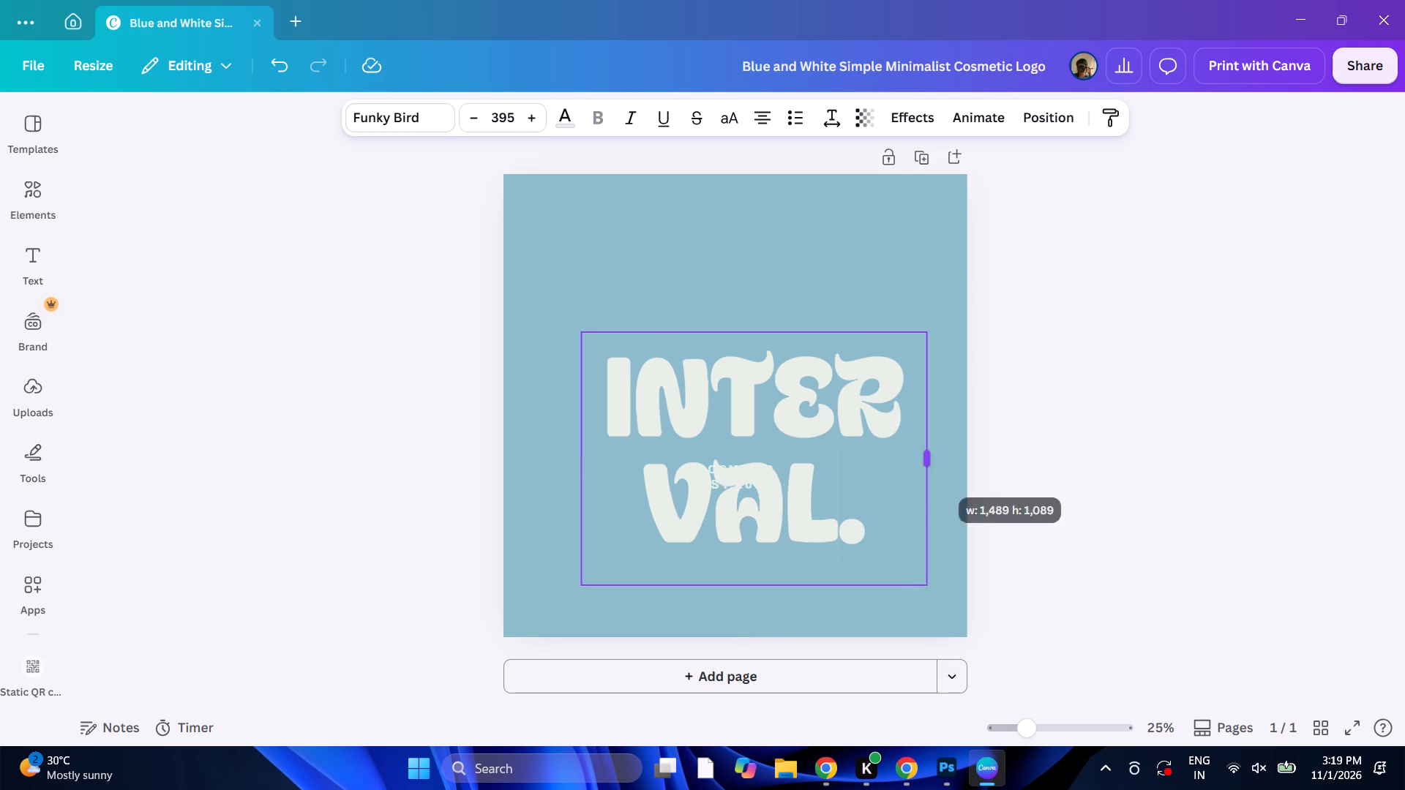
drag(940, 464, 1119, 454)
drag(1065, 456, 1022, 461)
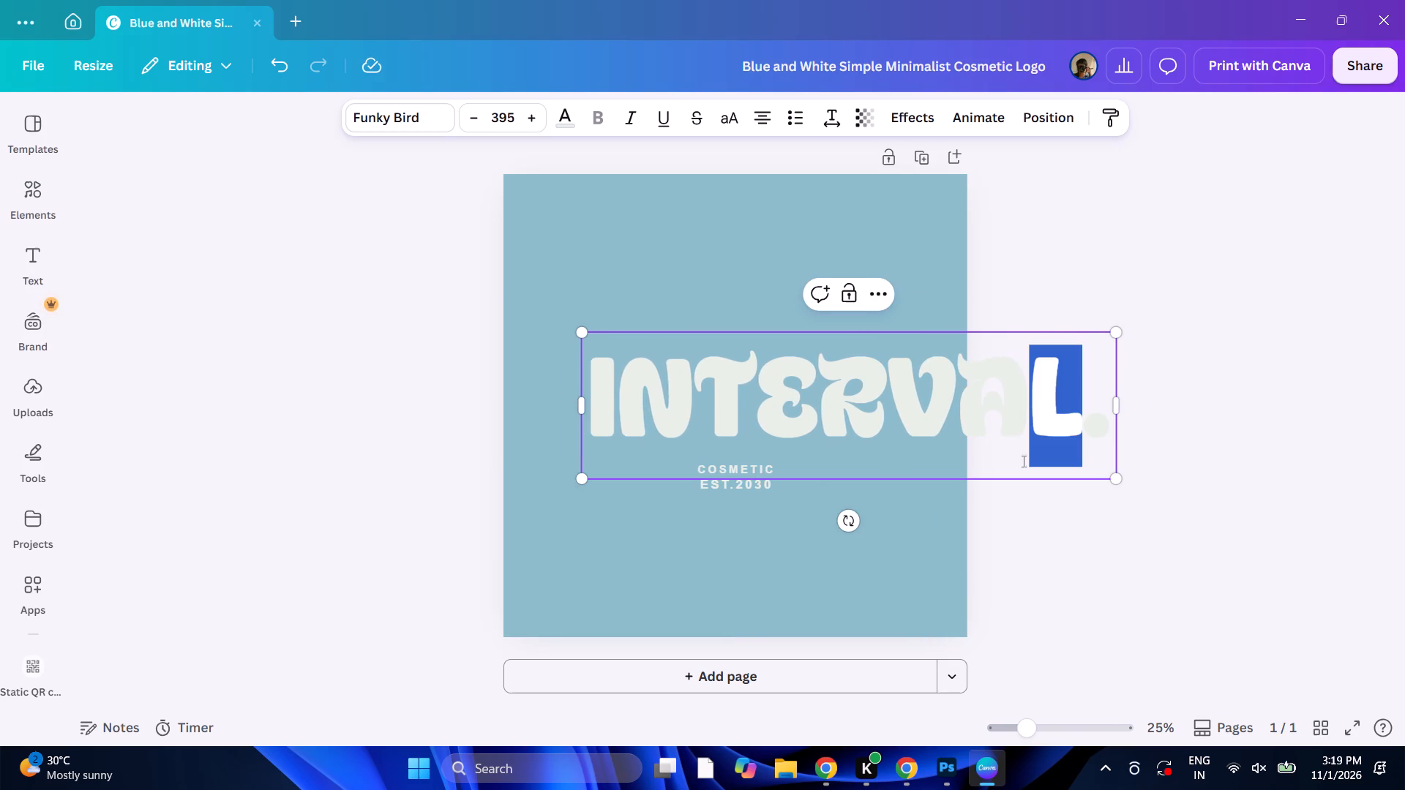
Scale the "INTERVAL." text down to font size 288 and move it to the horizontal centre of the page.
drag(1022, 461, 996, 461)
click(930, 435)
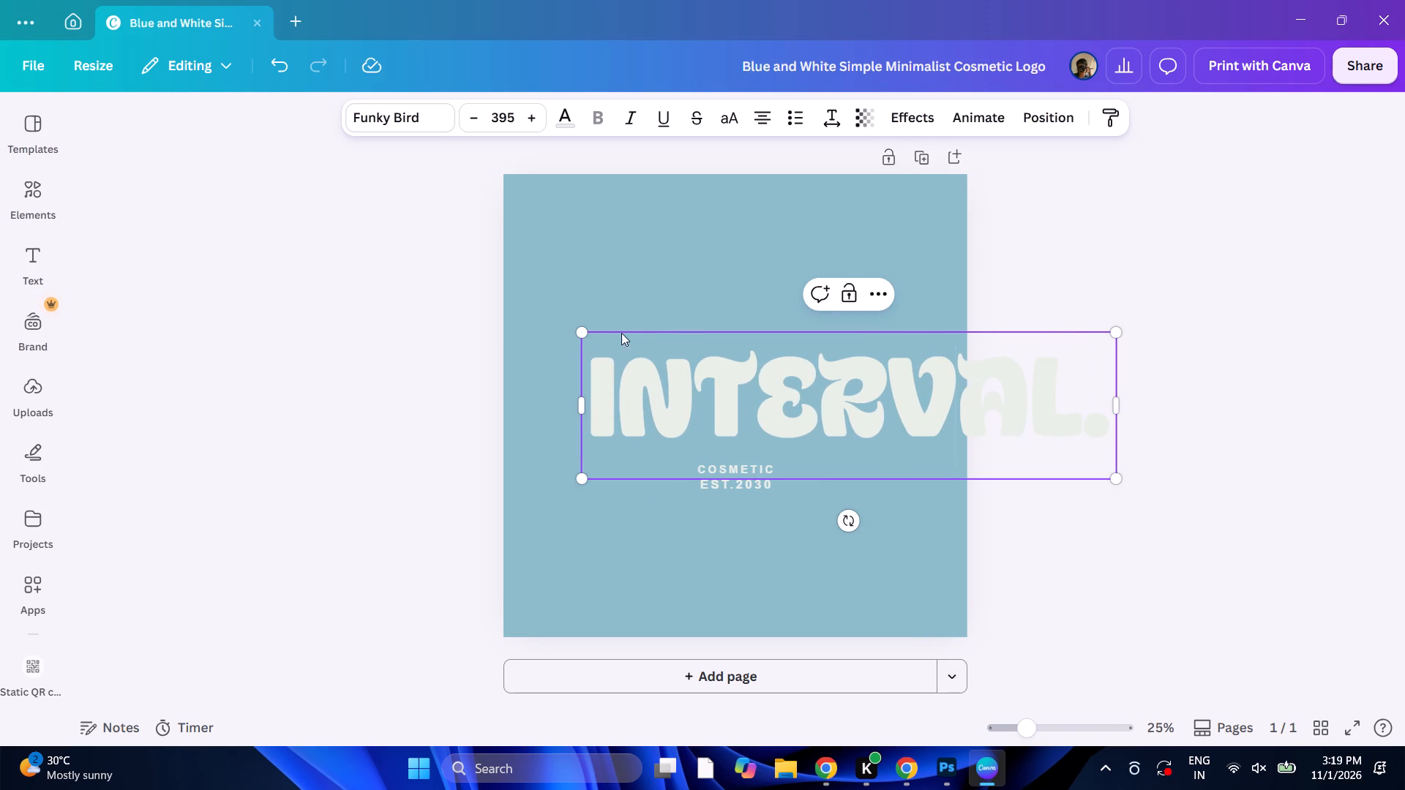
drag(585, 328, 718, 412)
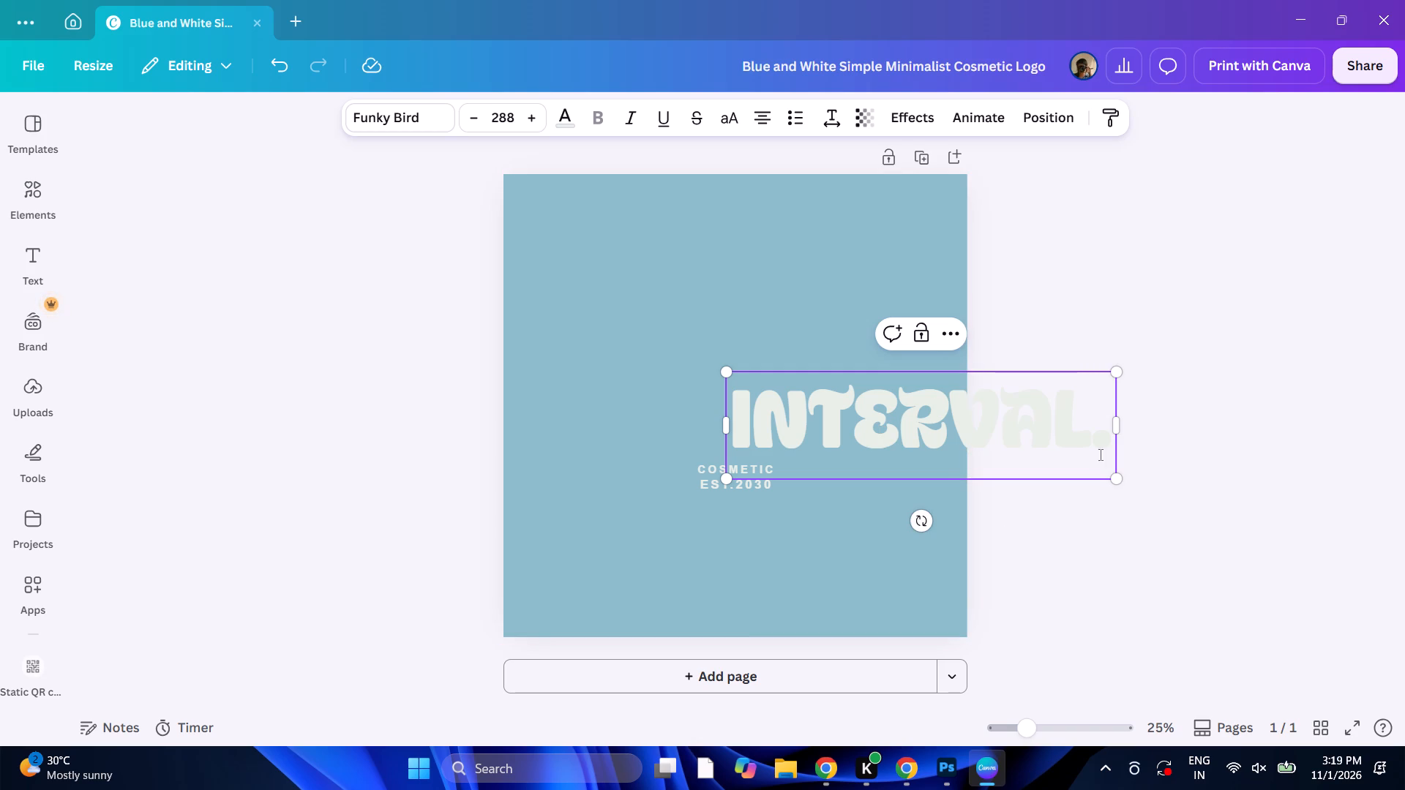
drag(790, 369, 772, 371)
drag(772, 371, 604, 354)
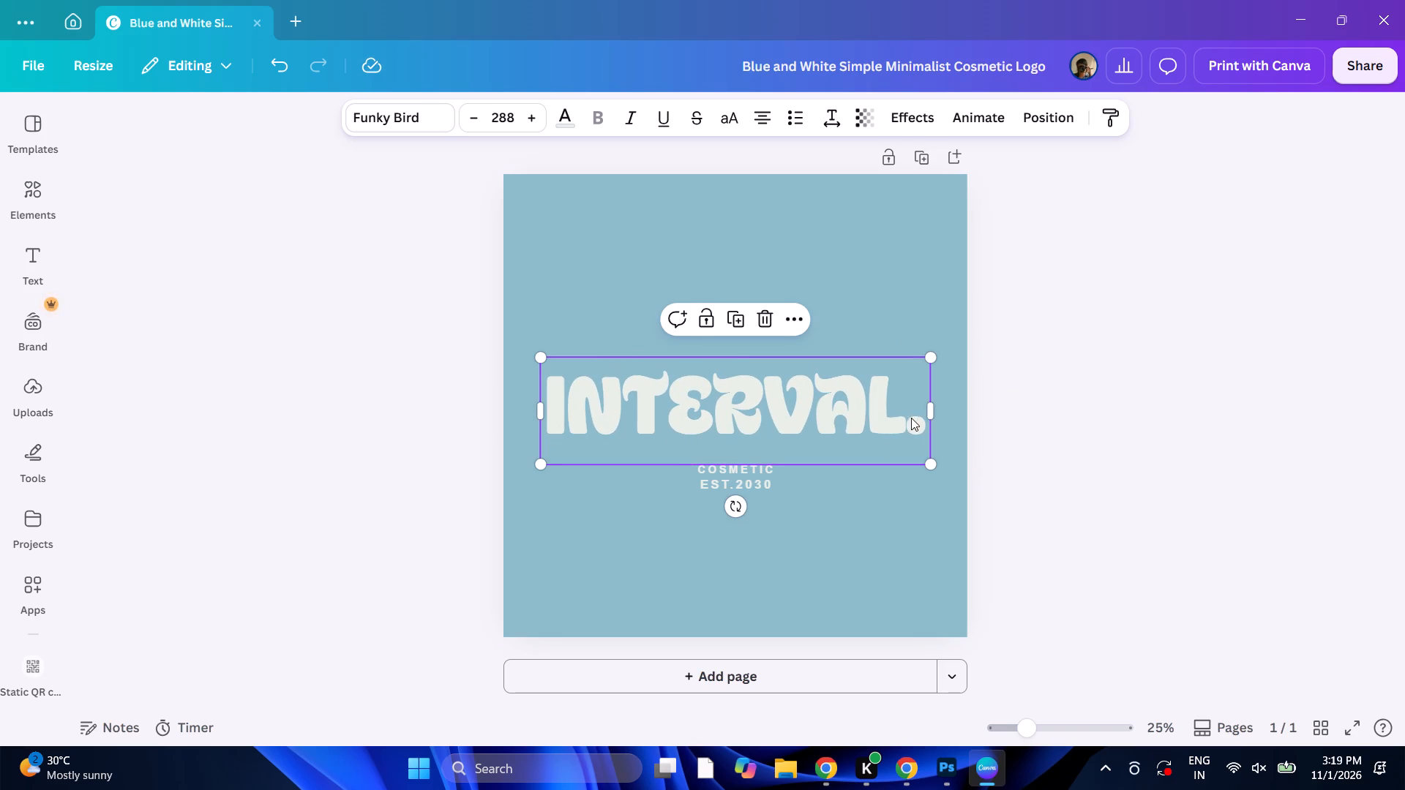
Delete the period at the end of "INTERVAL.".
triple_click(915, 418)
click(915, 418)
click(929, 427)
click(920, 427)
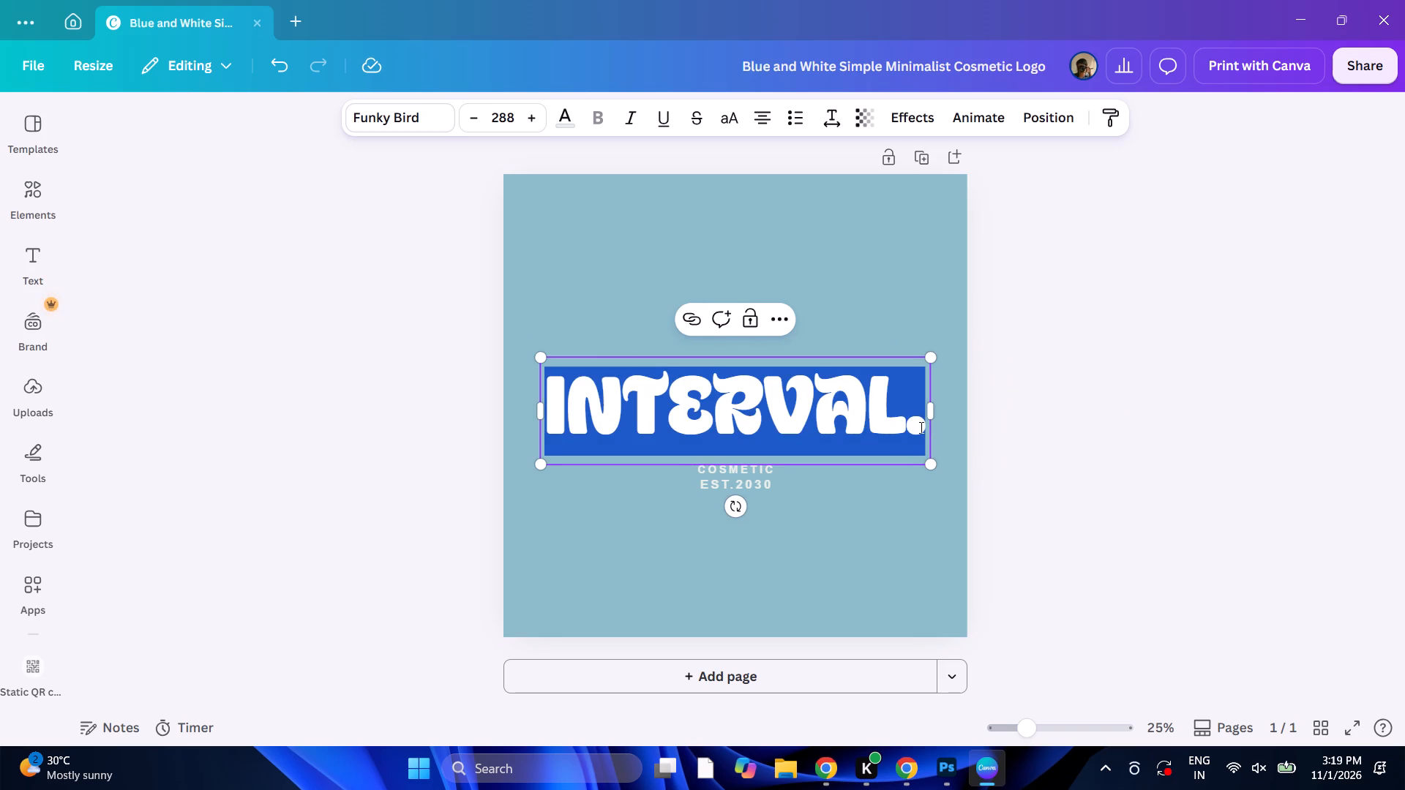
click(923, 427)
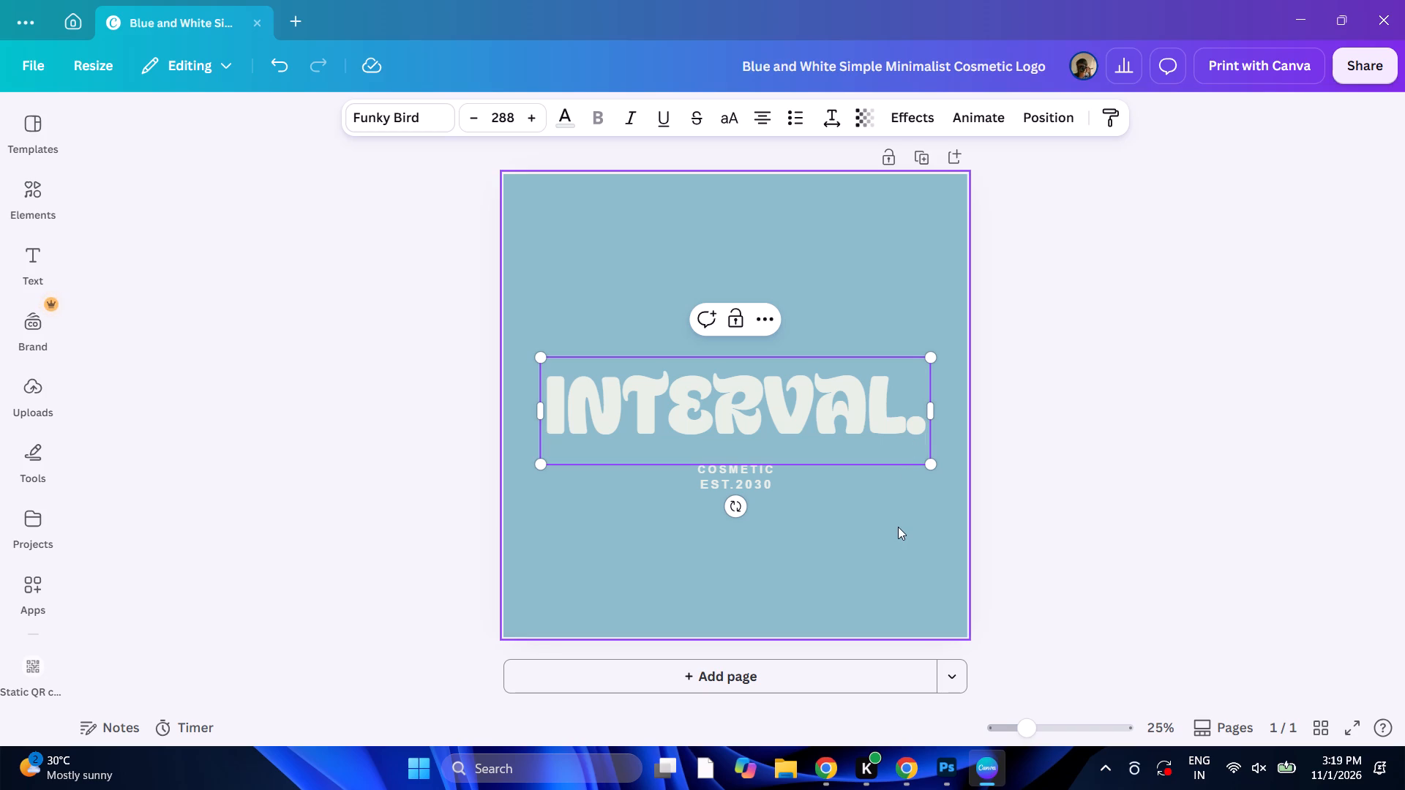
key(BackSpace)
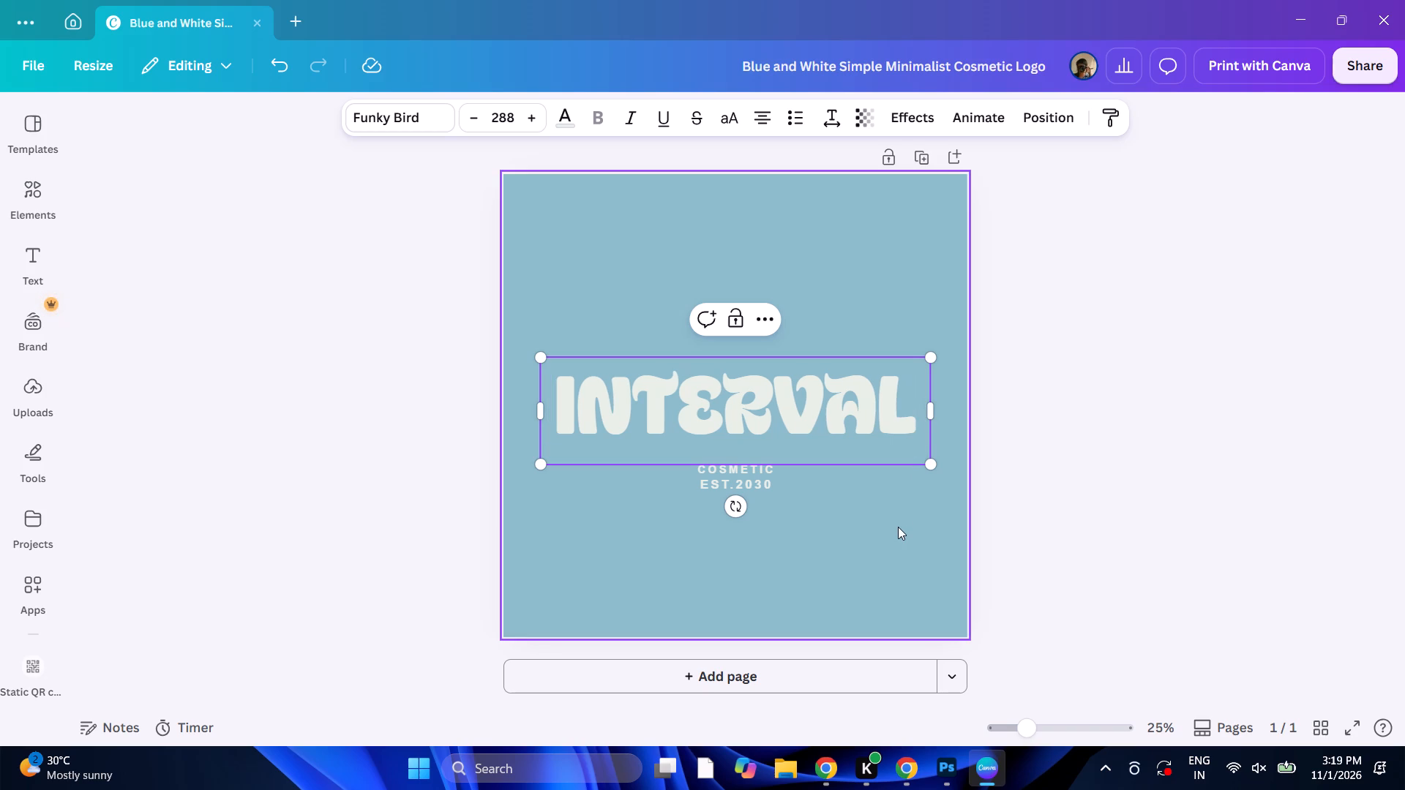
Change the page background to the dark maroon red from the full set of default solid colours.
click(595, 321)
click(694, 108)
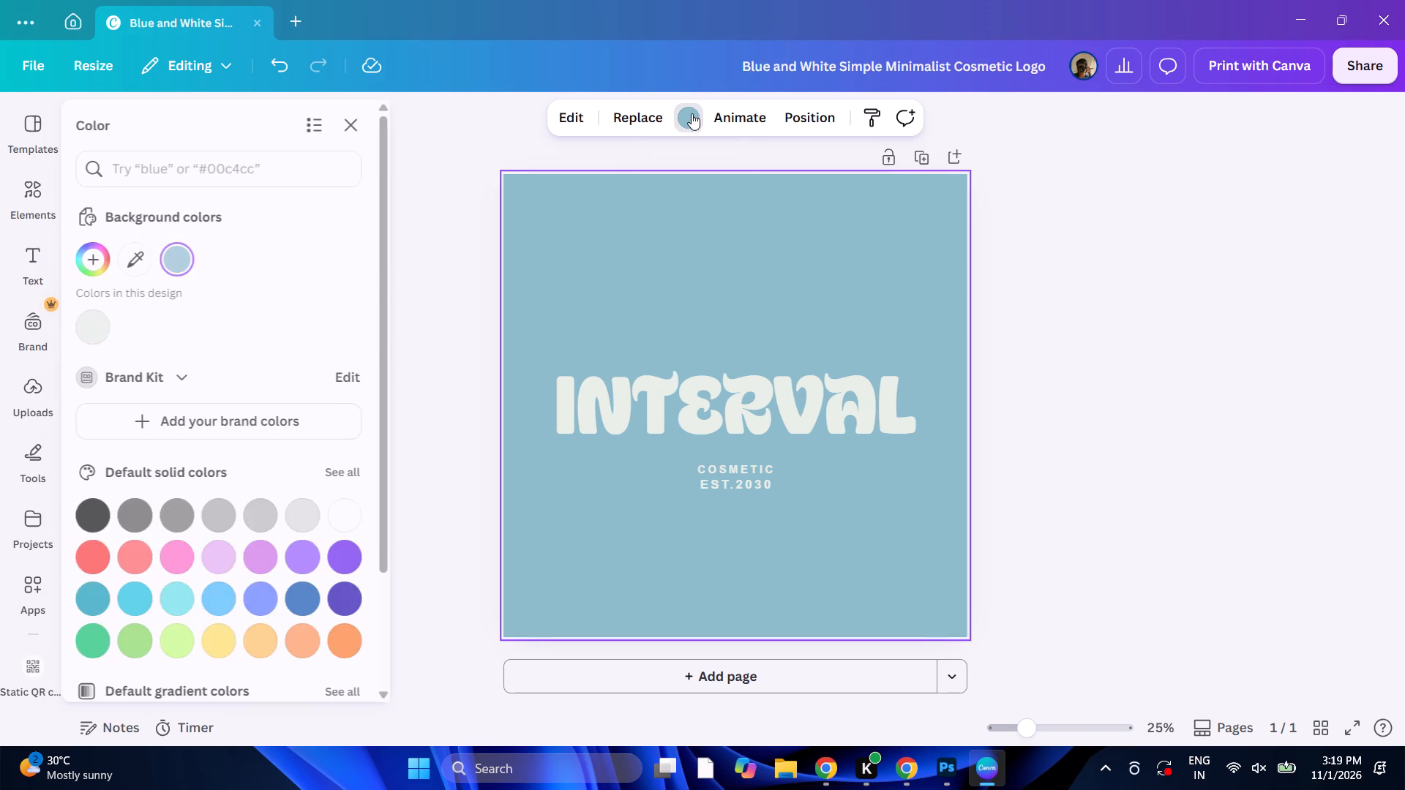
click(94, 556)
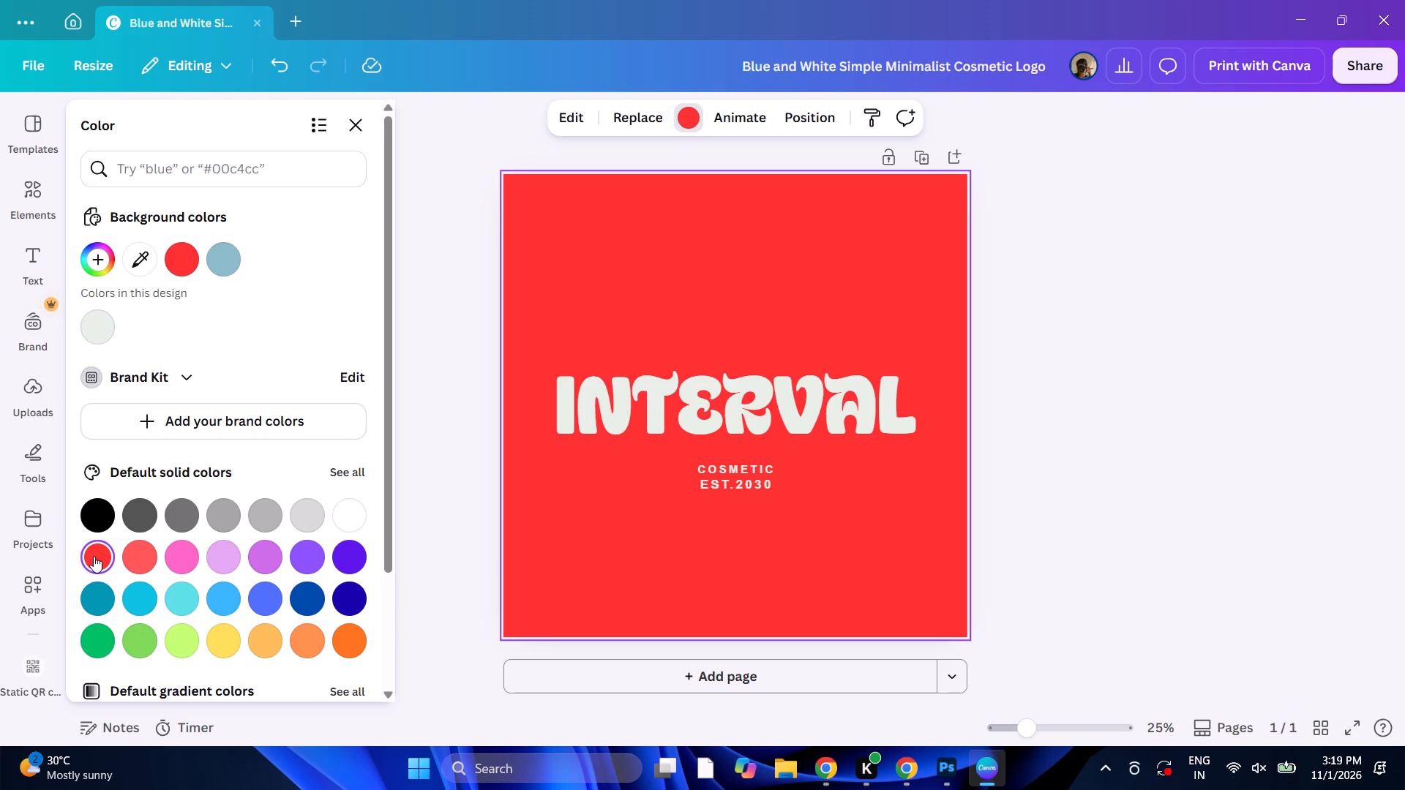
scroll(94, 556, down, 6)
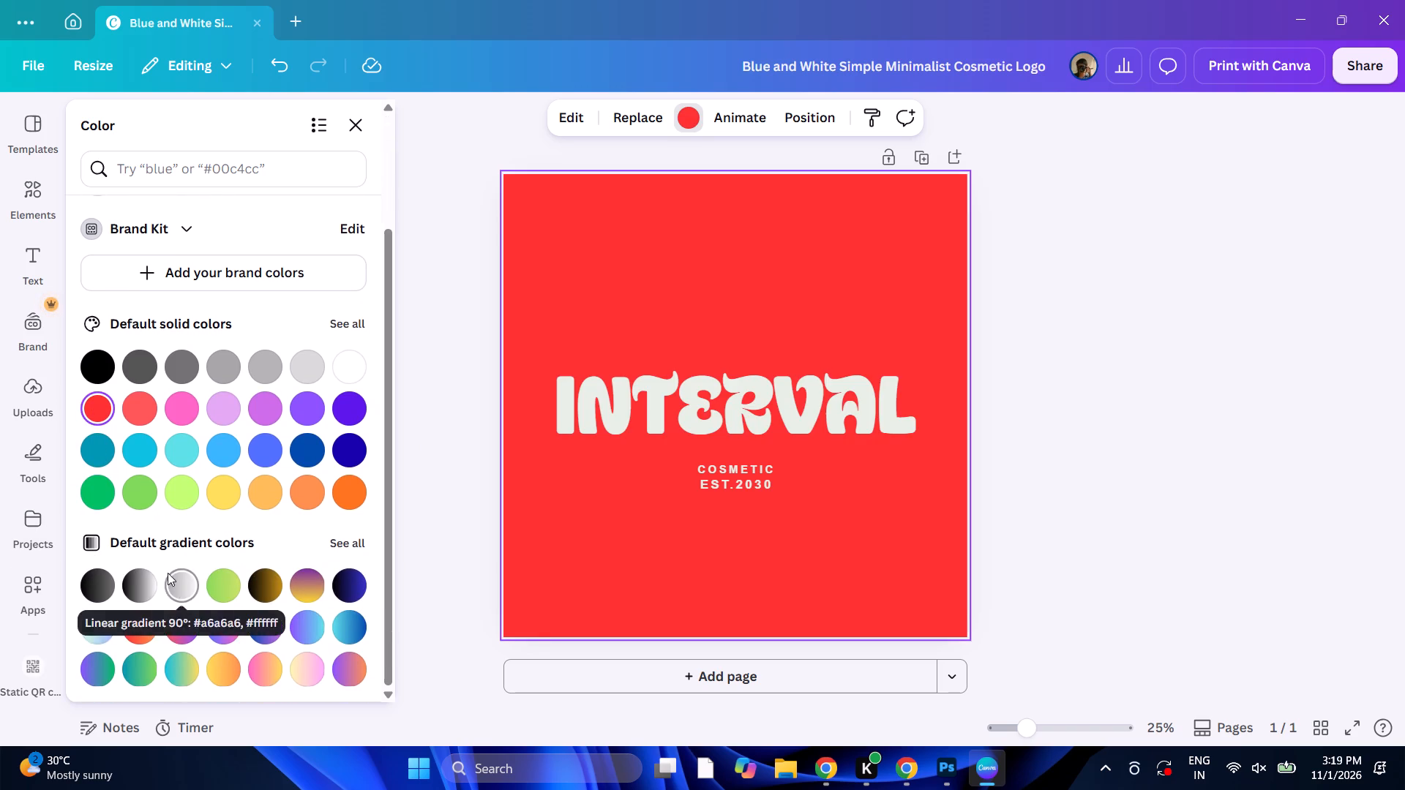
scroll(179, 588, down, 1)
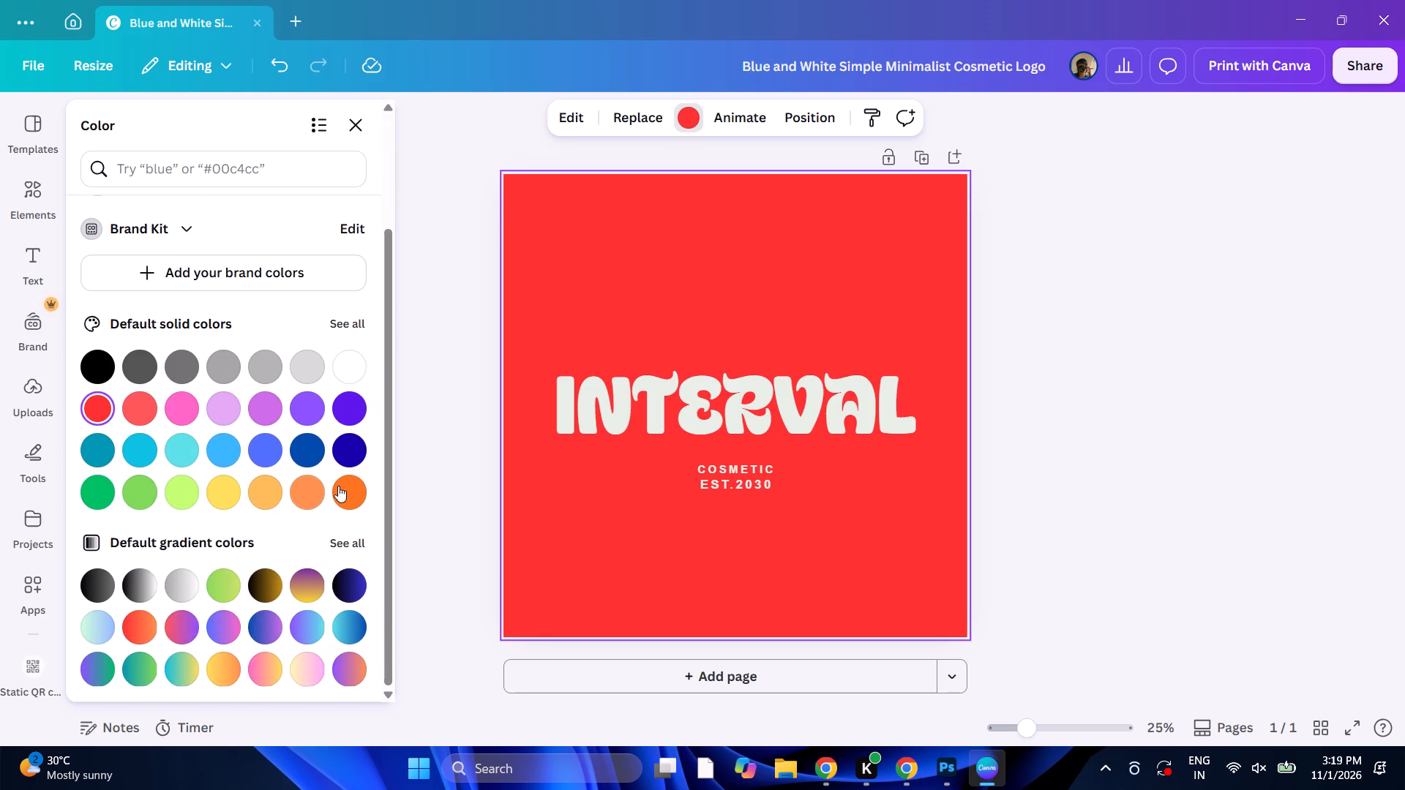
click(360, 319)
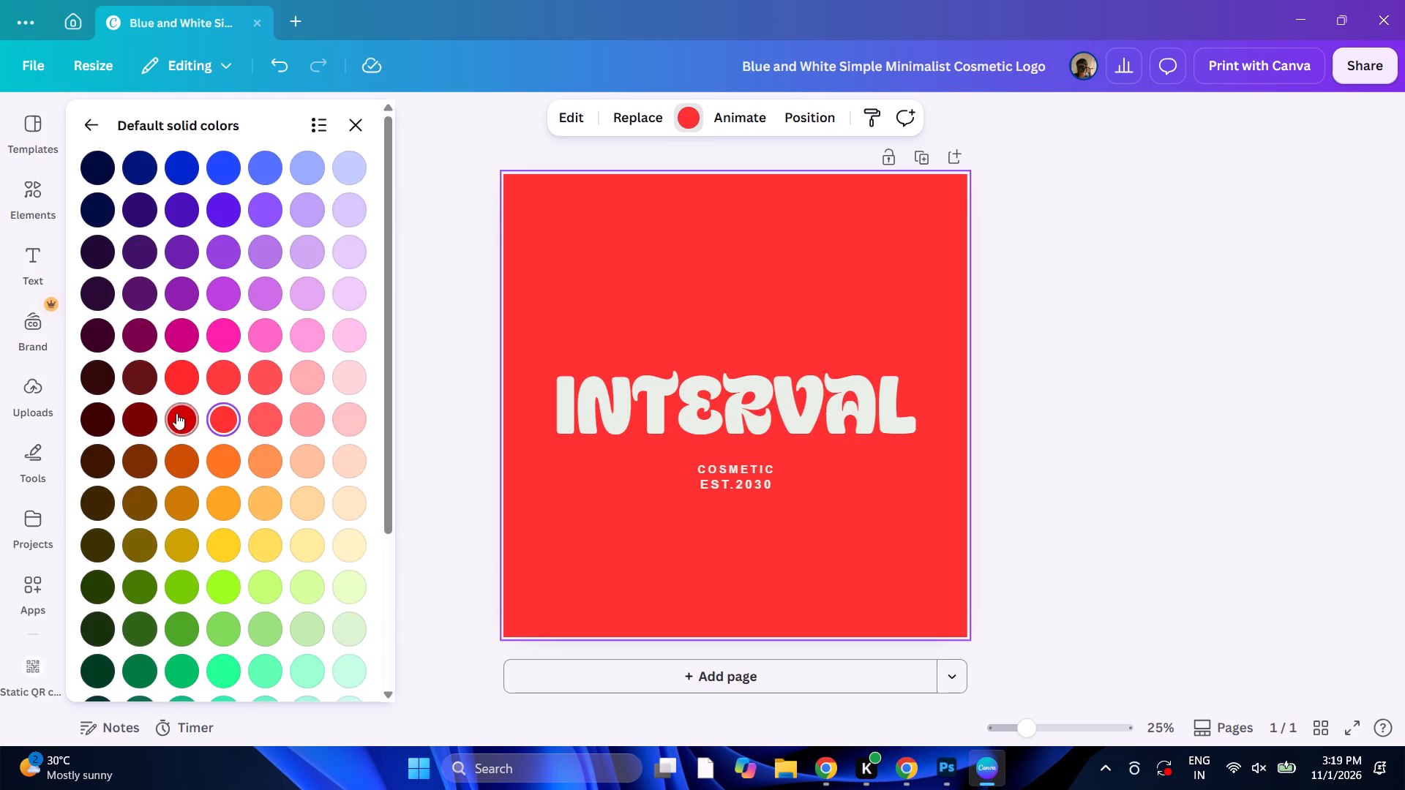
click(176, 413)
click(132, 422)
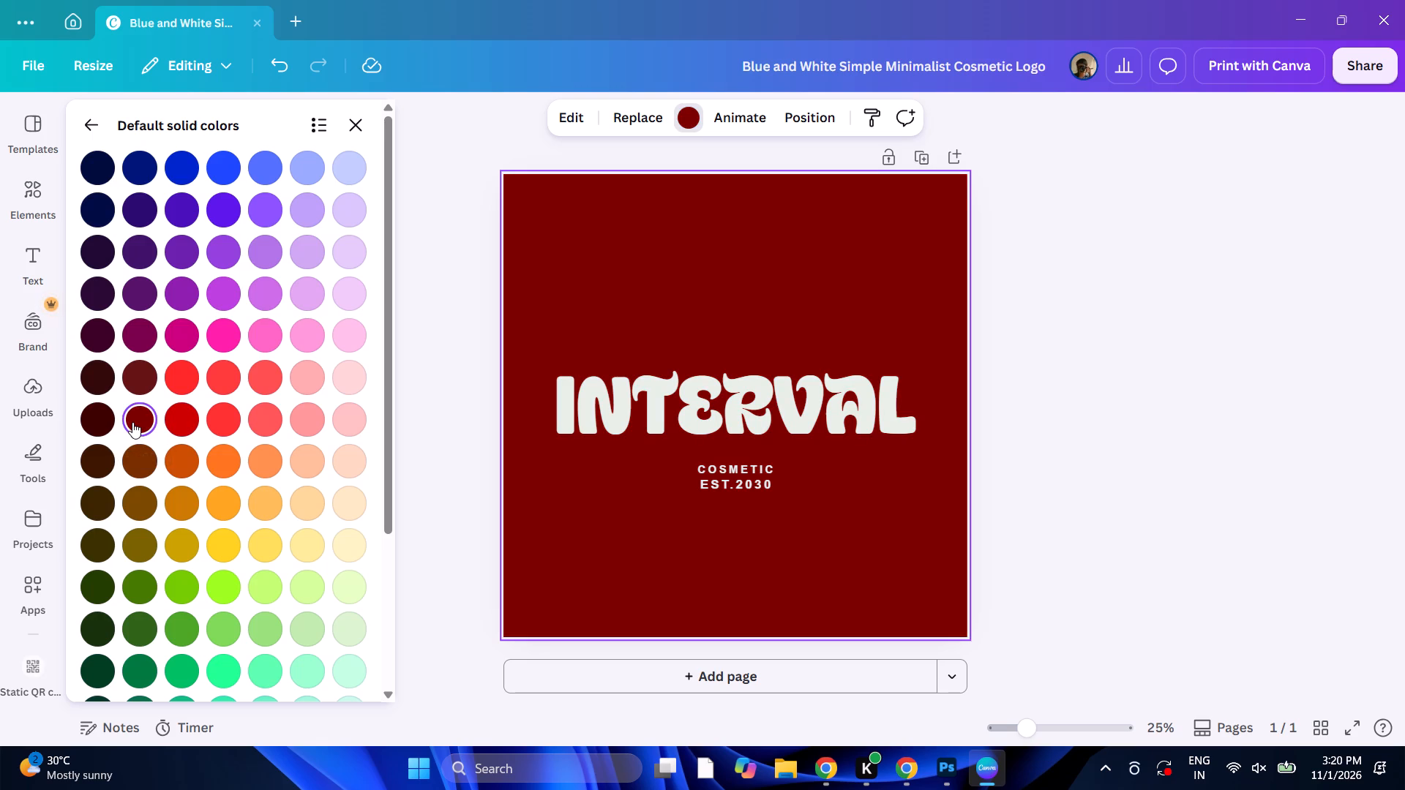
Remove the "EST.2030" and "COSMETIC" text lines beneath the wordmark.
click(724, 479)
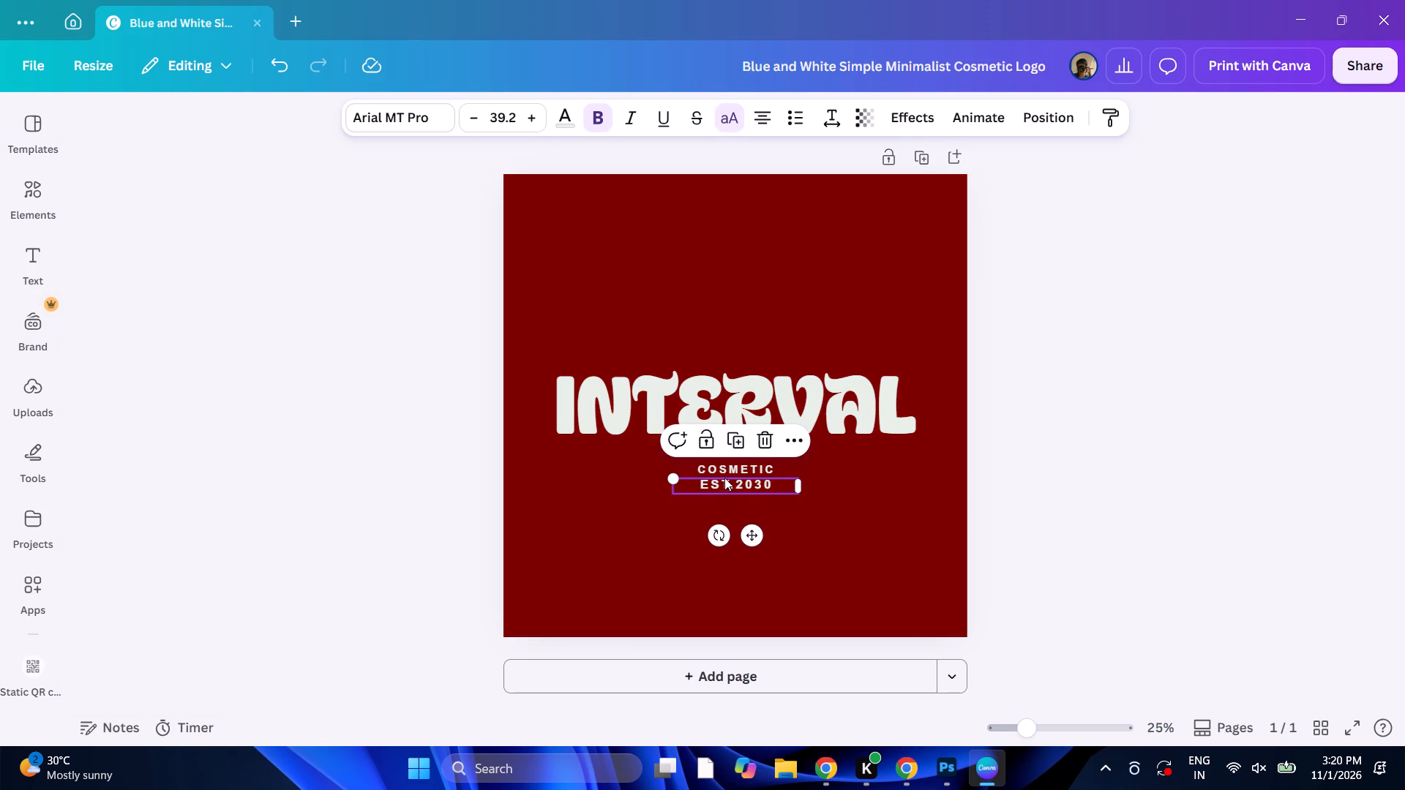
double_click(737, 488)
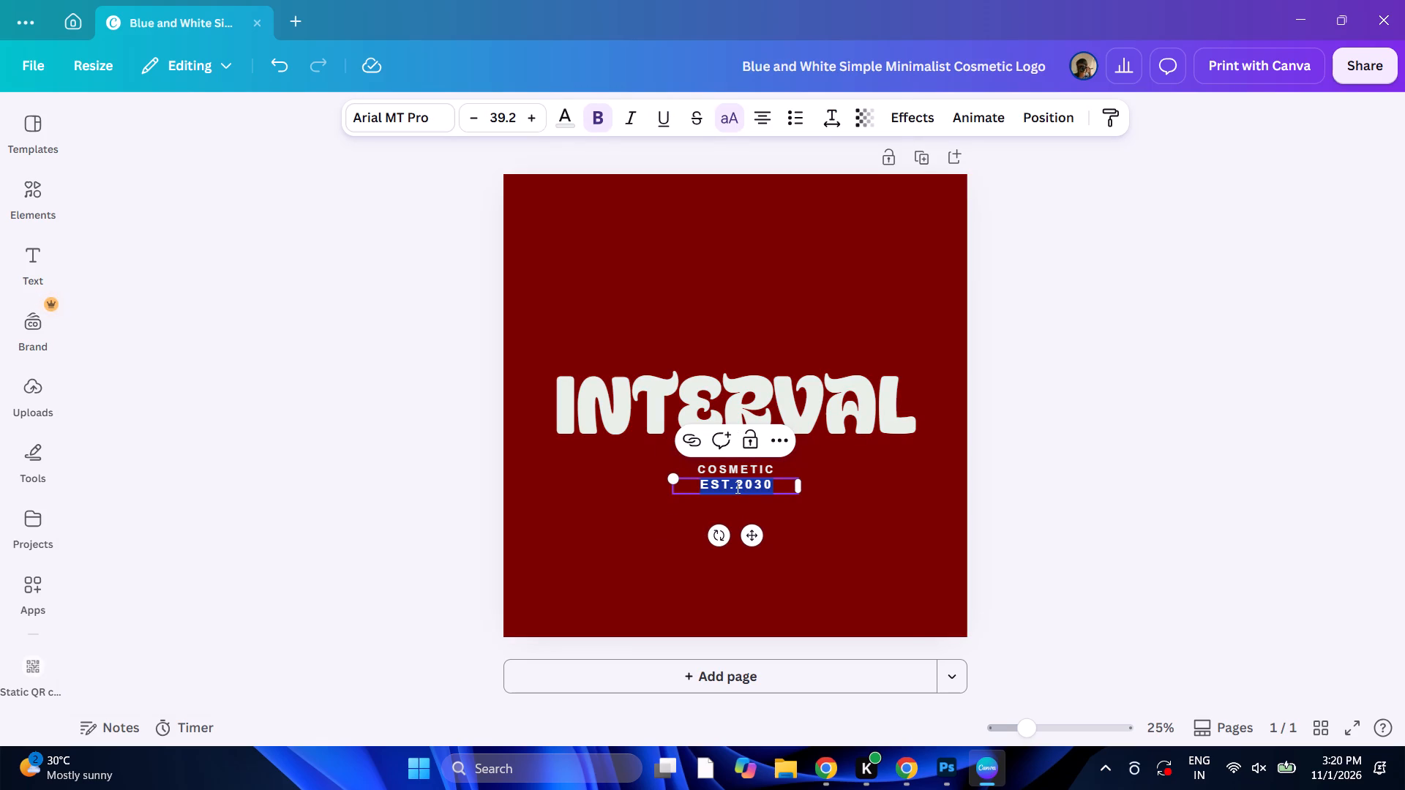
key(ctrl+x)
ctrl+click(736, 476)
click(736, 475)
click(736, 475)
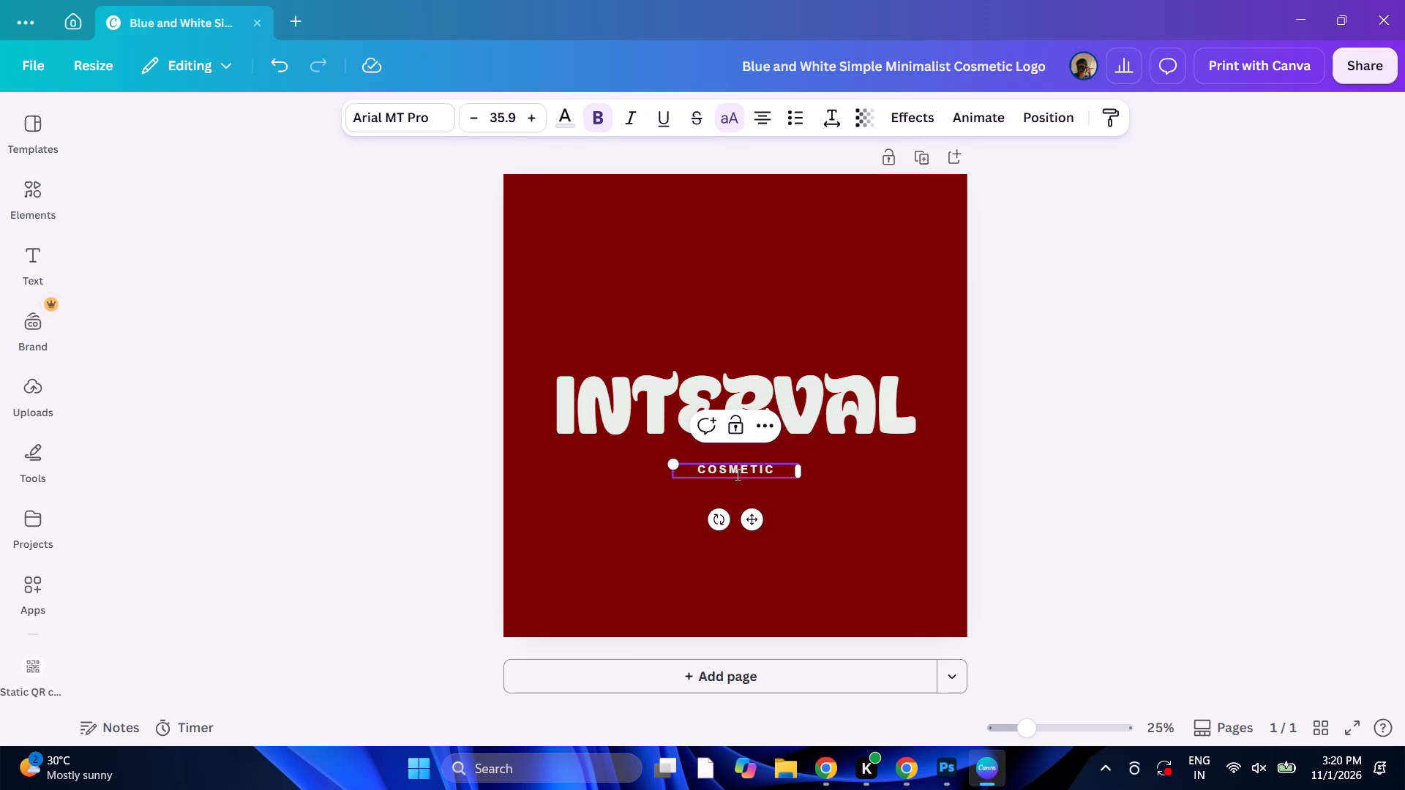
double_click(736, 474)
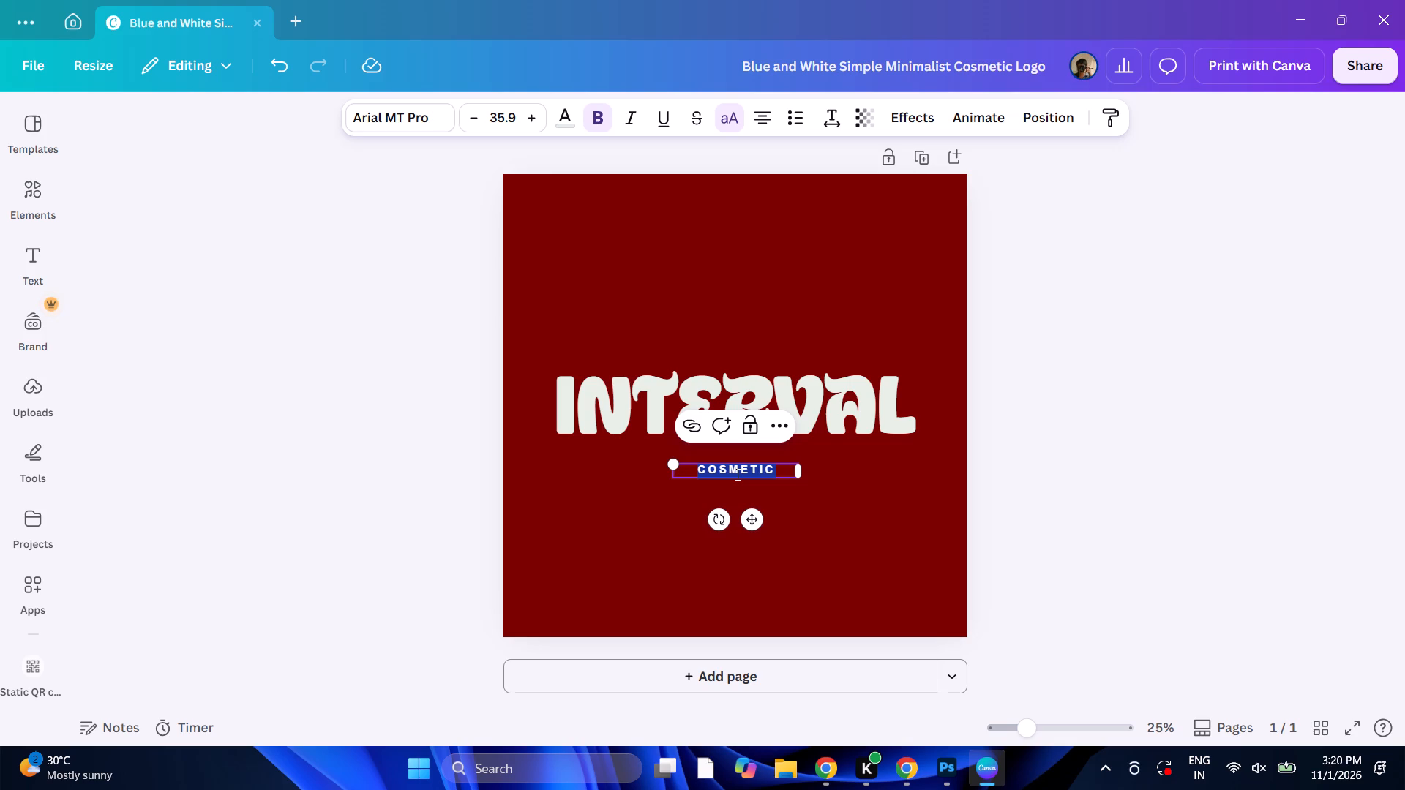
key(ctrl+x)
click(816, 389)
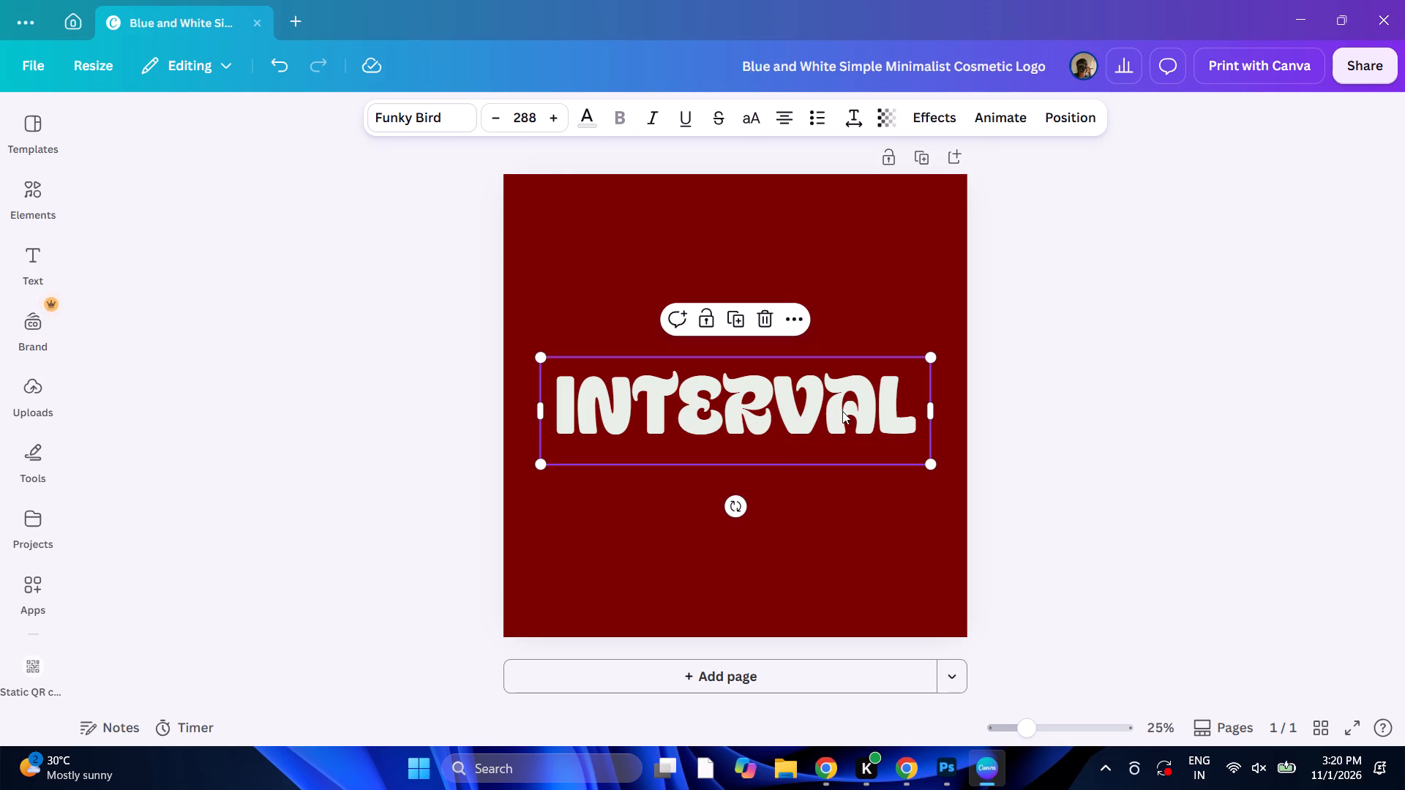
alt+scroll(832, 420, up, 3)
click(1062, 405)
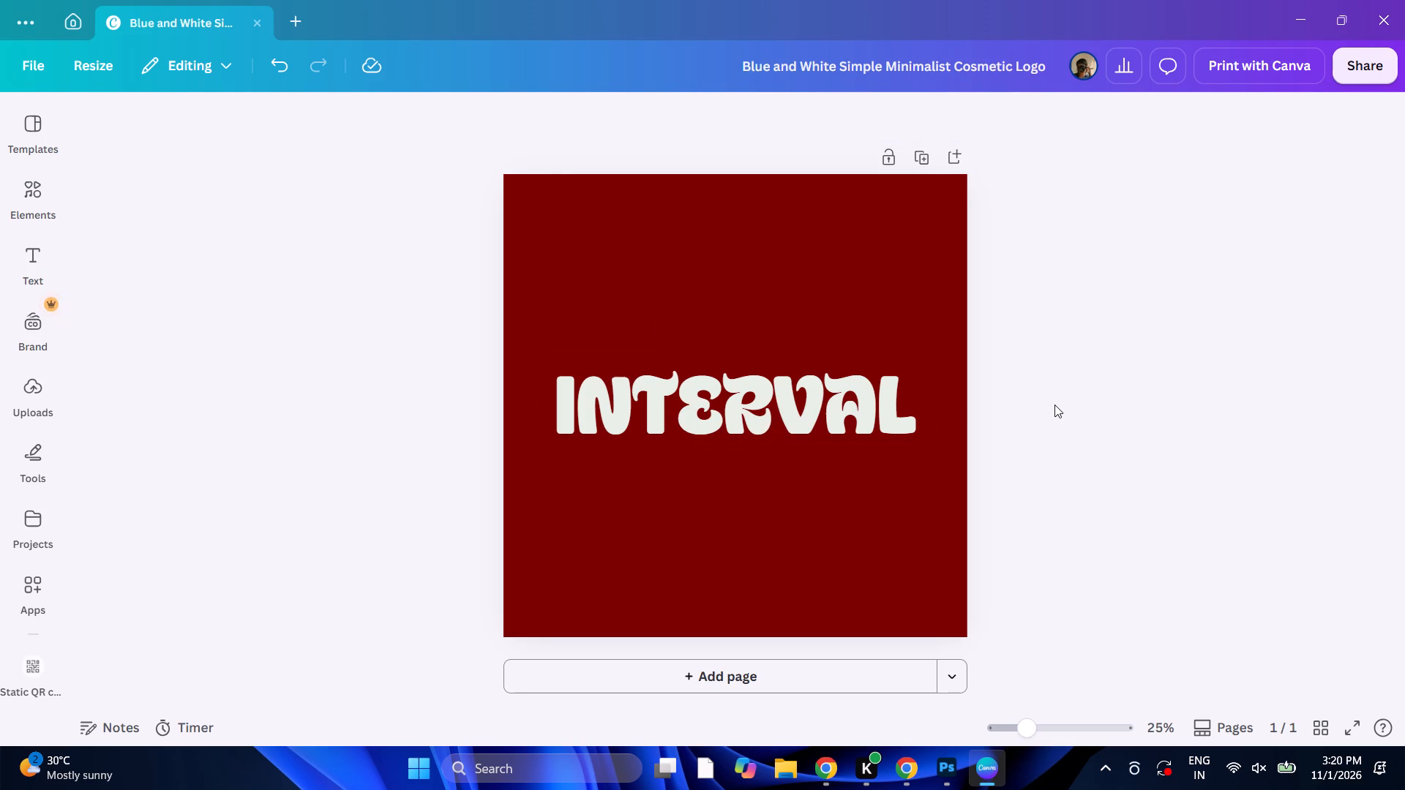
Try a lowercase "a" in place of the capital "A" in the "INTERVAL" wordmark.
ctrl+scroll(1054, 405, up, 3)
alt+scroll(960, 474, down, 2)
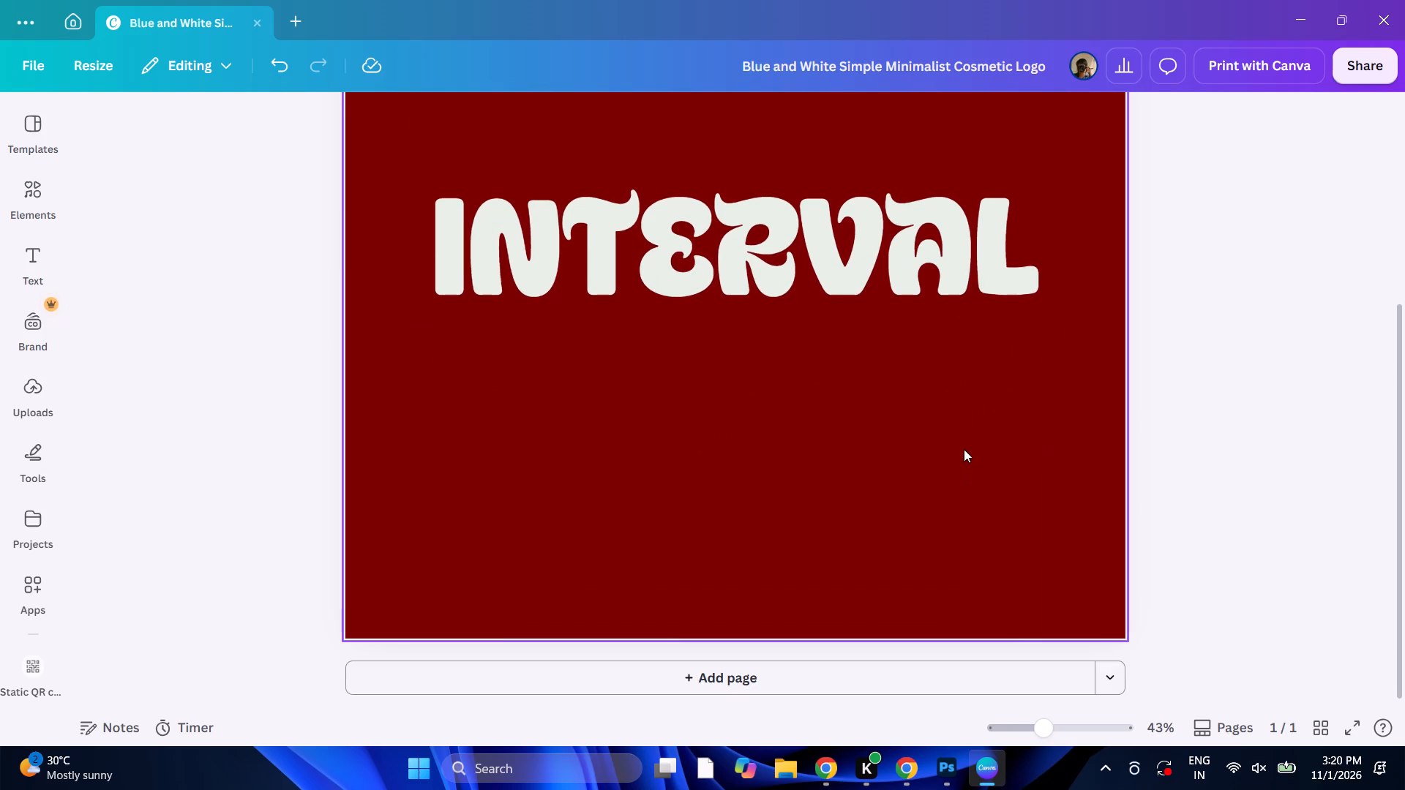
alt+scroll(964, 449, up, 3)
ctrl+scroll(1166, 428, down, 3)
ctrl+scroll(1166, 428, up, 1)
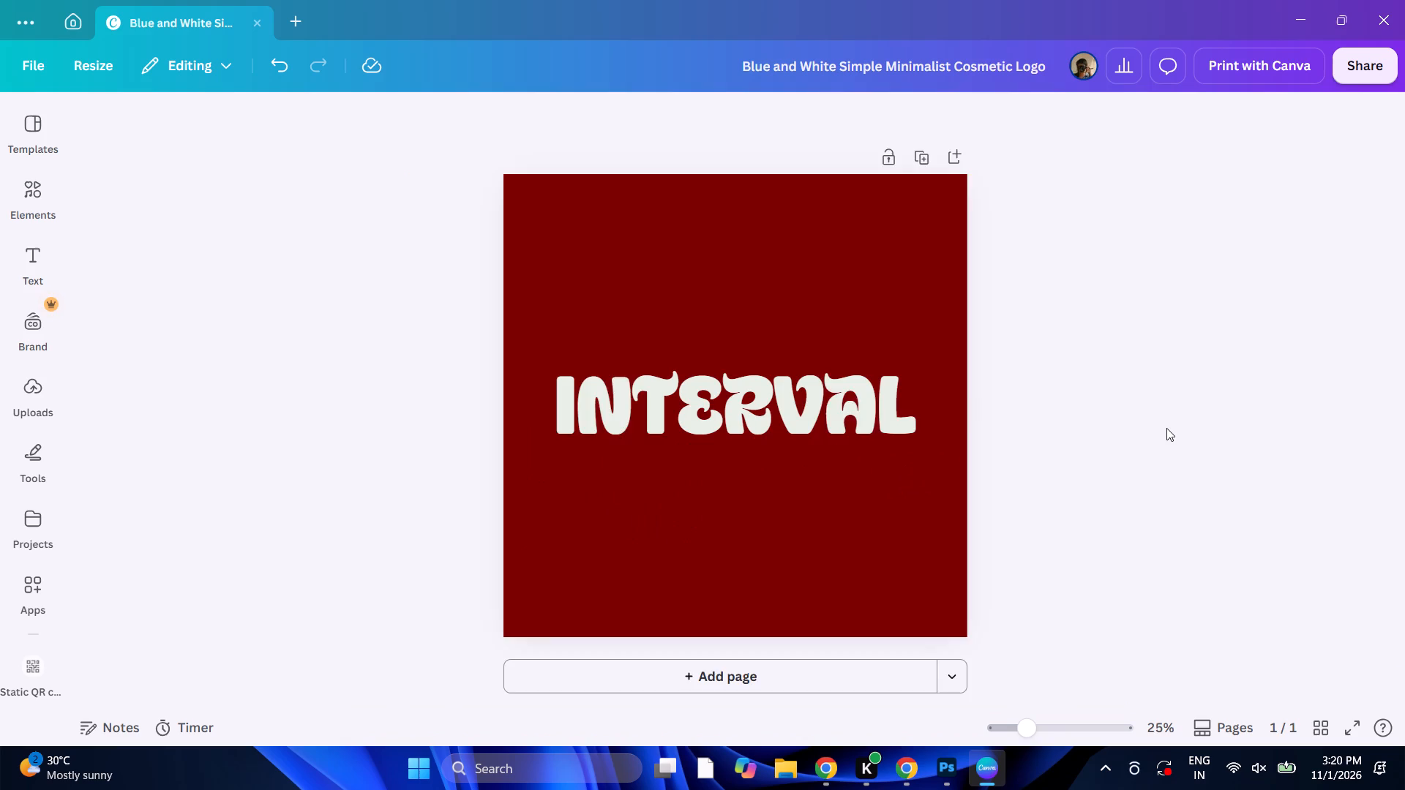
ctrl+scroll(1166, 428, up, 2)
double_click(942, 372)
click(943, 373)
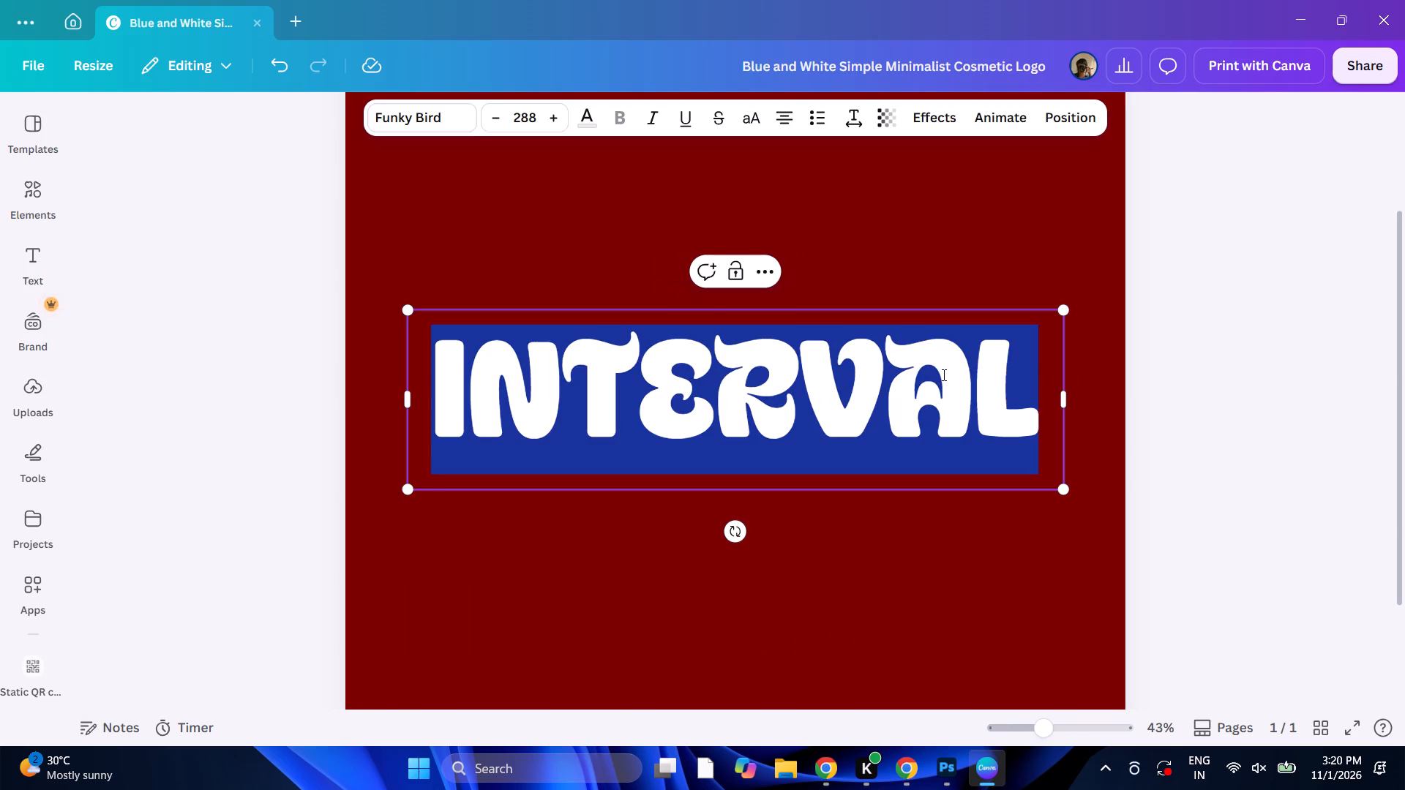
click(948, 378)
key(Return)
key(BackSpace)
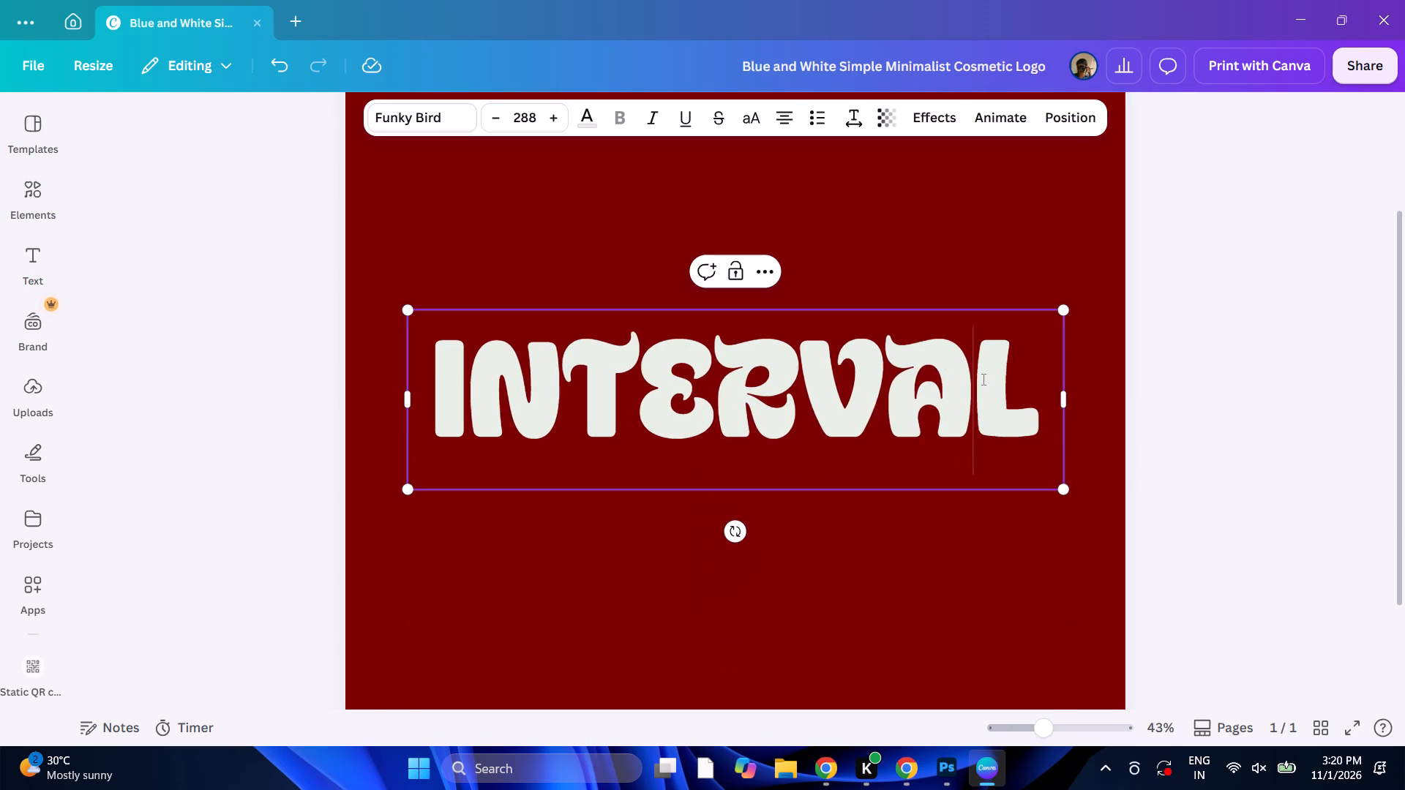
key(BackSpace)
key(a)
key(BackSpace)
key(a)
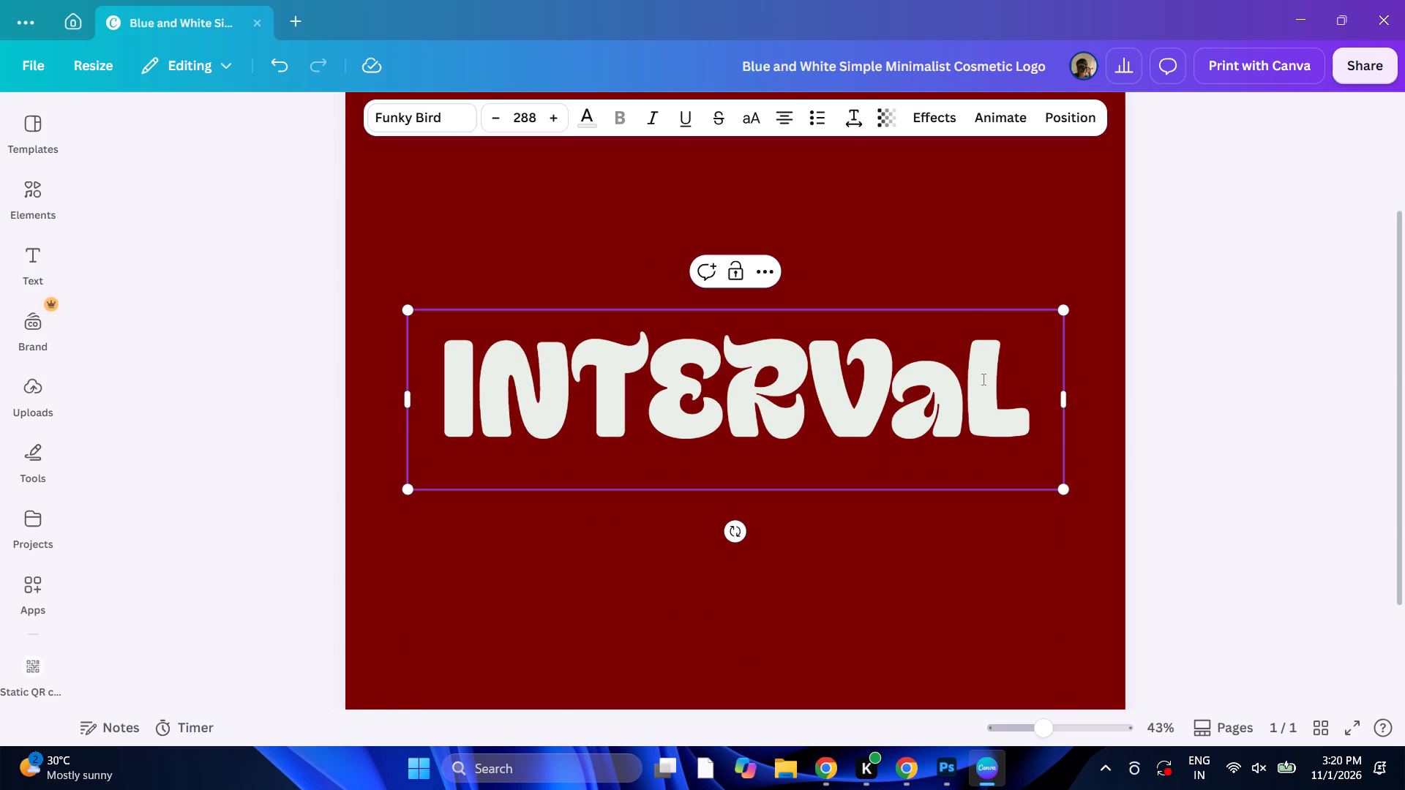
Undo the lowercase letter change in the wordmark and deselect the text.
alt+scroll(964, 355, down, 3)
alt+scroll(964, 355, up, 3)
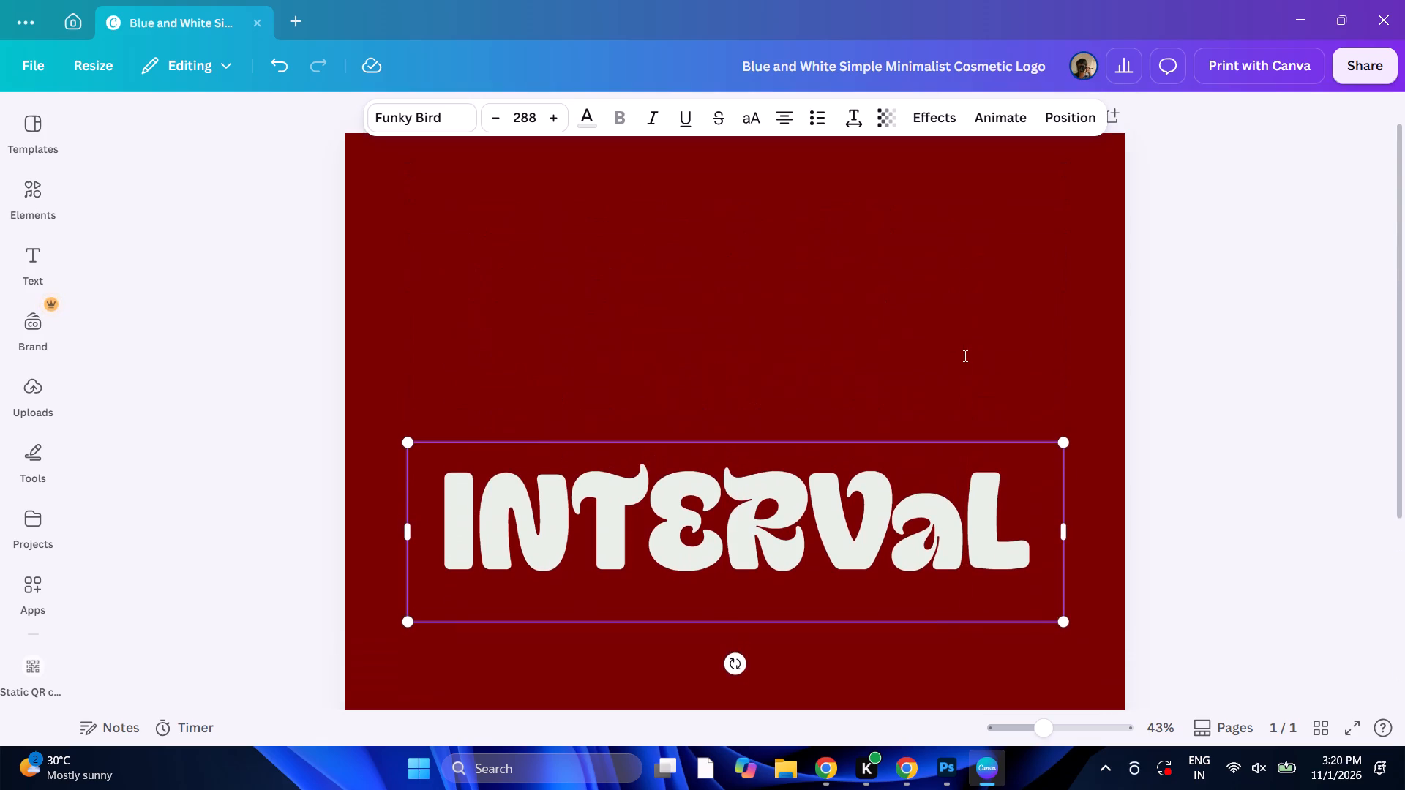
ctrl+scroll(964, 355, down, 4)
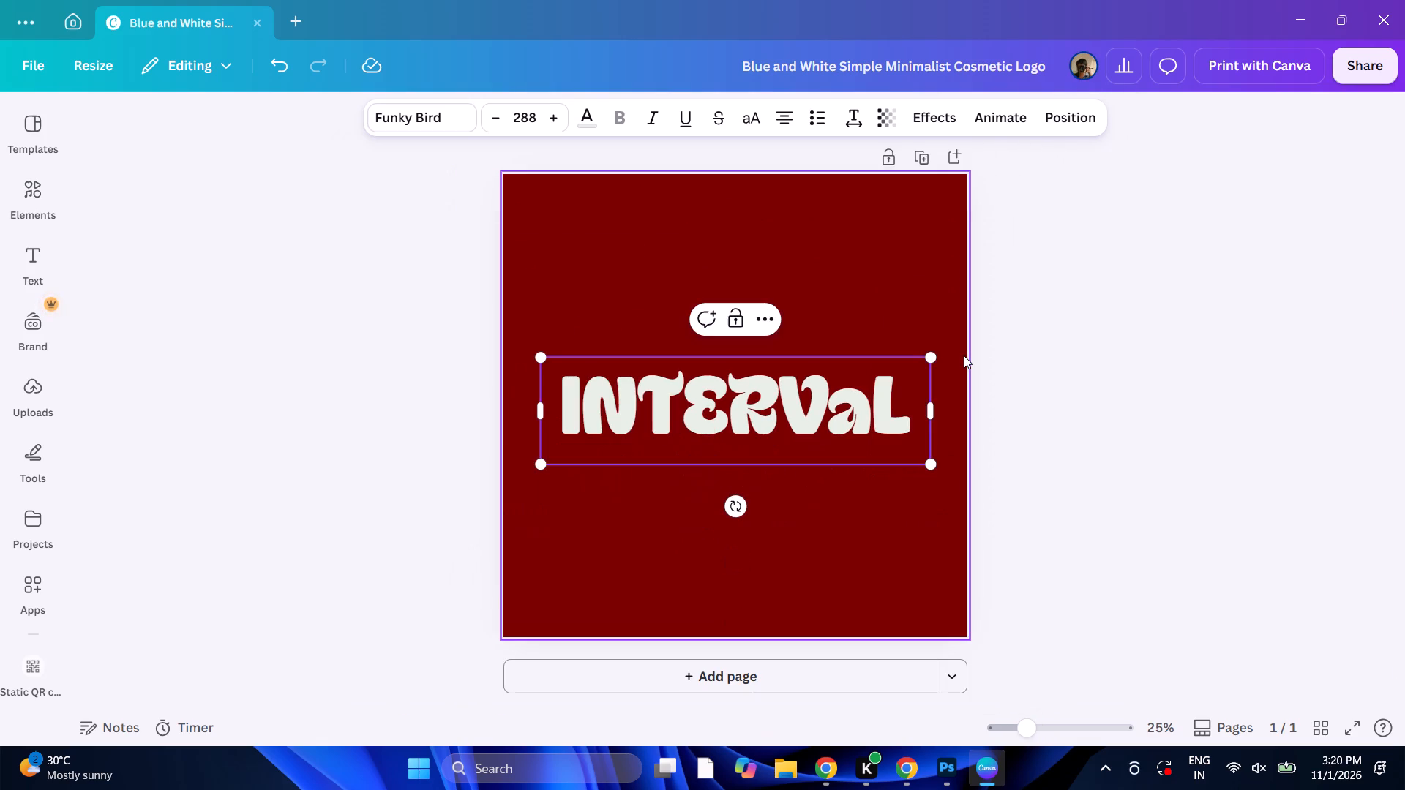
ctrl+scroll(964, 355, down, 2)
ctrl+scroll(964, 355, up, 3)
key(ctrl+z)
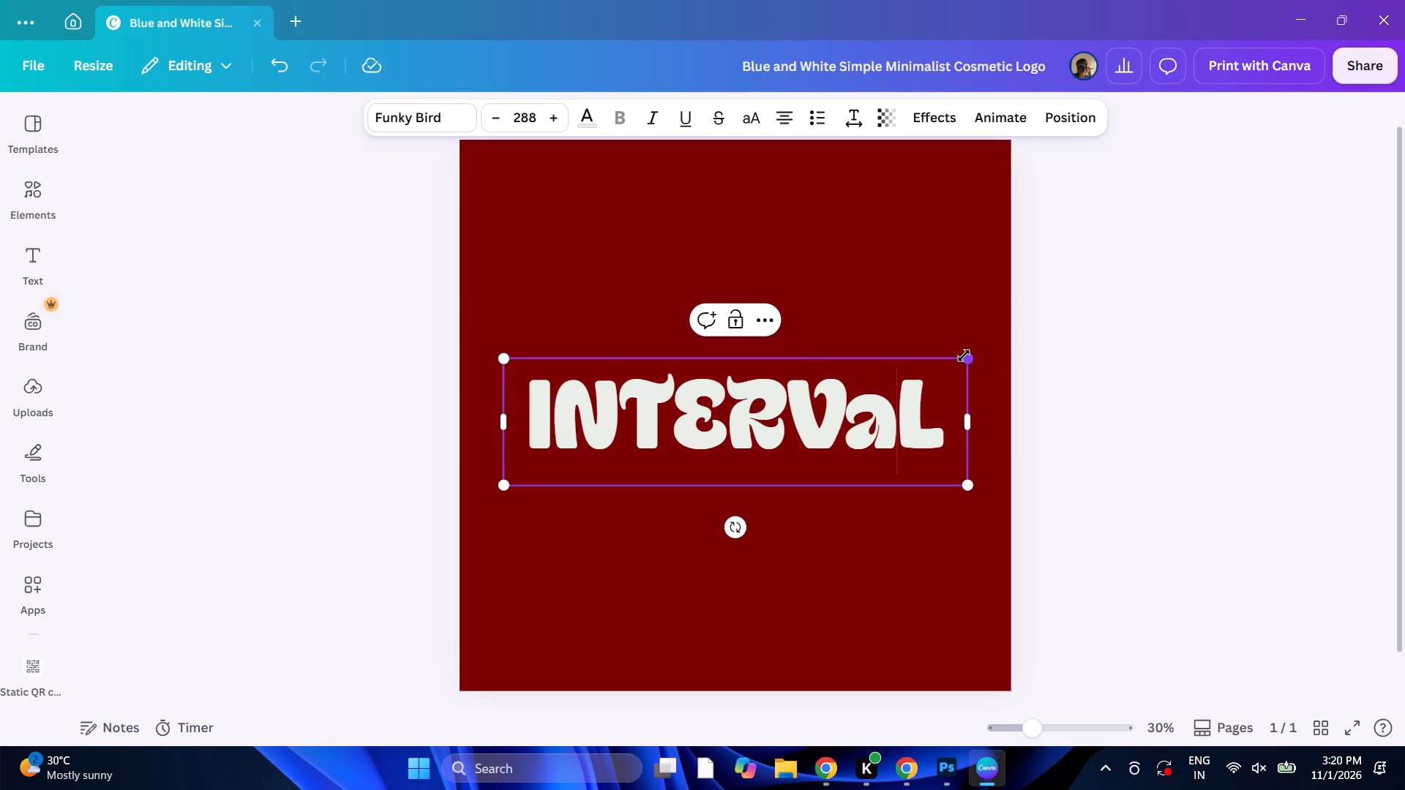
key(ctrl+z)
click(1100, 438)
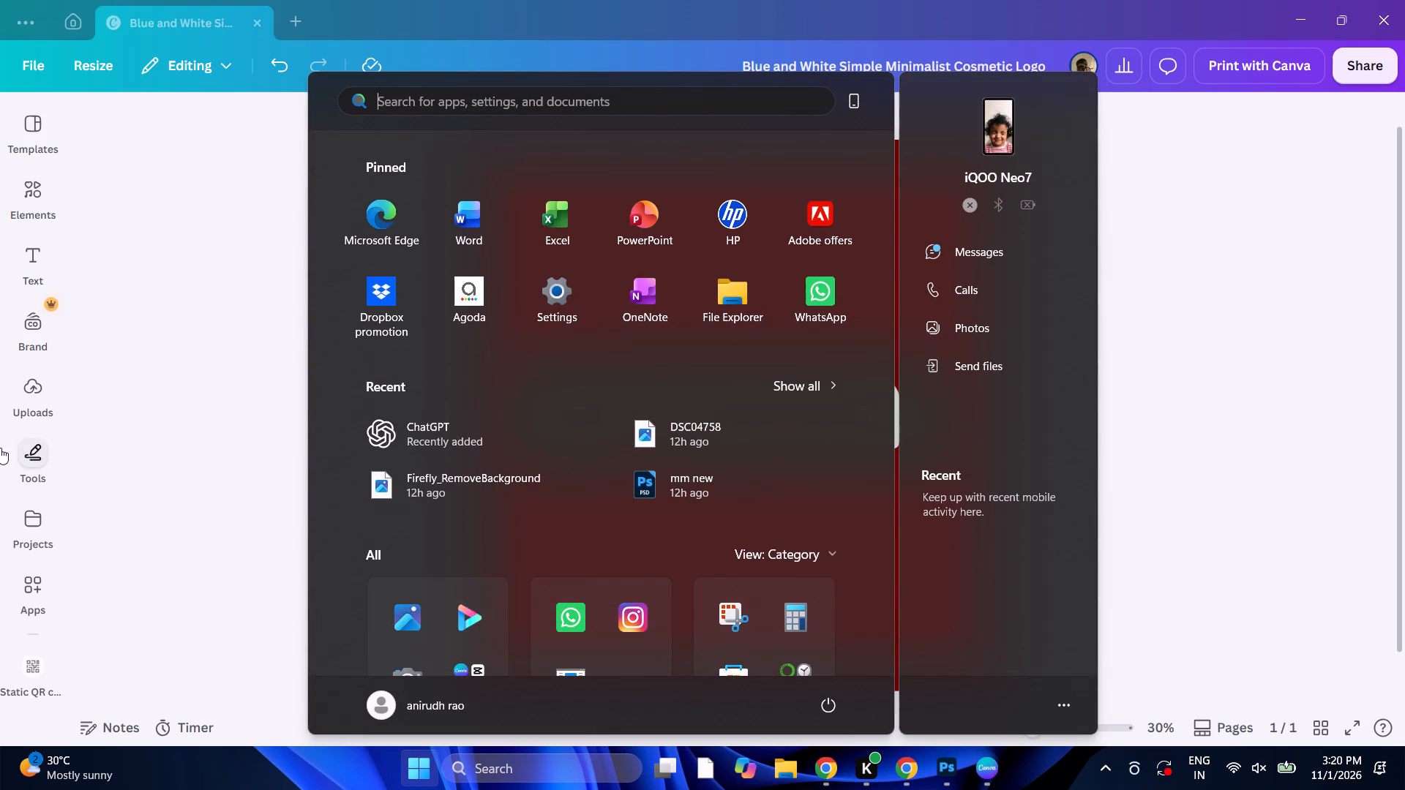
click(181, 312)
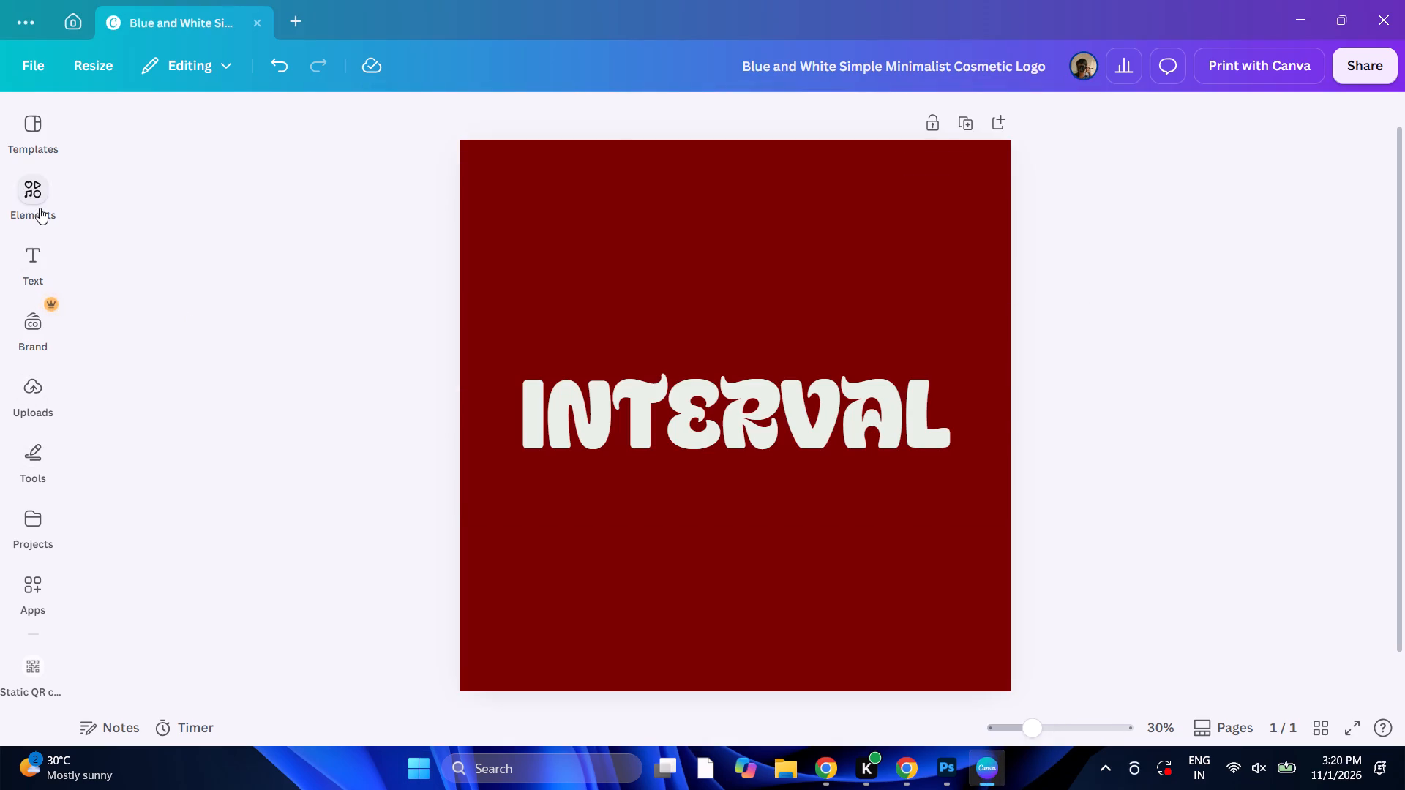
Add the recently used square shape over the end of the wordmark, covering the "L", and lower its top edge slightly.
click(40, 208)
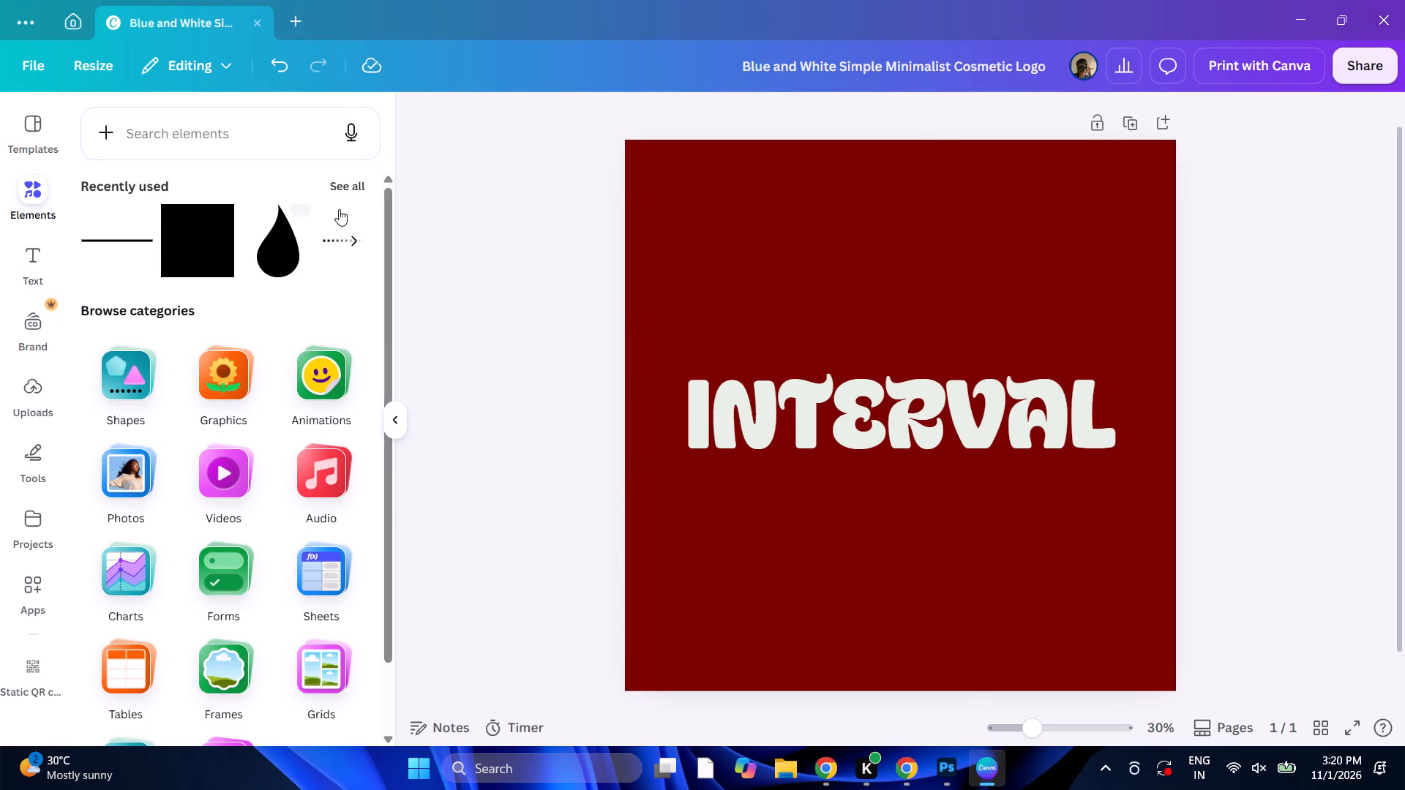
drag(201, 252, 686, 297)
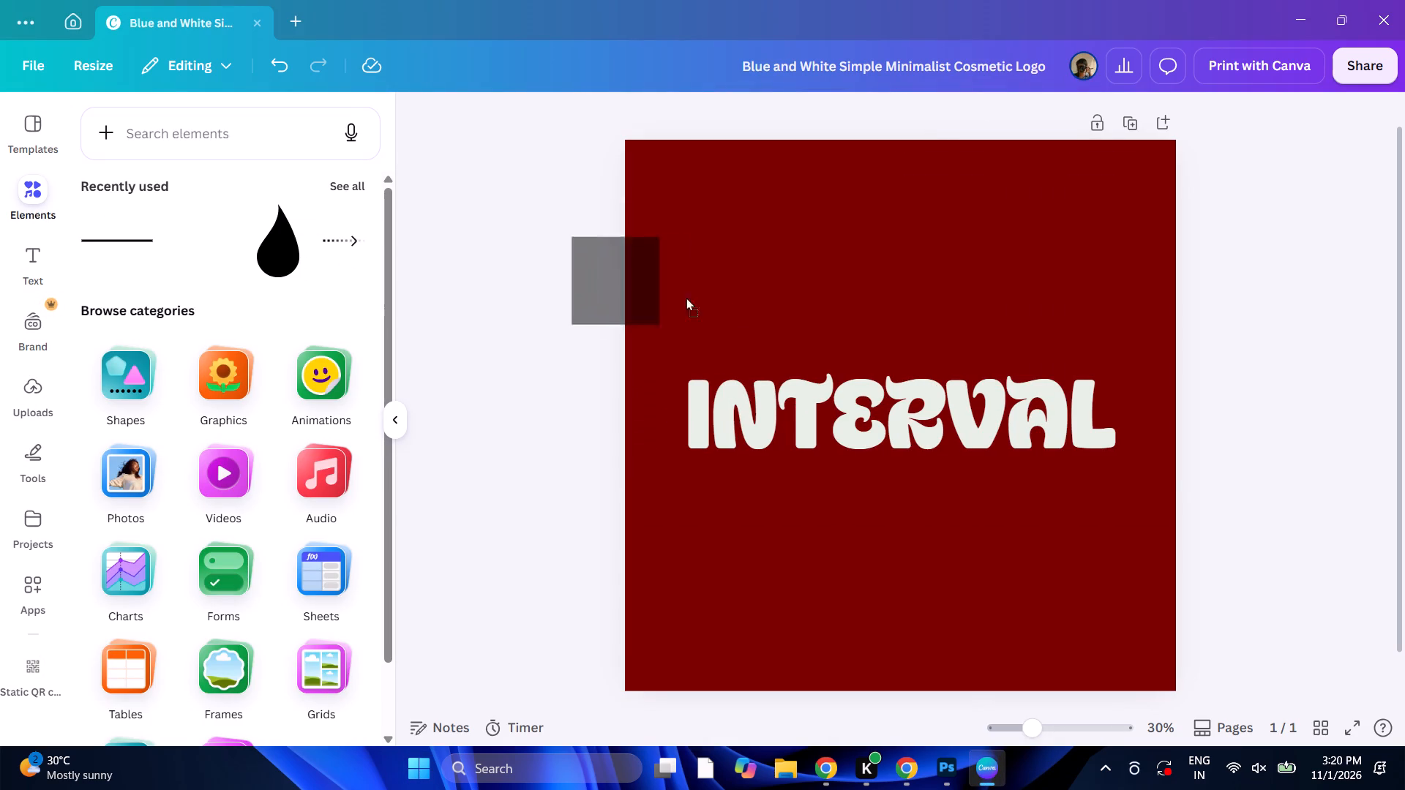
drag(686, 297, 1072, 364)
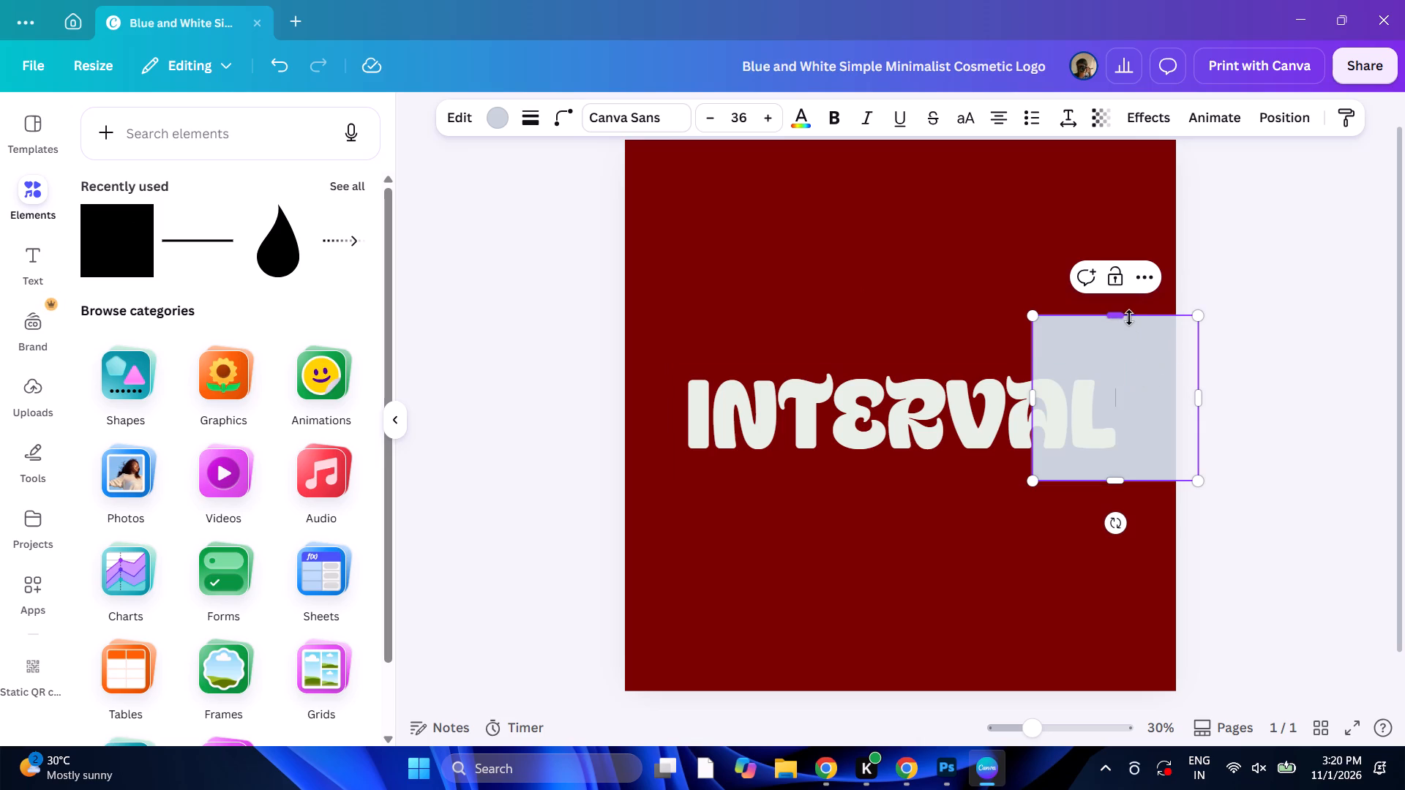
drag(1123, 316, 1132, 334)
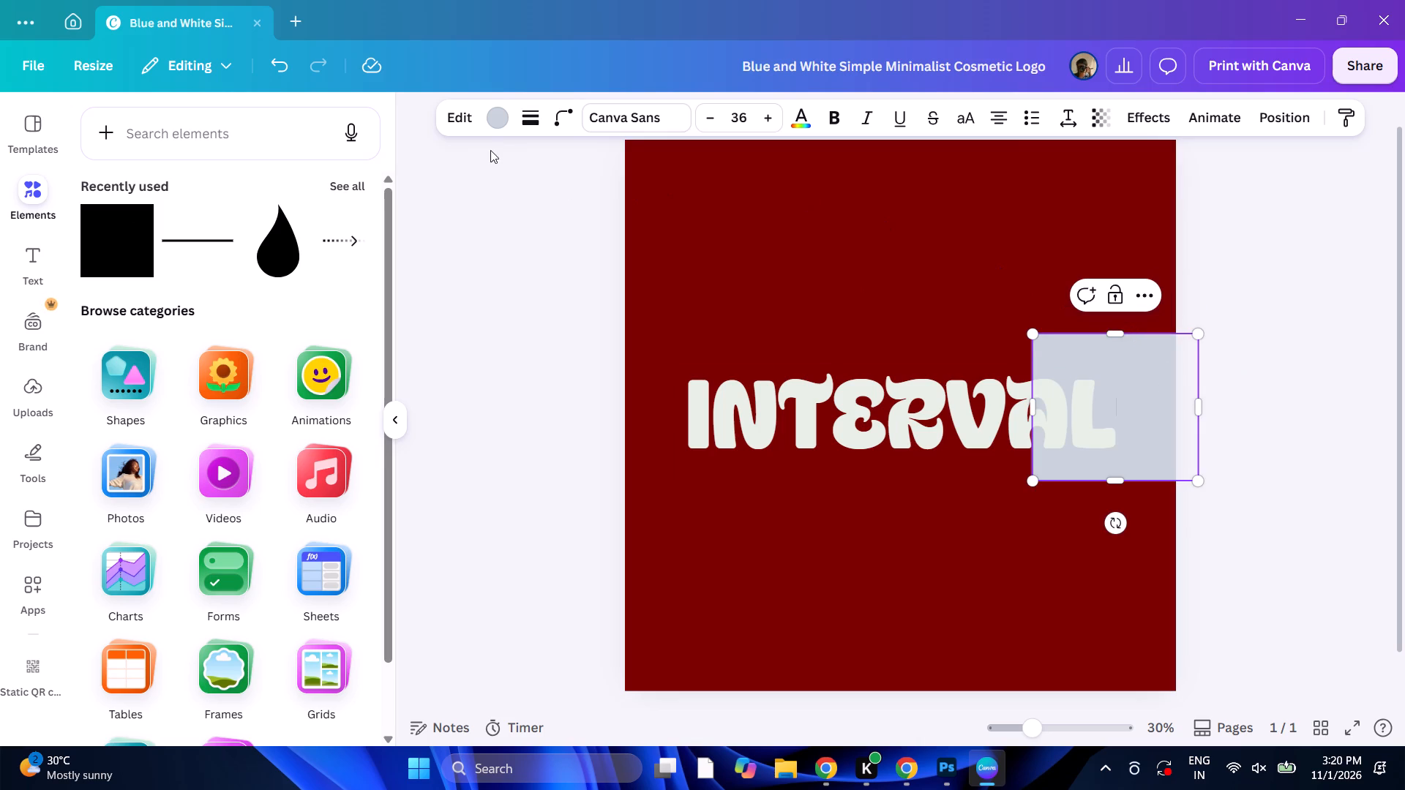
Recolour the square with the design's off-white to match the wordmark.
click(490, 116)
click(132, 325)
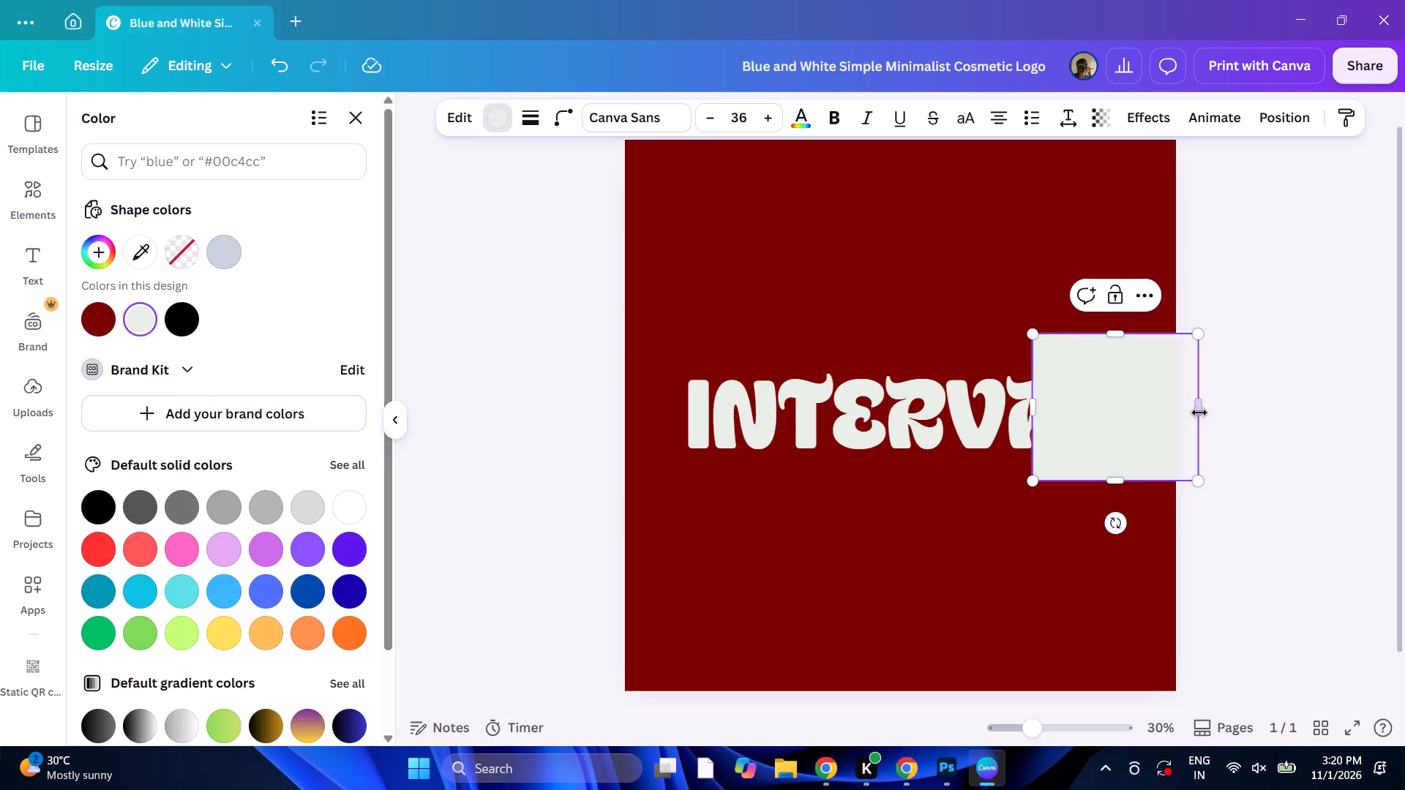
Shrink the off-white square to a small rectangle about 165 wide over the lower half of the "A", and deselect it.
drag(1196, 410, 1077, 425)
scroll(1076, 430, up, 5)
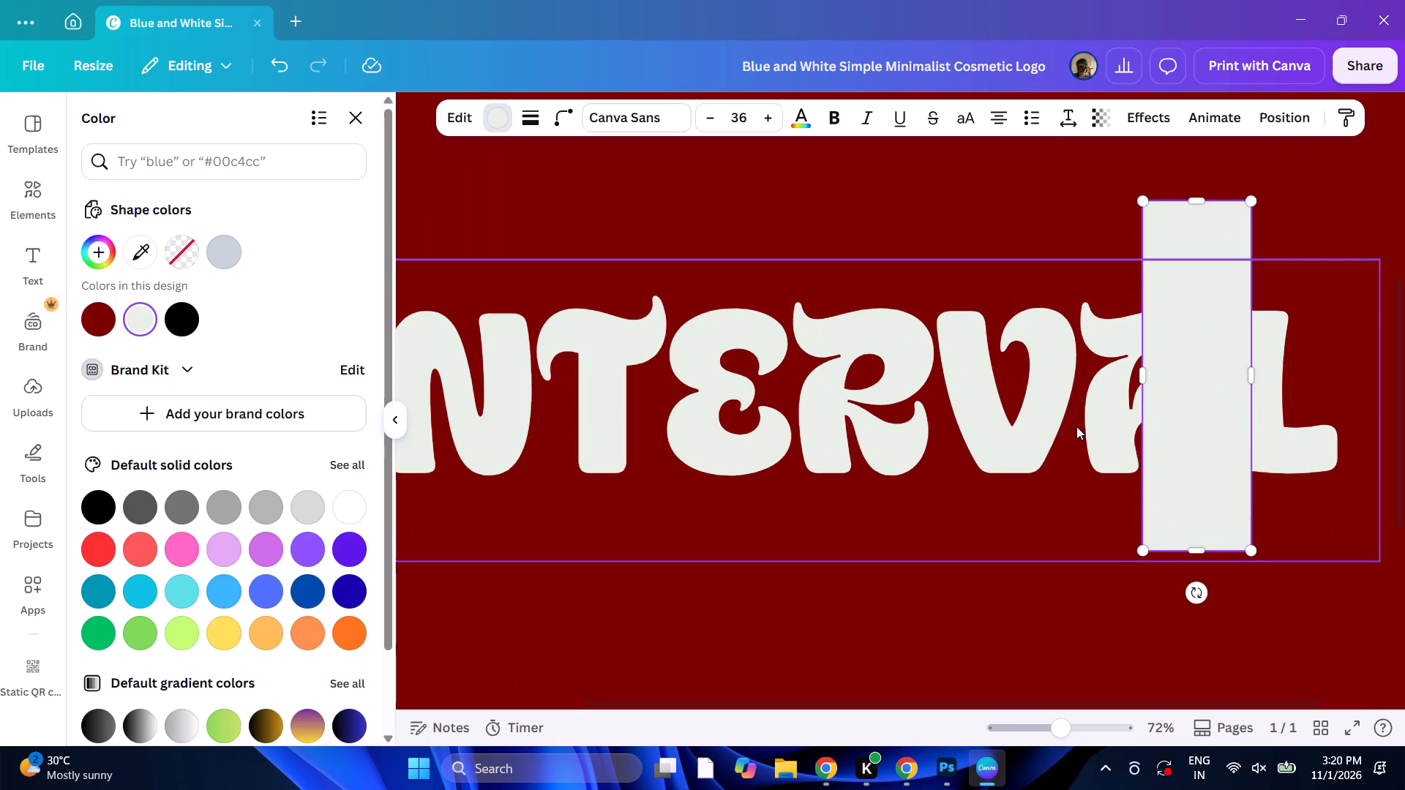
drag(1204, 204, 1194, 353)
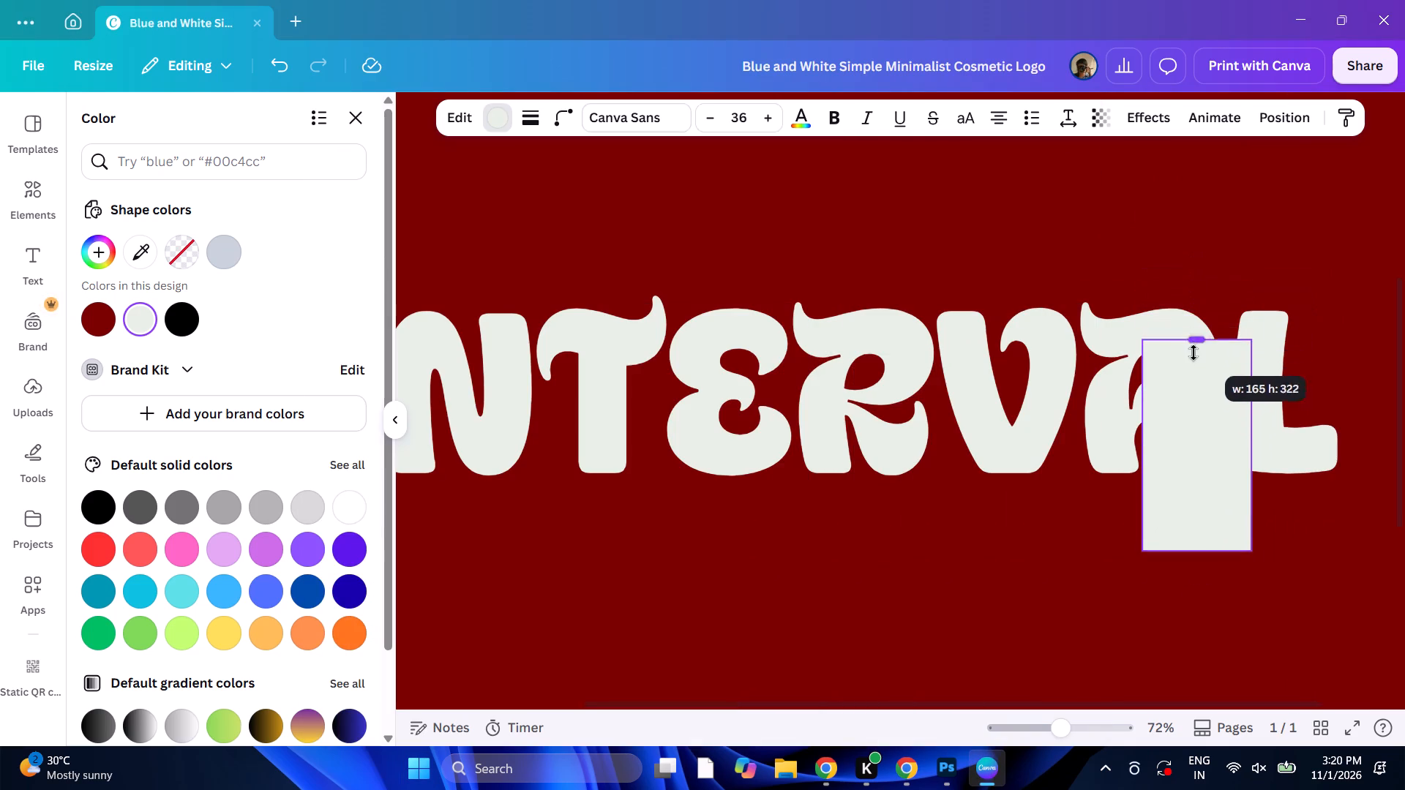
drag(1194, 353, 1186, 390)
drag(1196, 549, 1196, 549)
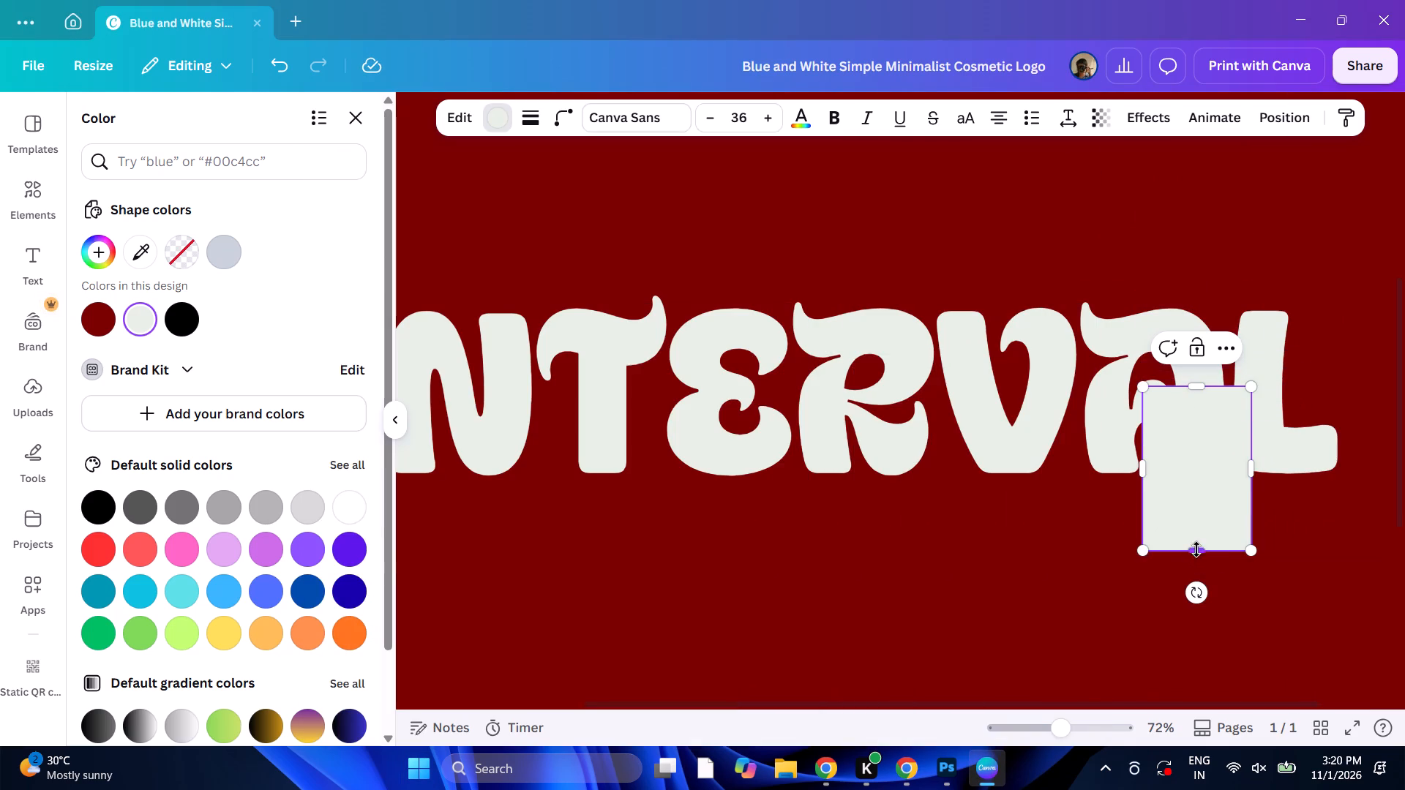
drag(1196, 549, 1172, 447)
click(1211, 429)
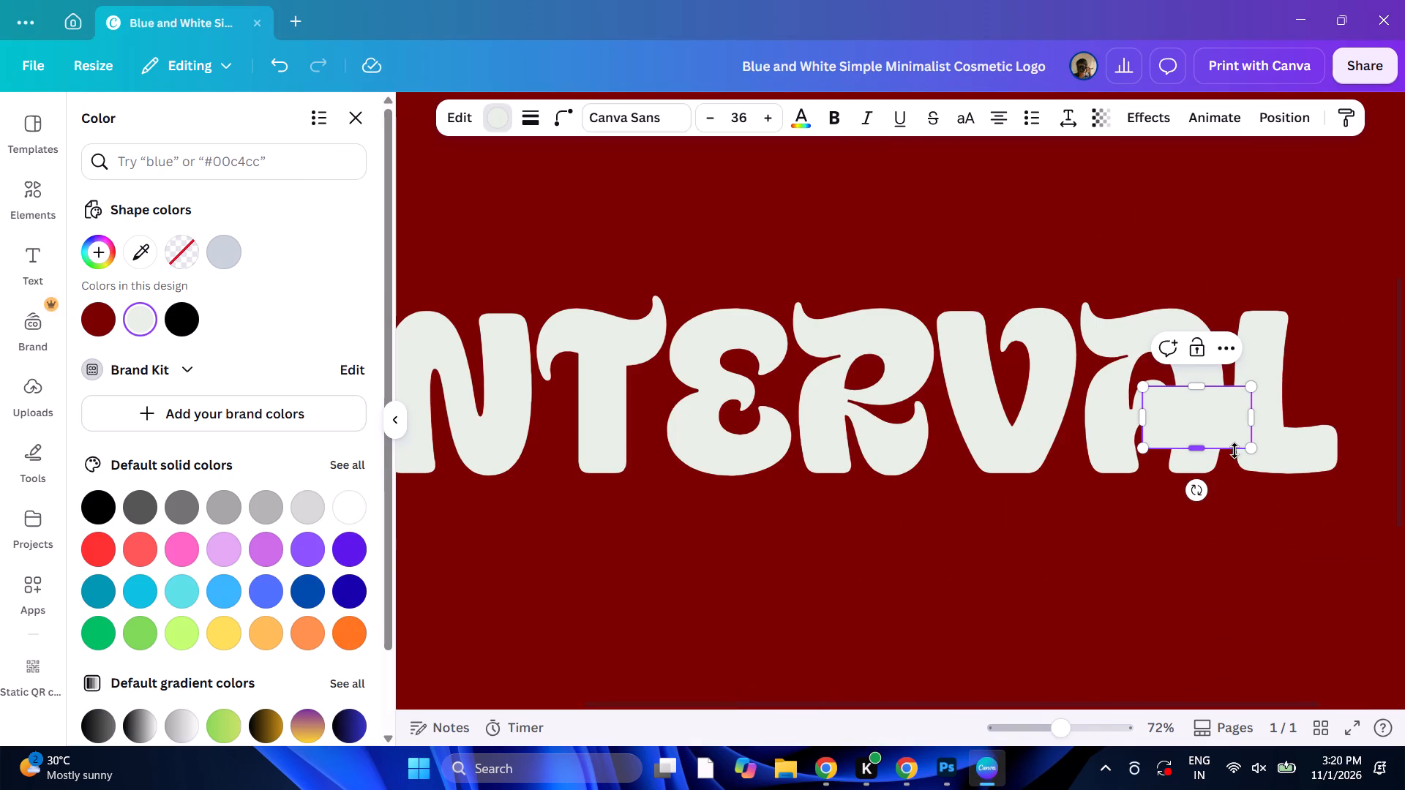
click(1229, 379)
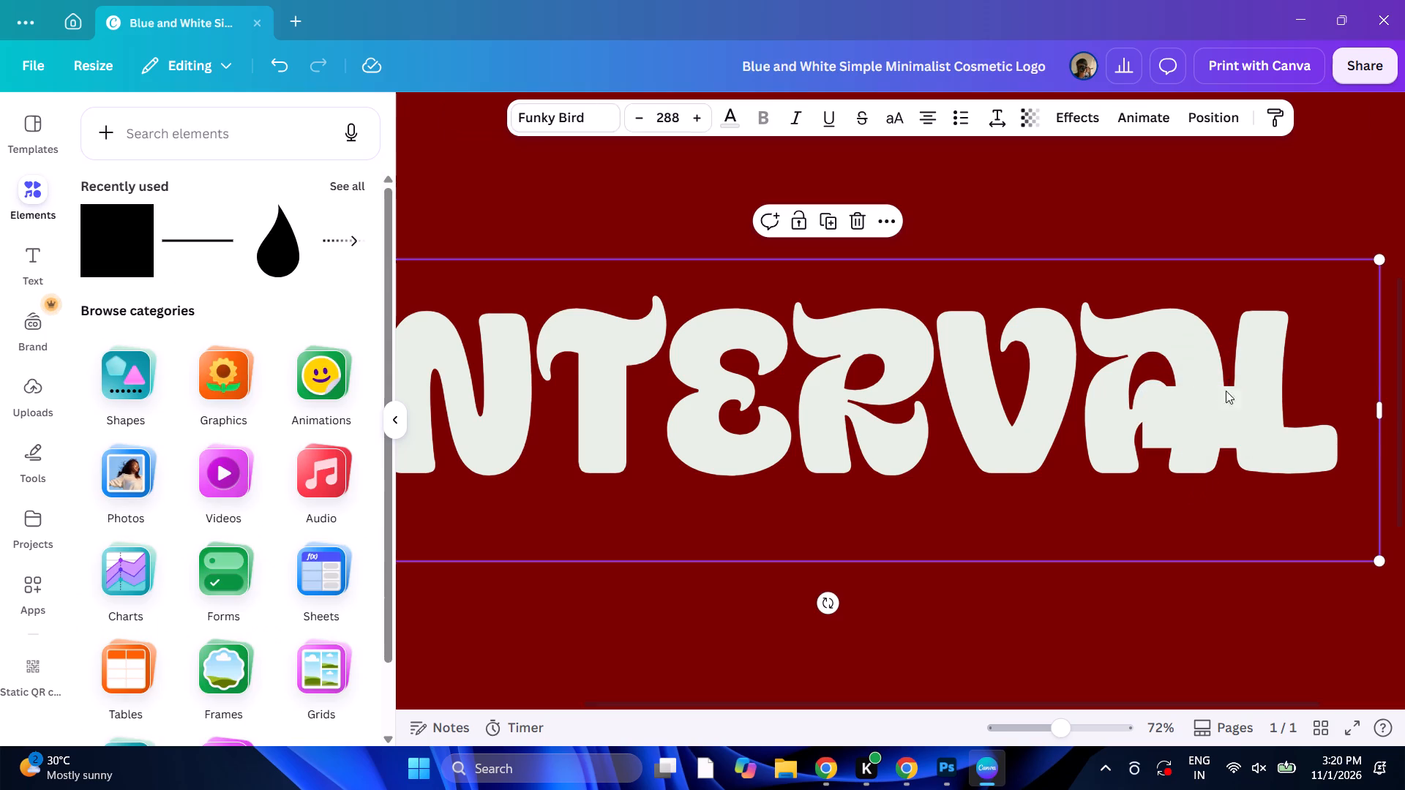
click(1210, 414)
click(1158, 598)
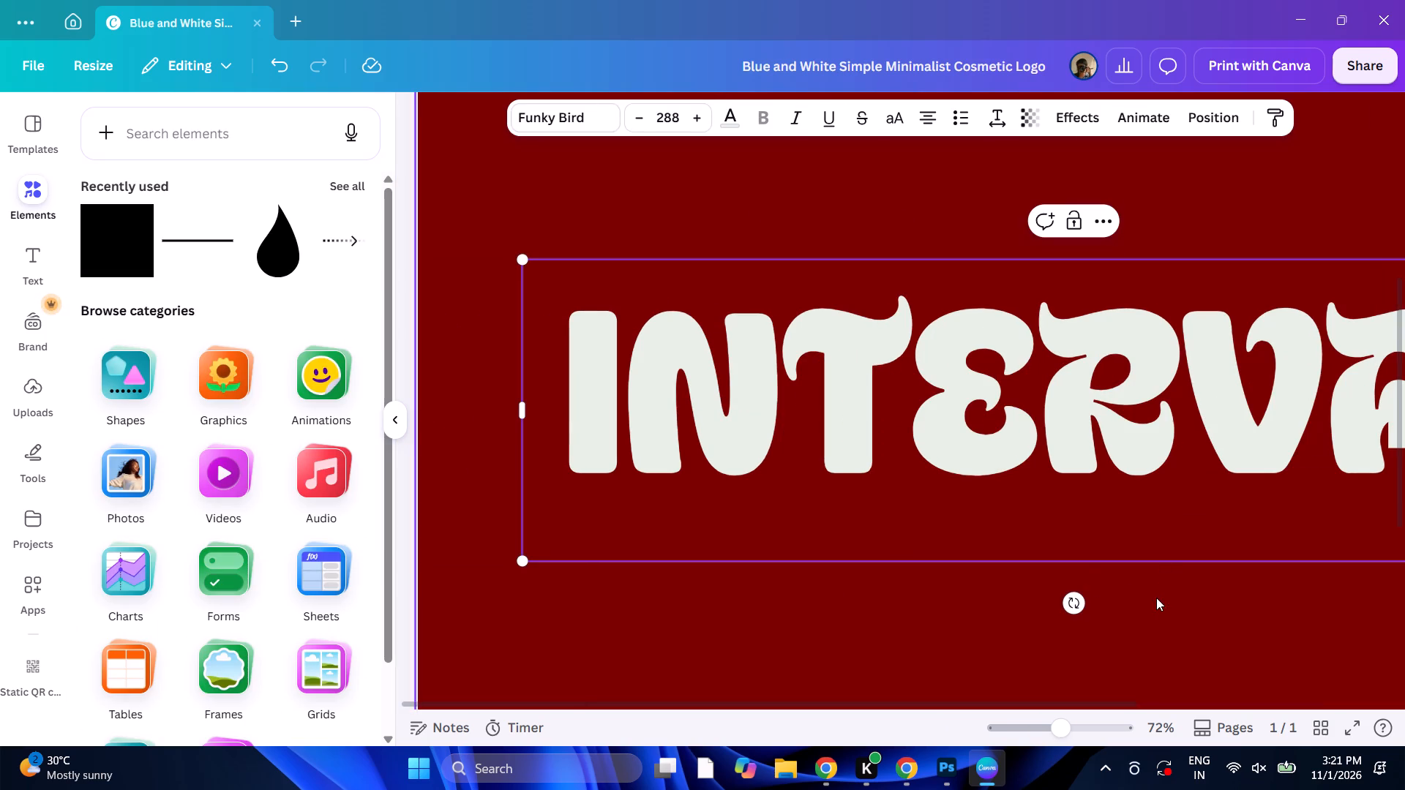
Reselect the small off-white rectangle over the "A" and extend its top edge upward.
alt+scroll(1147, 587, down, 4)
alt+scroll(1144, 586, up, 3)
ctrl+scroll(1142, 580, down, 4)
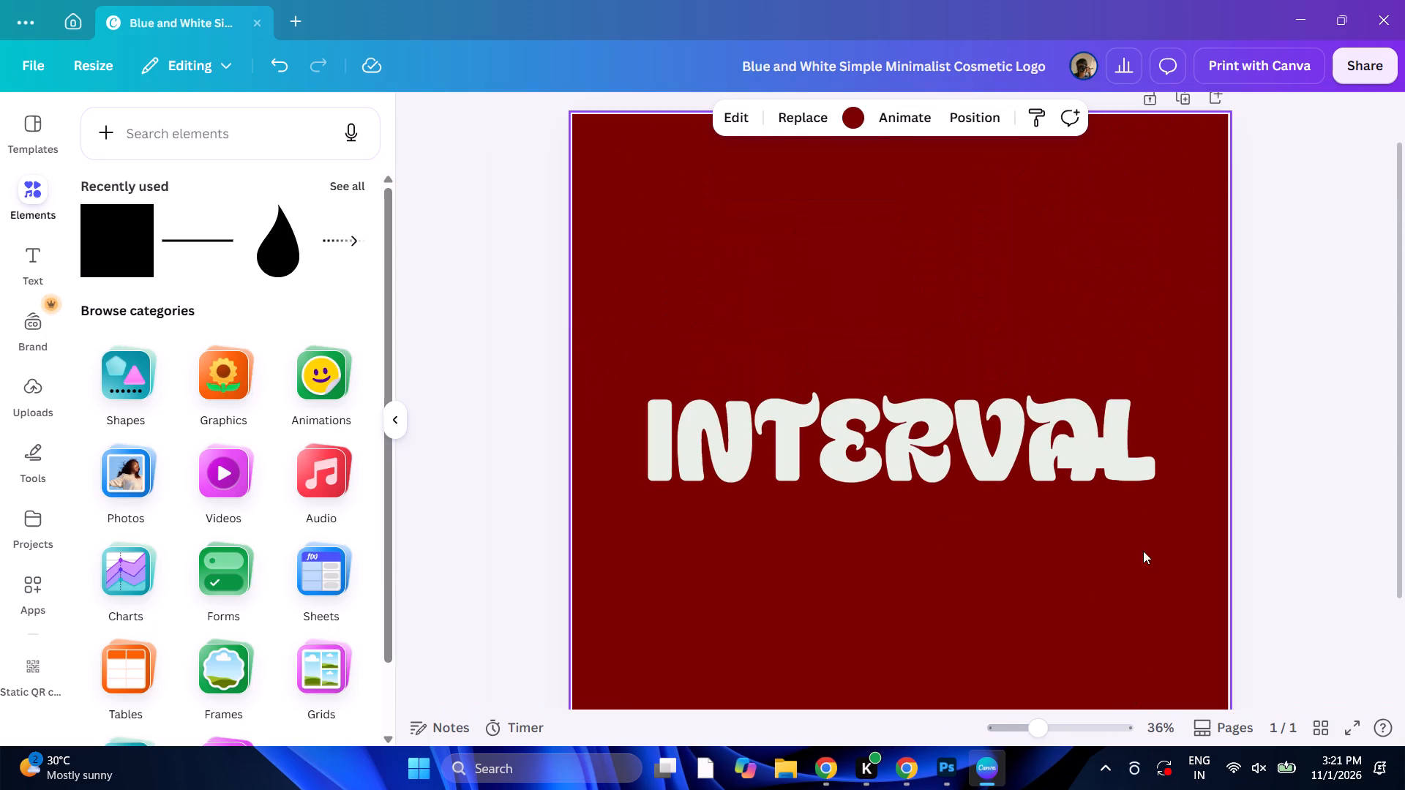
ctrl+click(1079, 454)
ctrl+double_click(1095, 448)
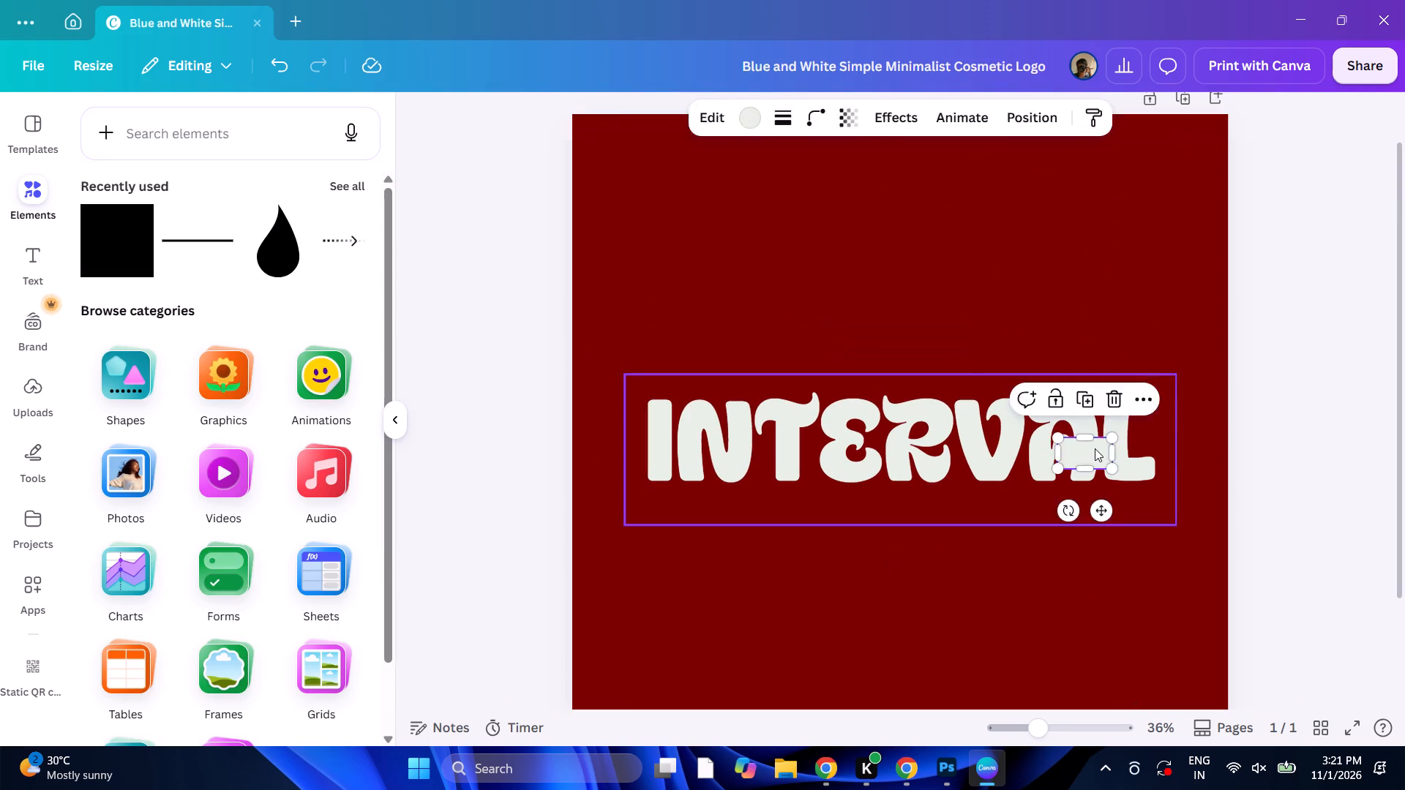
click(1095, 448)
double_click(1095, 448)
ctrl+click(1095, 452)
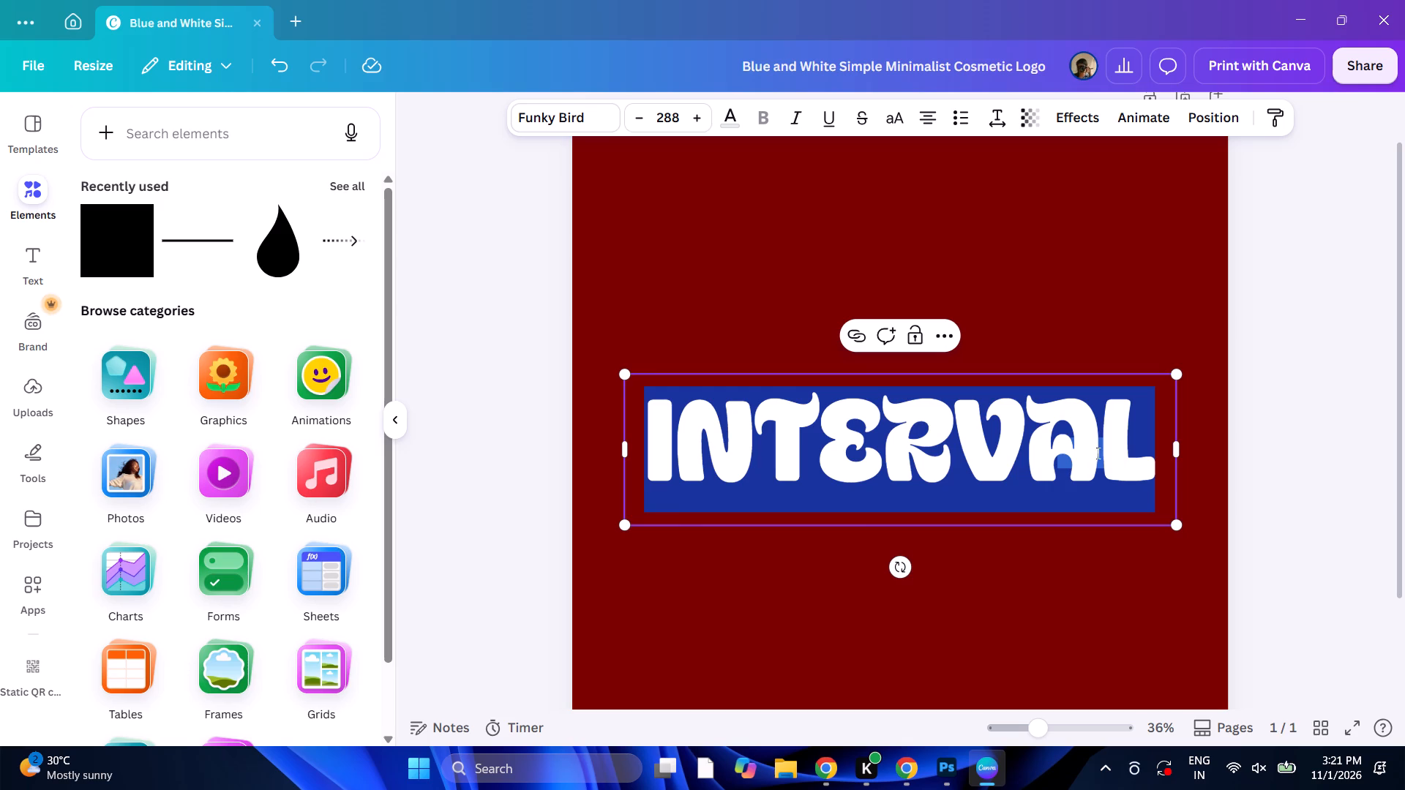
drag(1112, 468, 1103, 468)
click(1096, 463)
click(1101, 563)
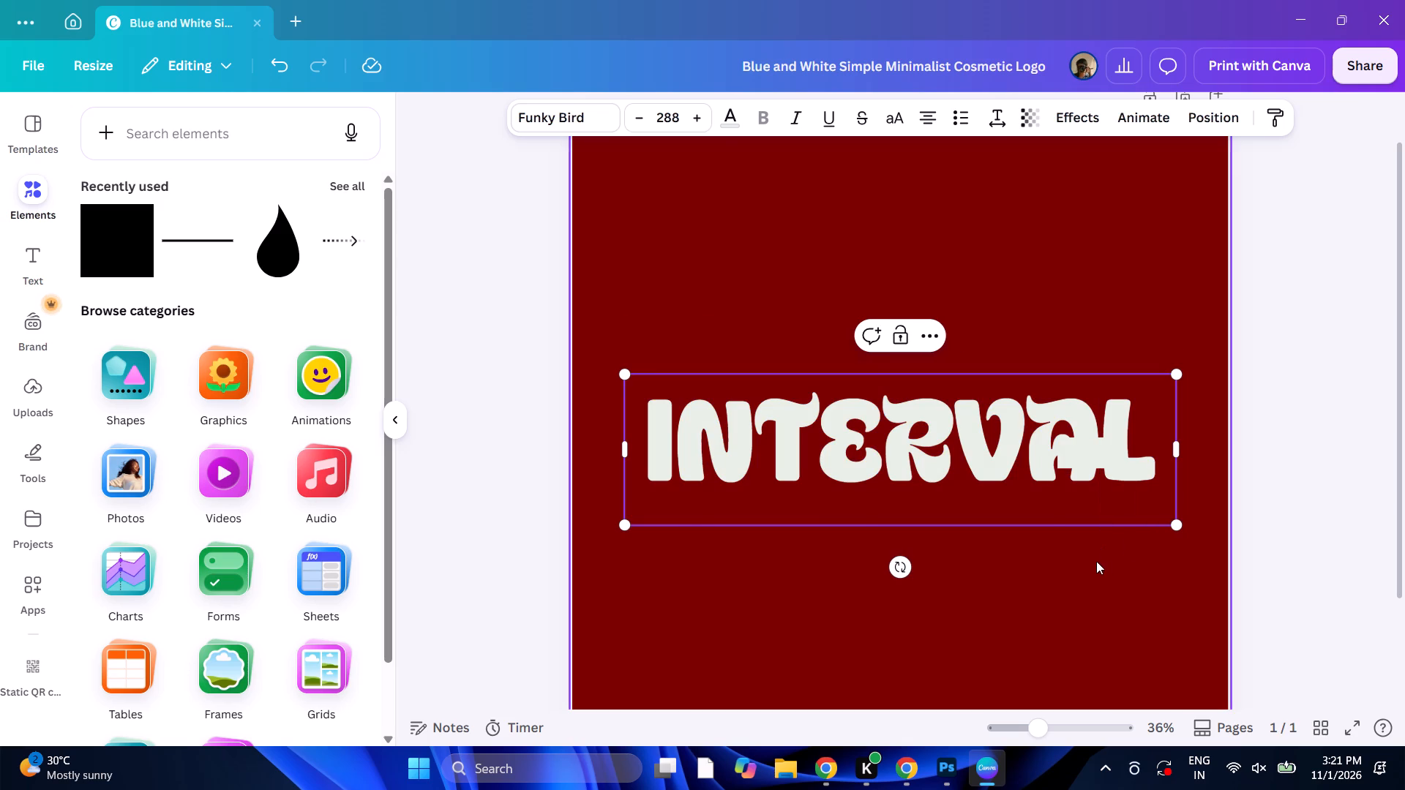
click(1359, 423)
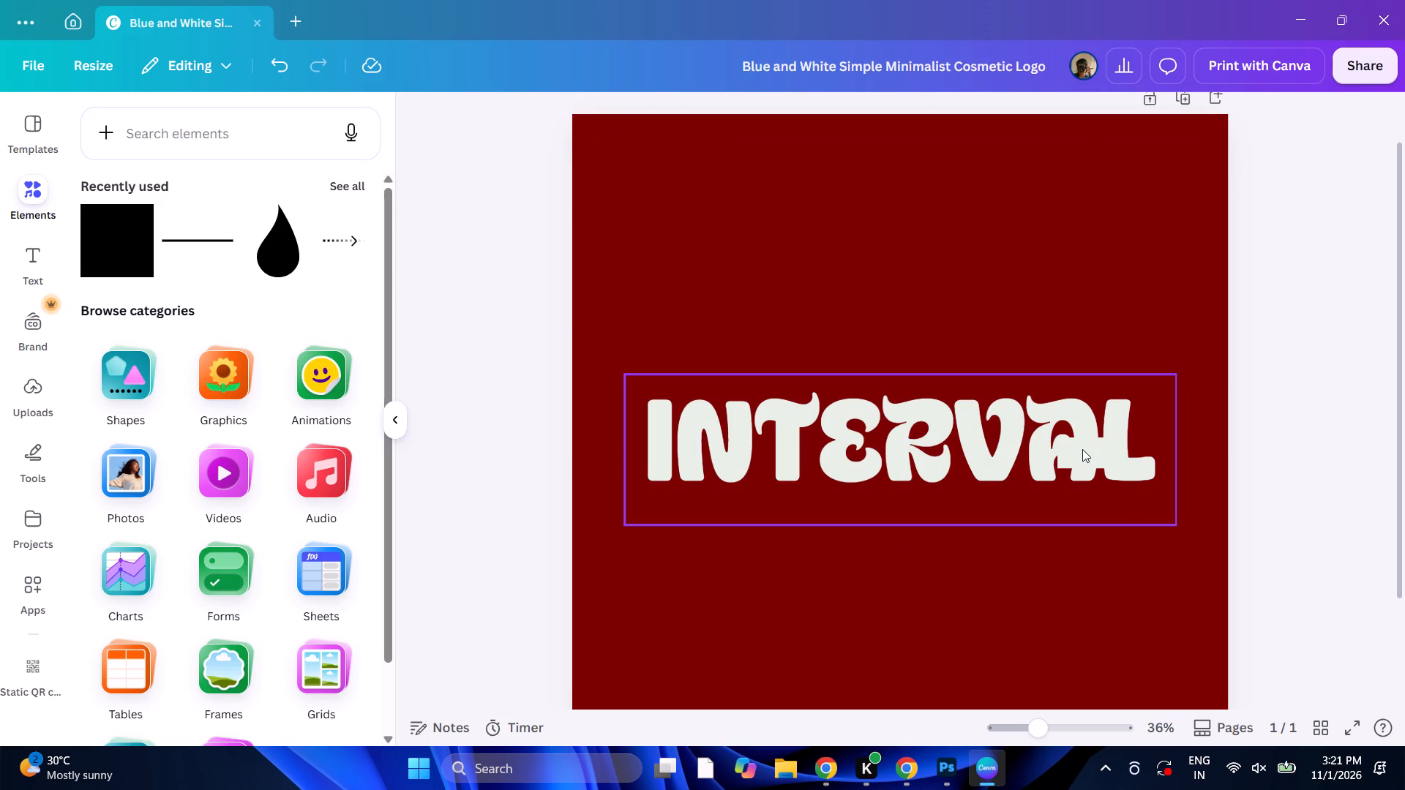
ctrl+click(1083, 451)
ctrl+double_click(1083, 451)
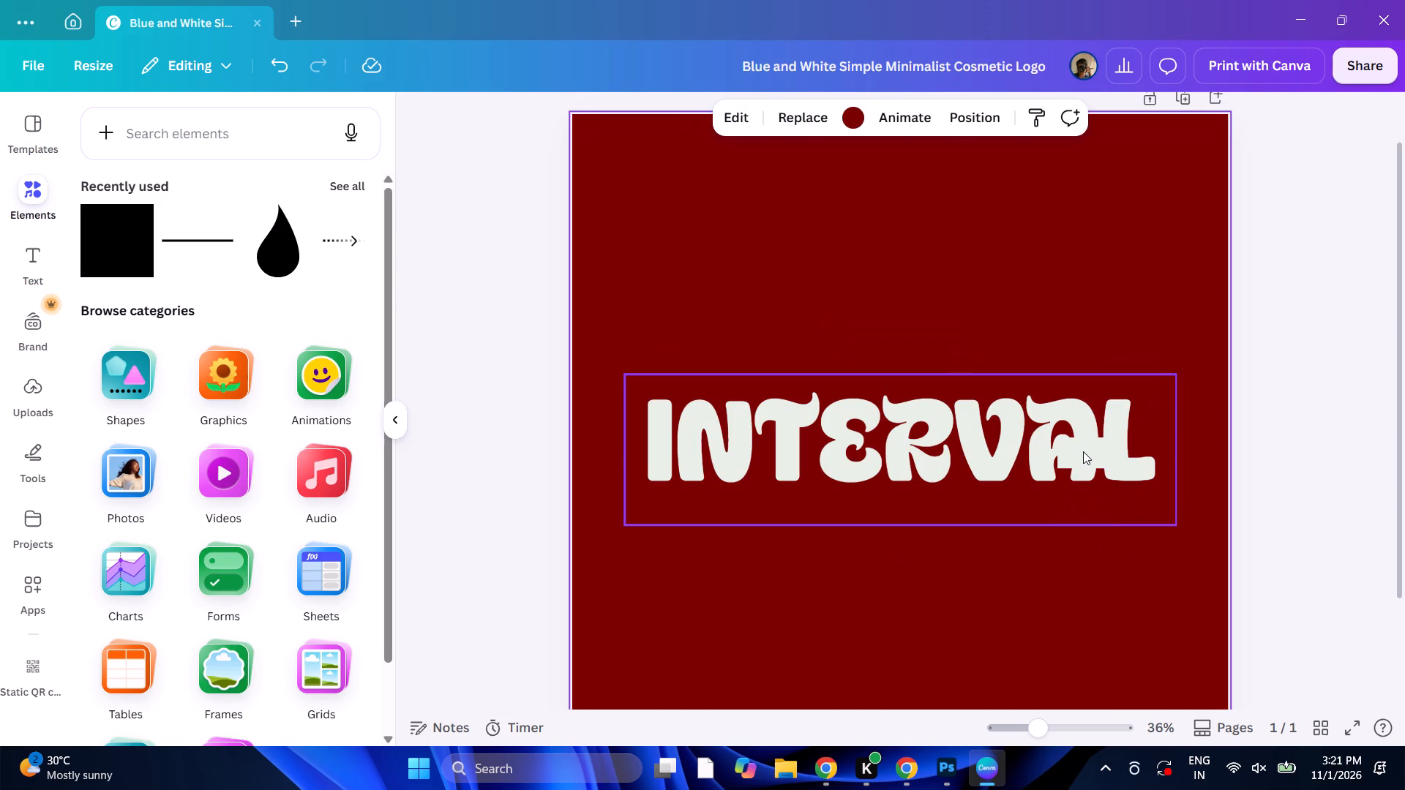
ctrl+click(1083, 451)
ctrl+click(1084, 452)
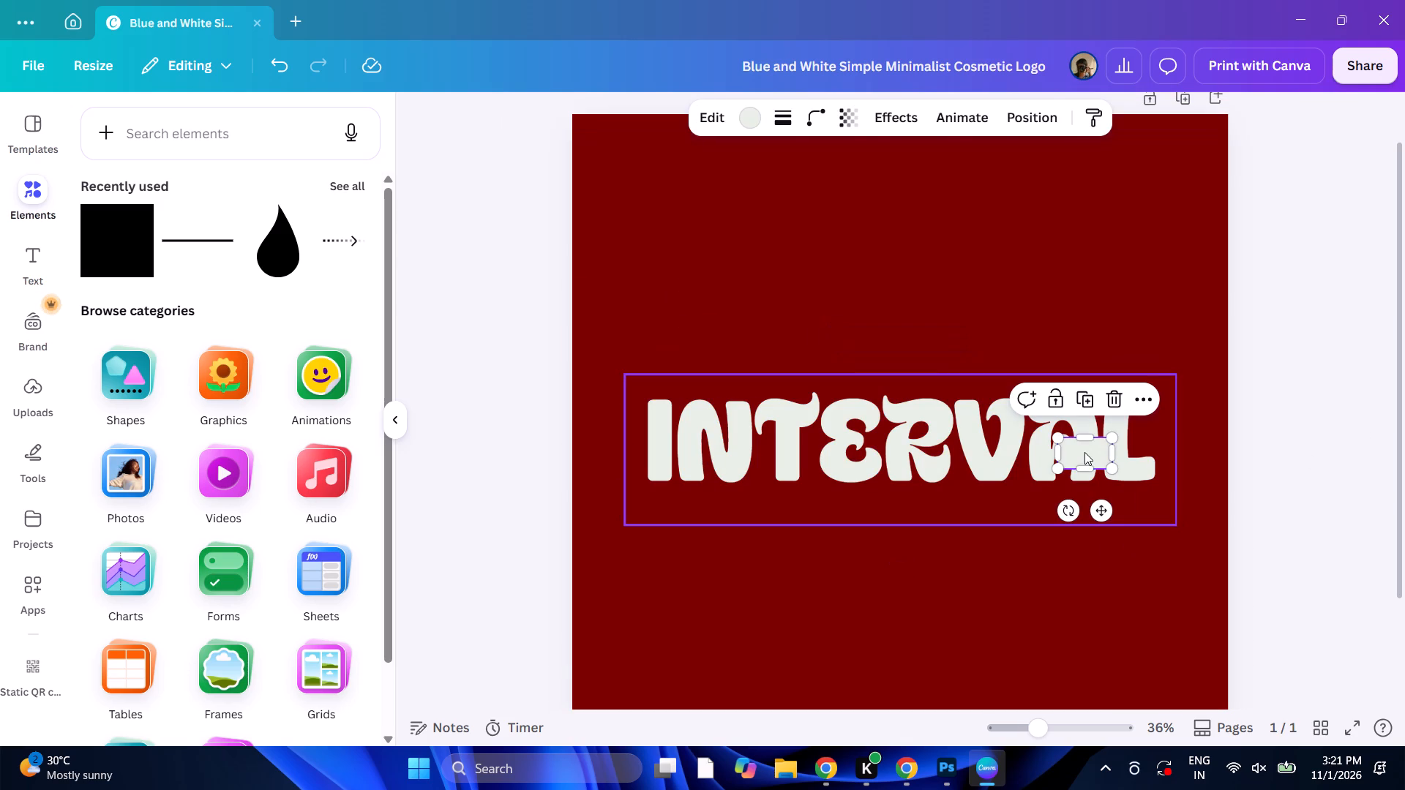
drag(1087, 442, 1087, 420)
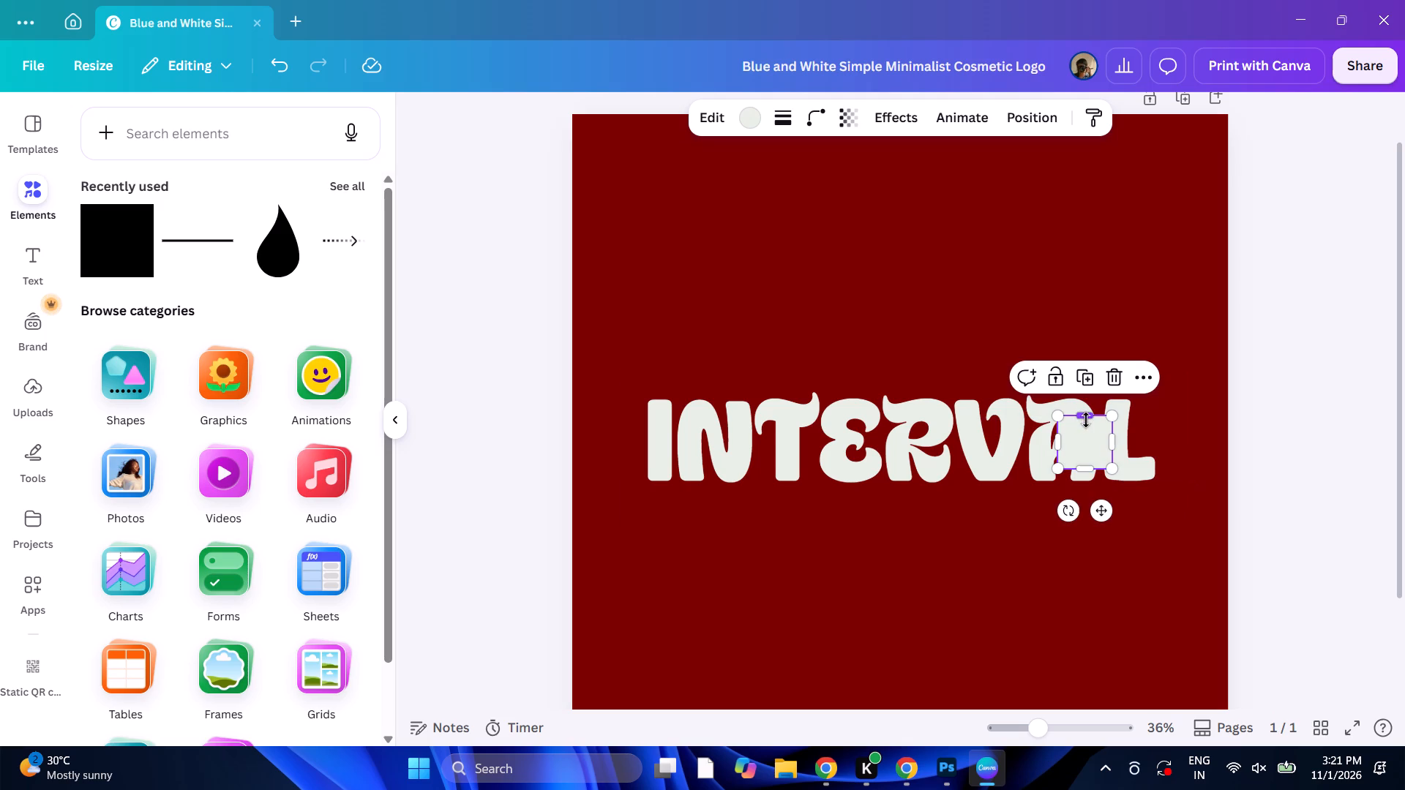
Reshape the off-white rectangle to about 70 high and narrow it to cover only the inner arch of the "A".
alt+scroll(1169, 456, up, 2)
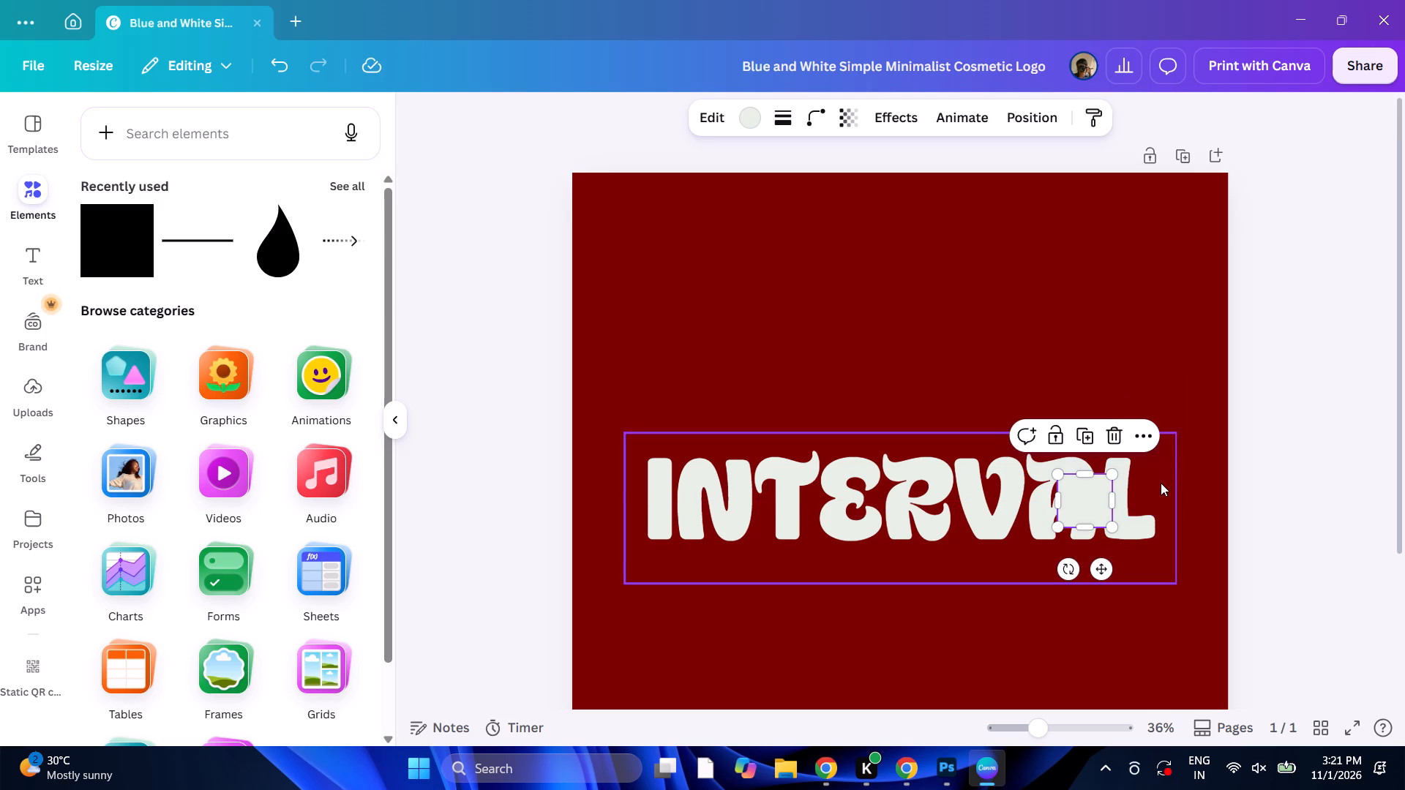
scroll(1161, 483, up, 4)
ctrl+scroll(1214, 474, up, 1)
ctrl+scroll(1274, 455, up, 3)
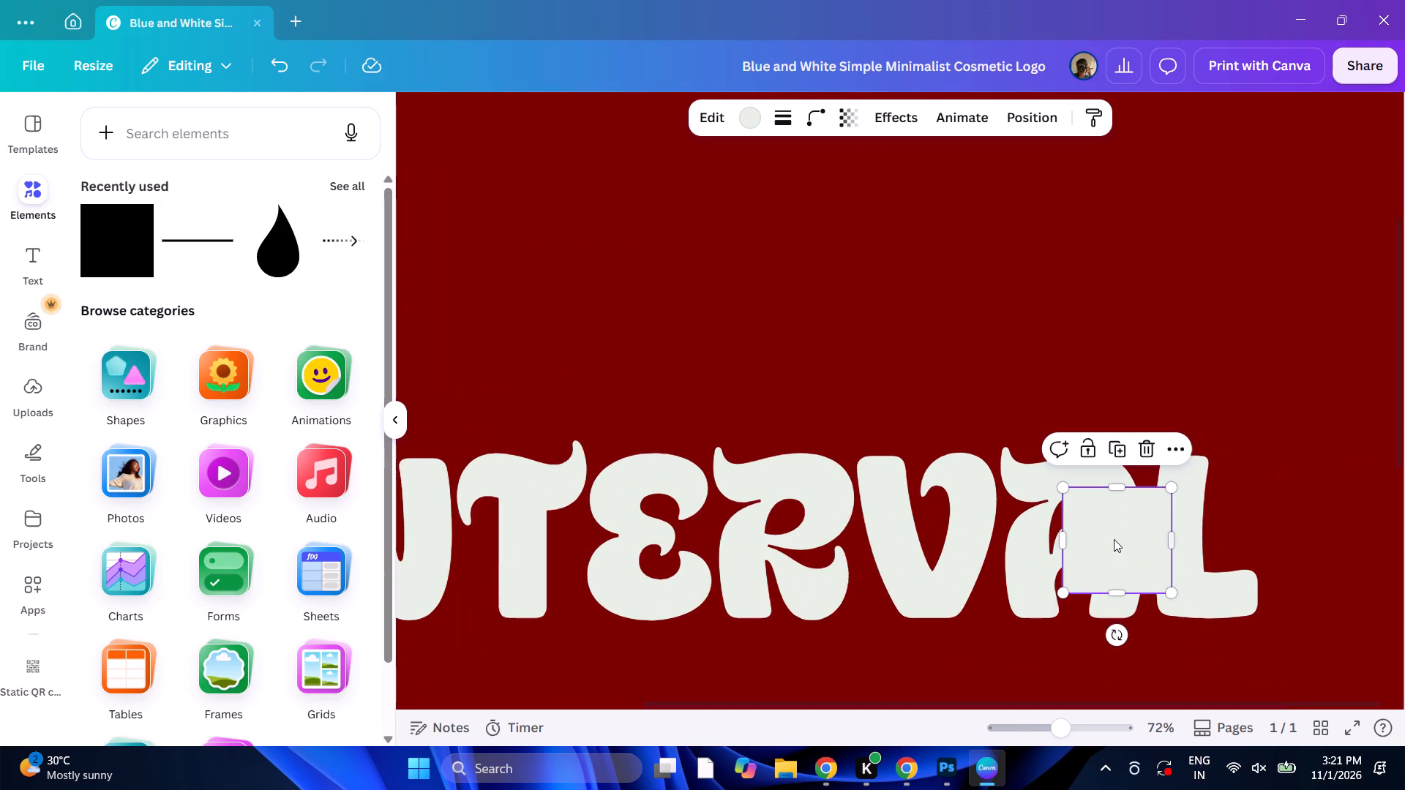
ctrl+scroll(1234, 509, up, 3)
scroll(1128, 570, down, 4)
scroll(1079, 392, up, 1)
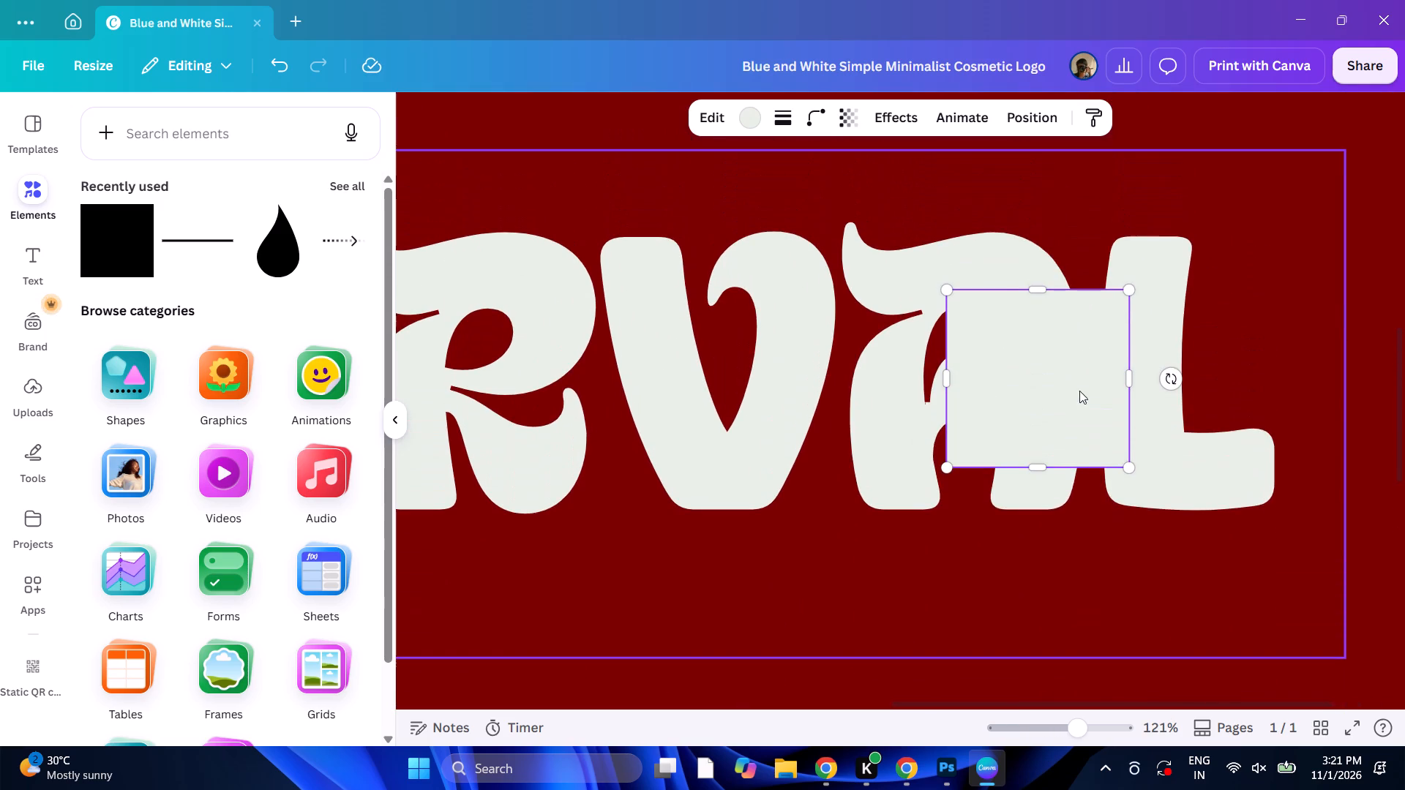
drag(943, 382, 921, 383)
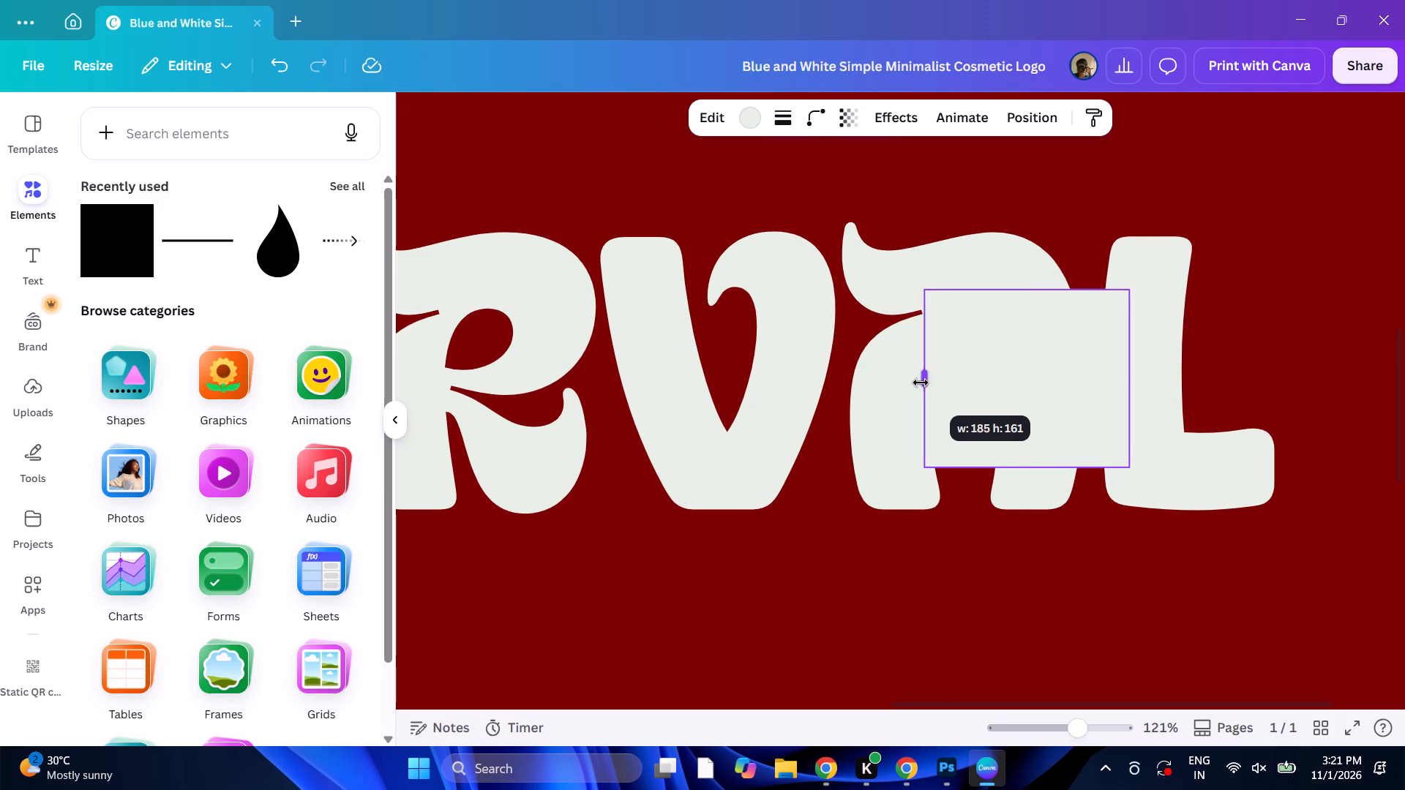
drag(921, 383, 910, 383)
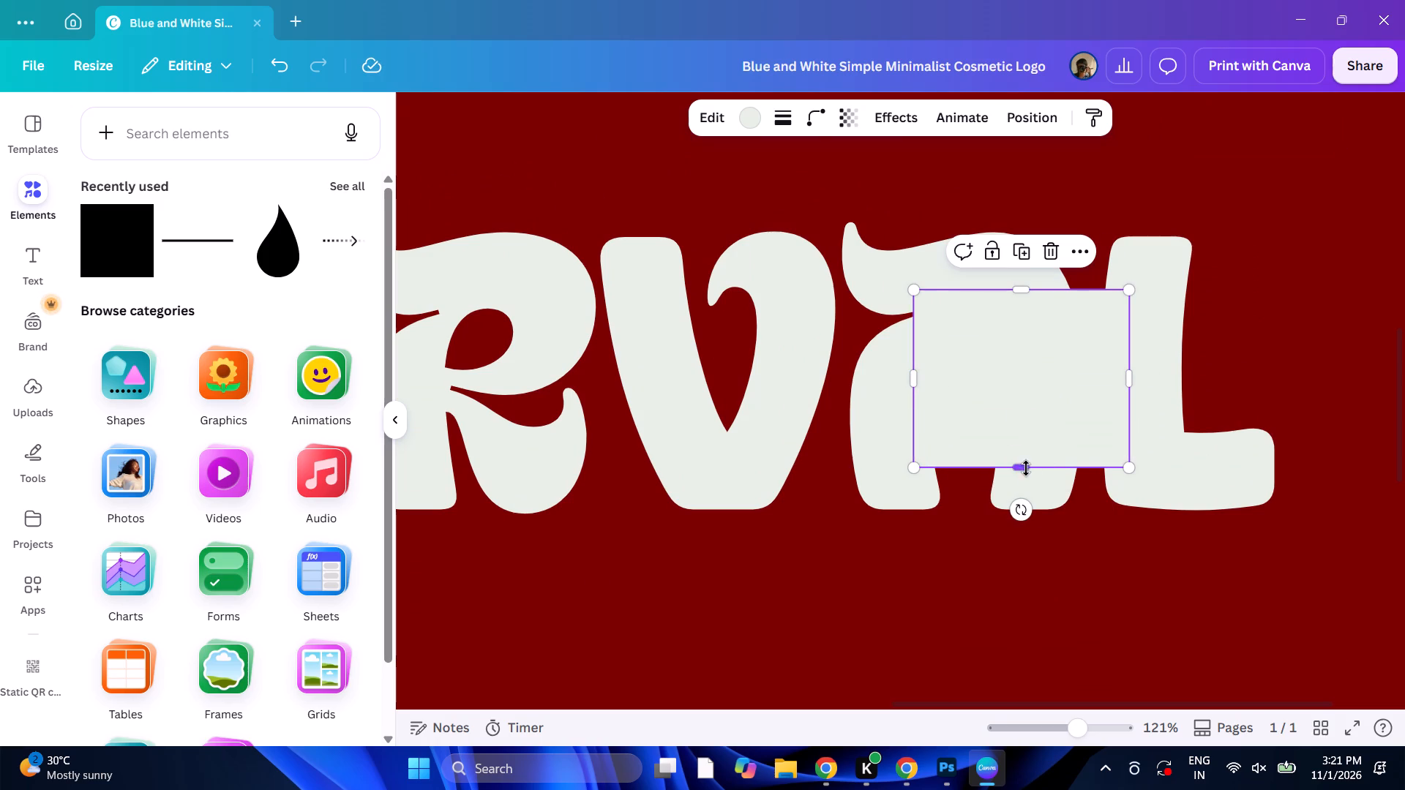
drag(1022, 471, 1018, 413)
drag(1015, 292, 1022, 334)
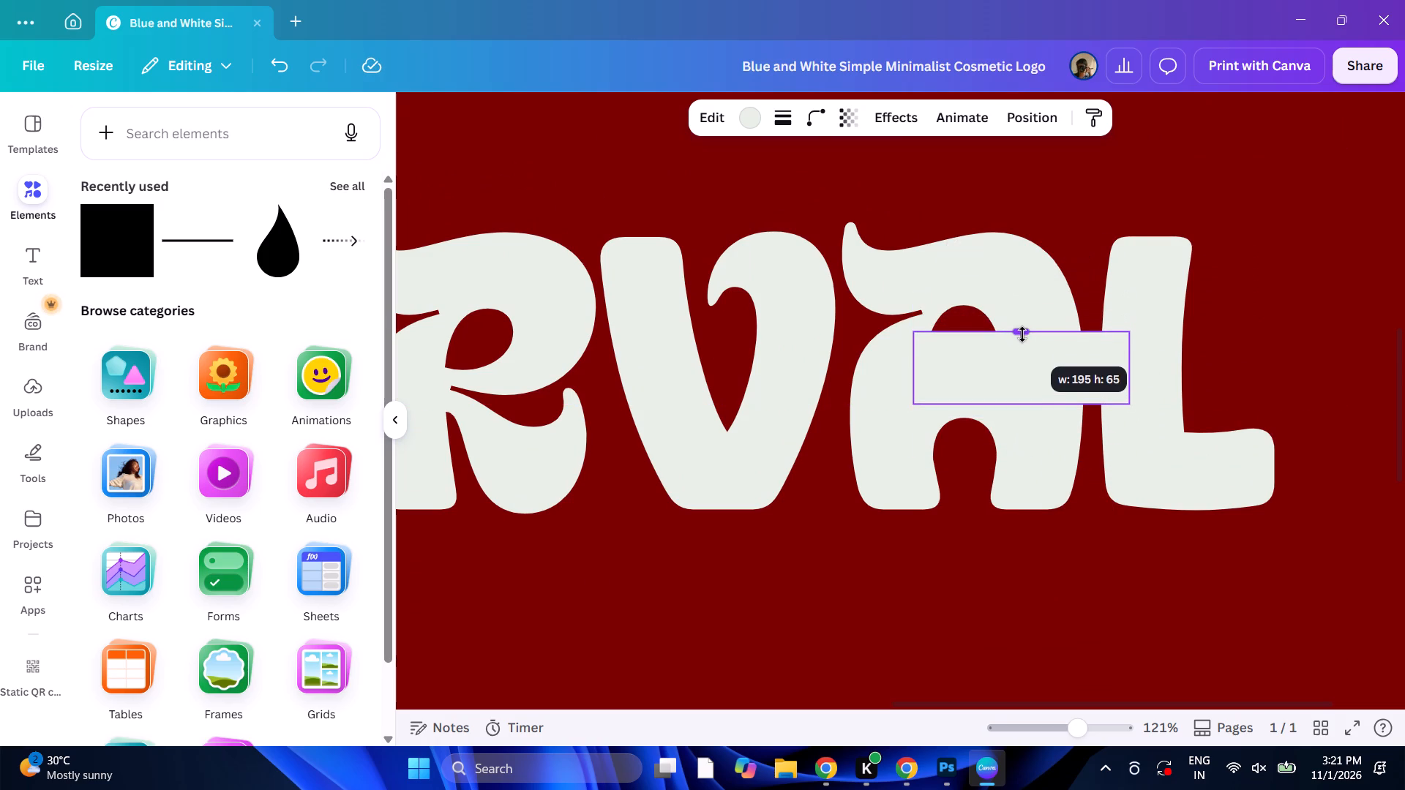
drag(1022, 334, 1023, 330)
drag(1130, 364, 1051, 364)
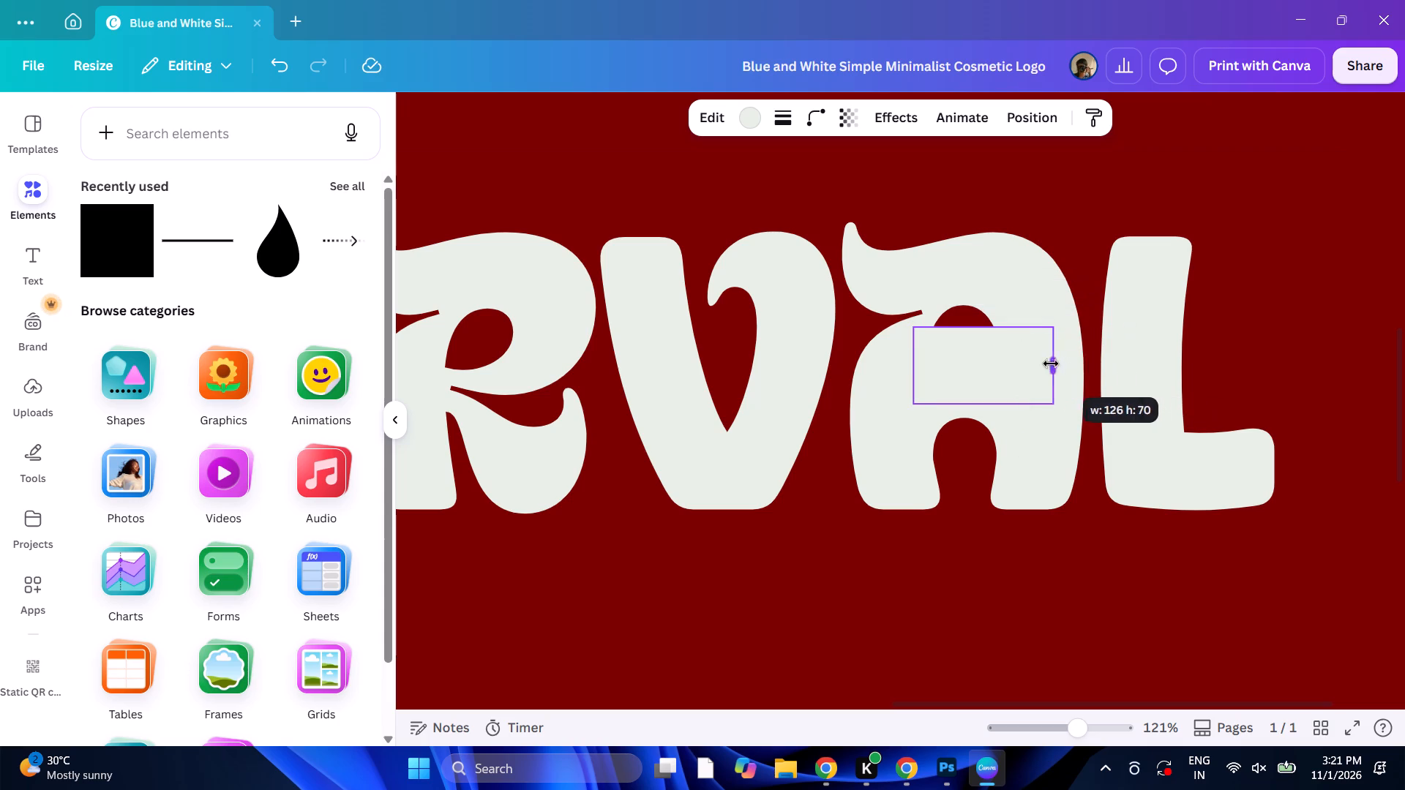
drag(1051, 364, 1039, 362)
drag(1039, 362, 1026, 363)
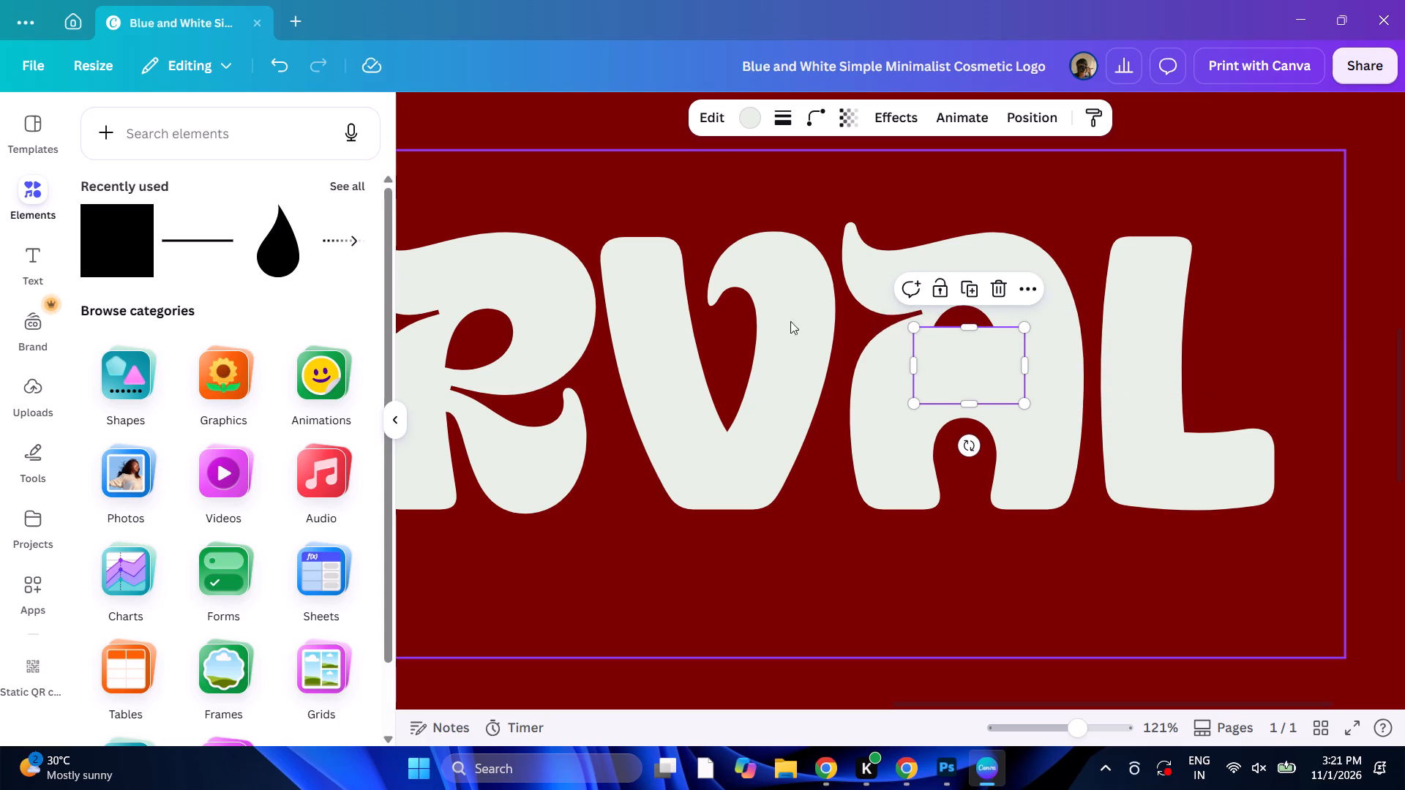
Add the recently used black teardrop shape to the design.
click(269, 255)
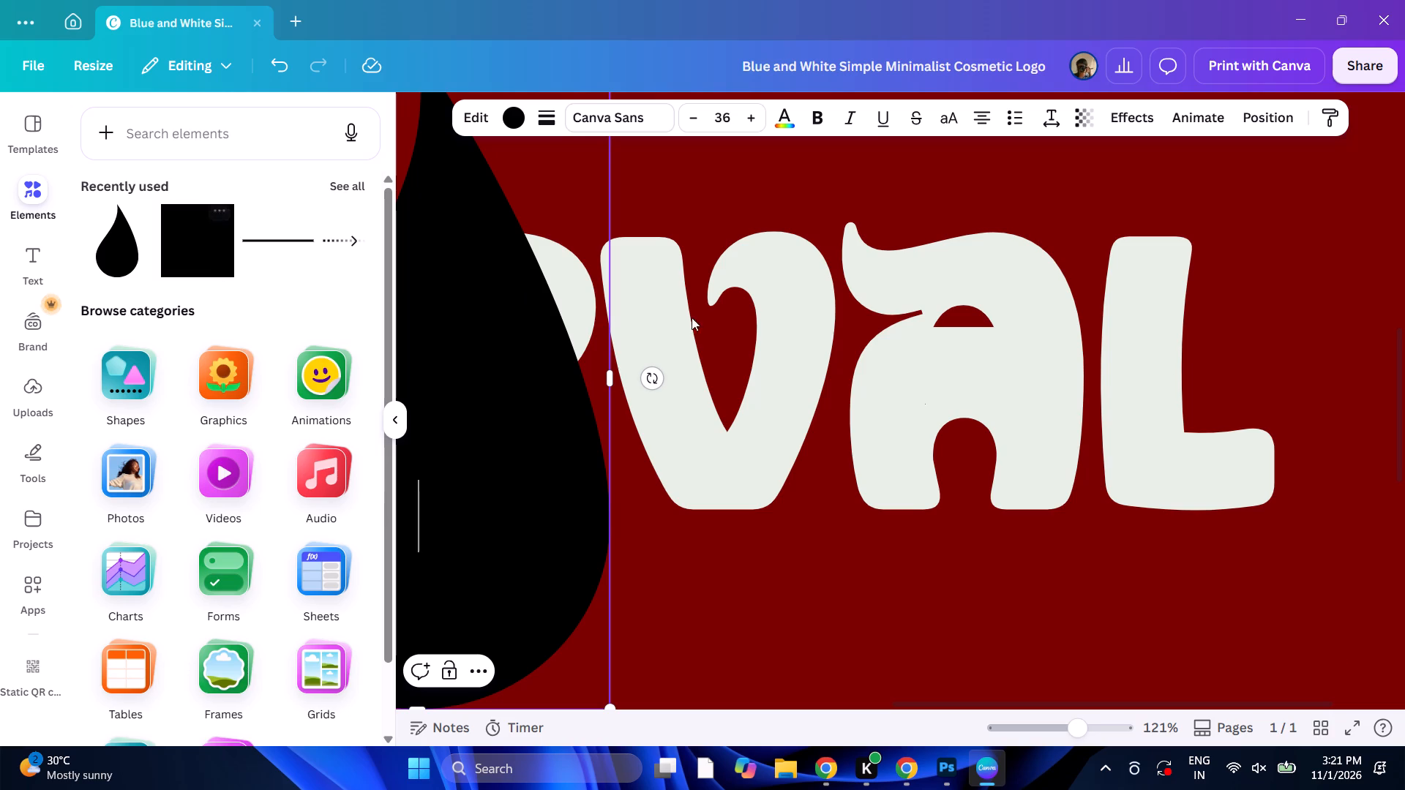
Delete the off-white rectangle covering the inside of the "A".
ctrl+click(940, 348)
click(975, 344)
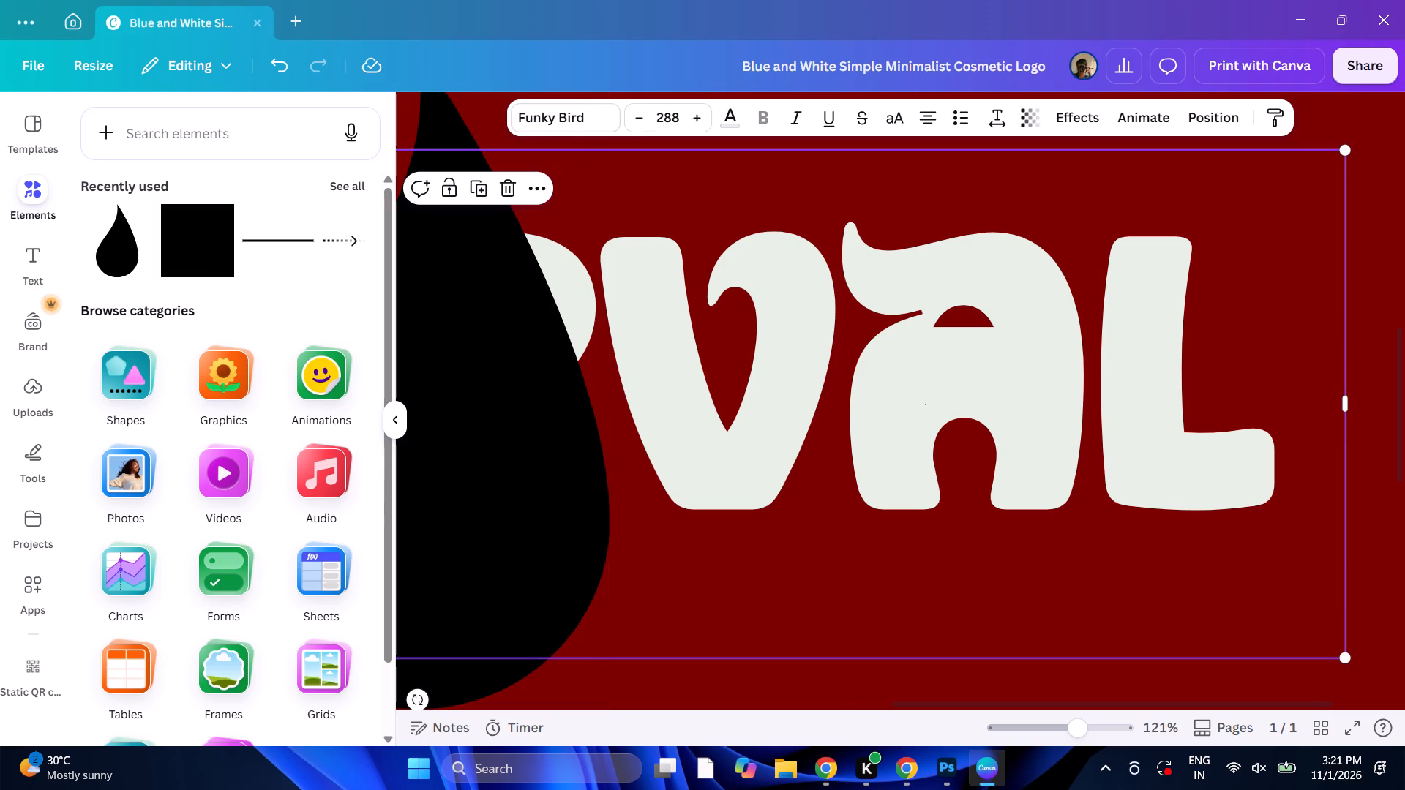
ctrl+scroll(975, 342, down, 6)
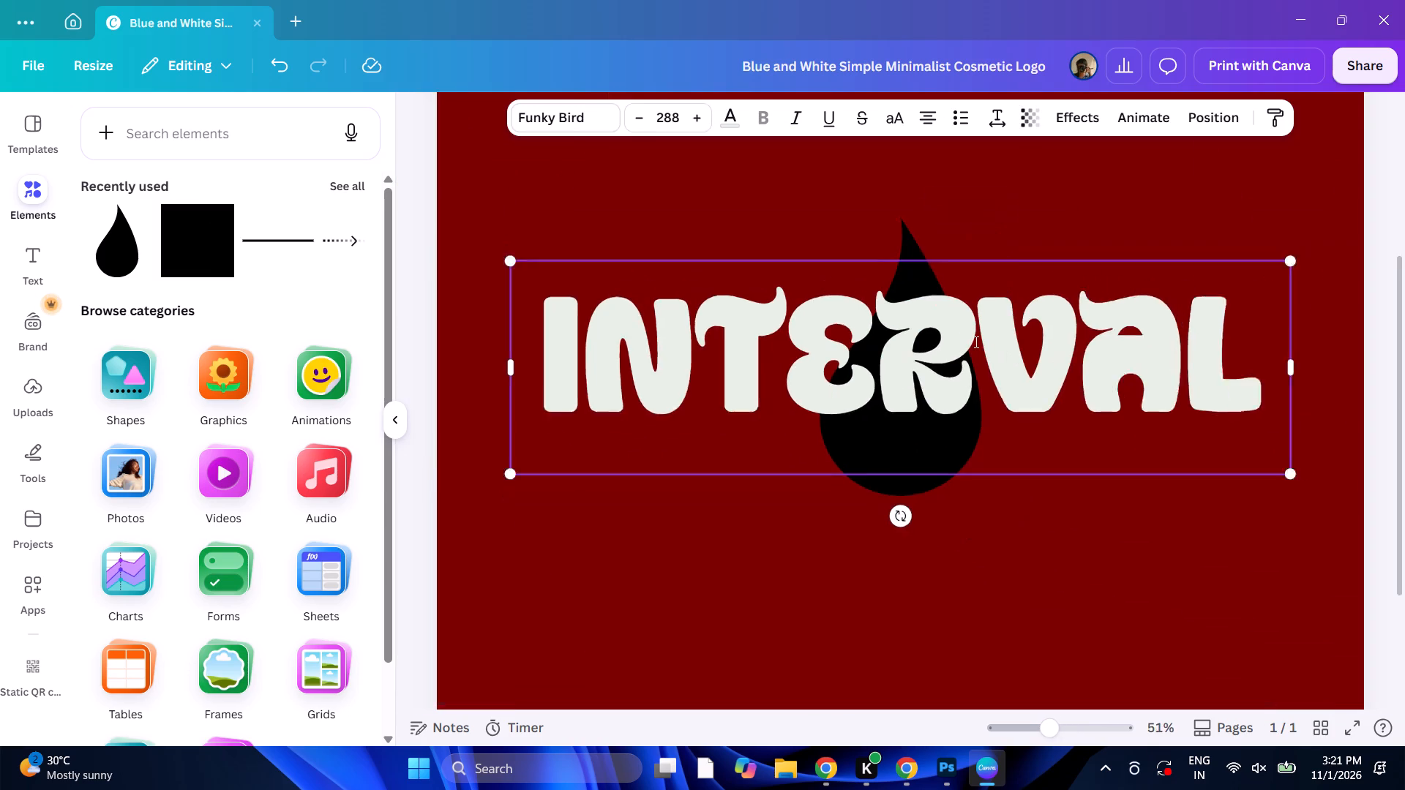
ctrl+scroll(1172, 315, up, 7)
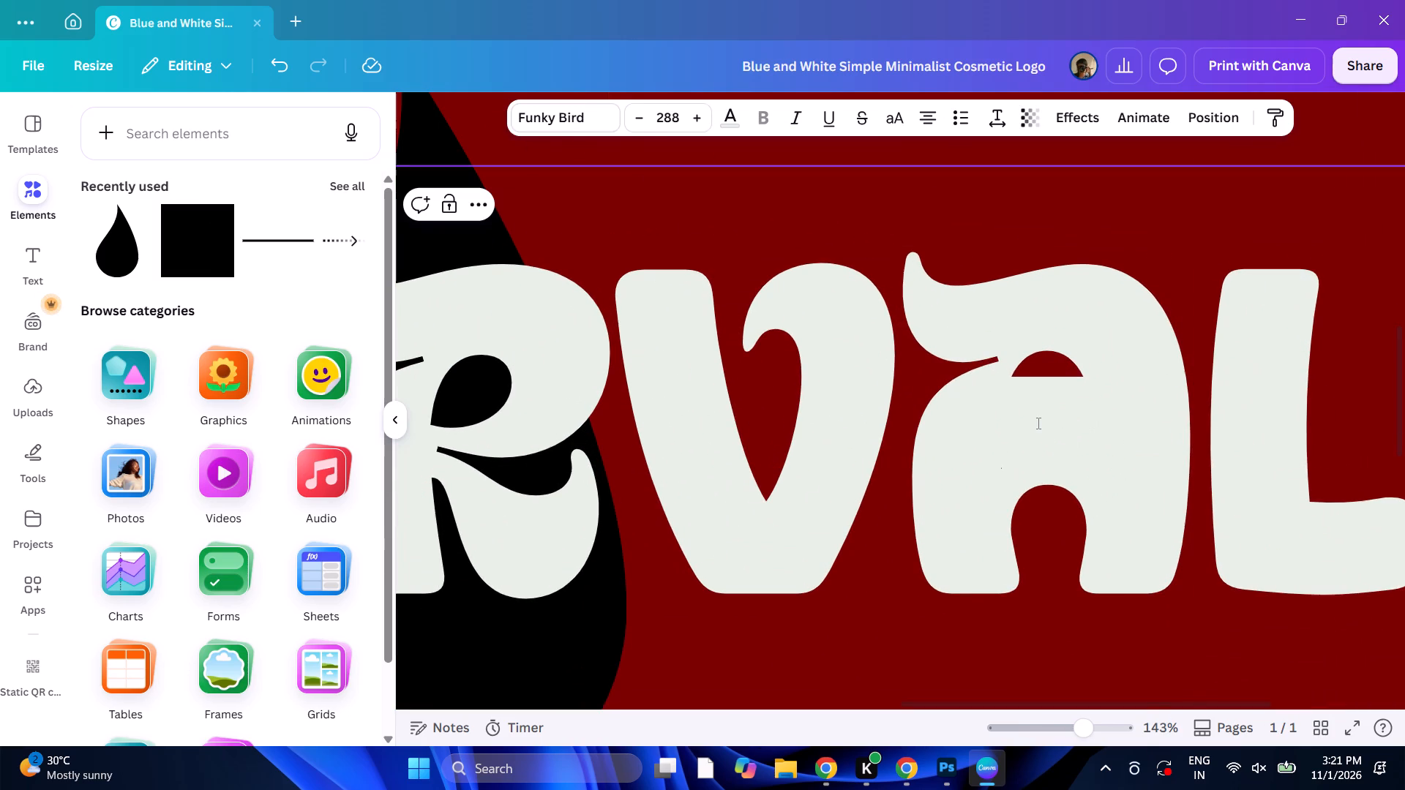
click(1037, 422)
click(1046, 402)
click(1379, 140)
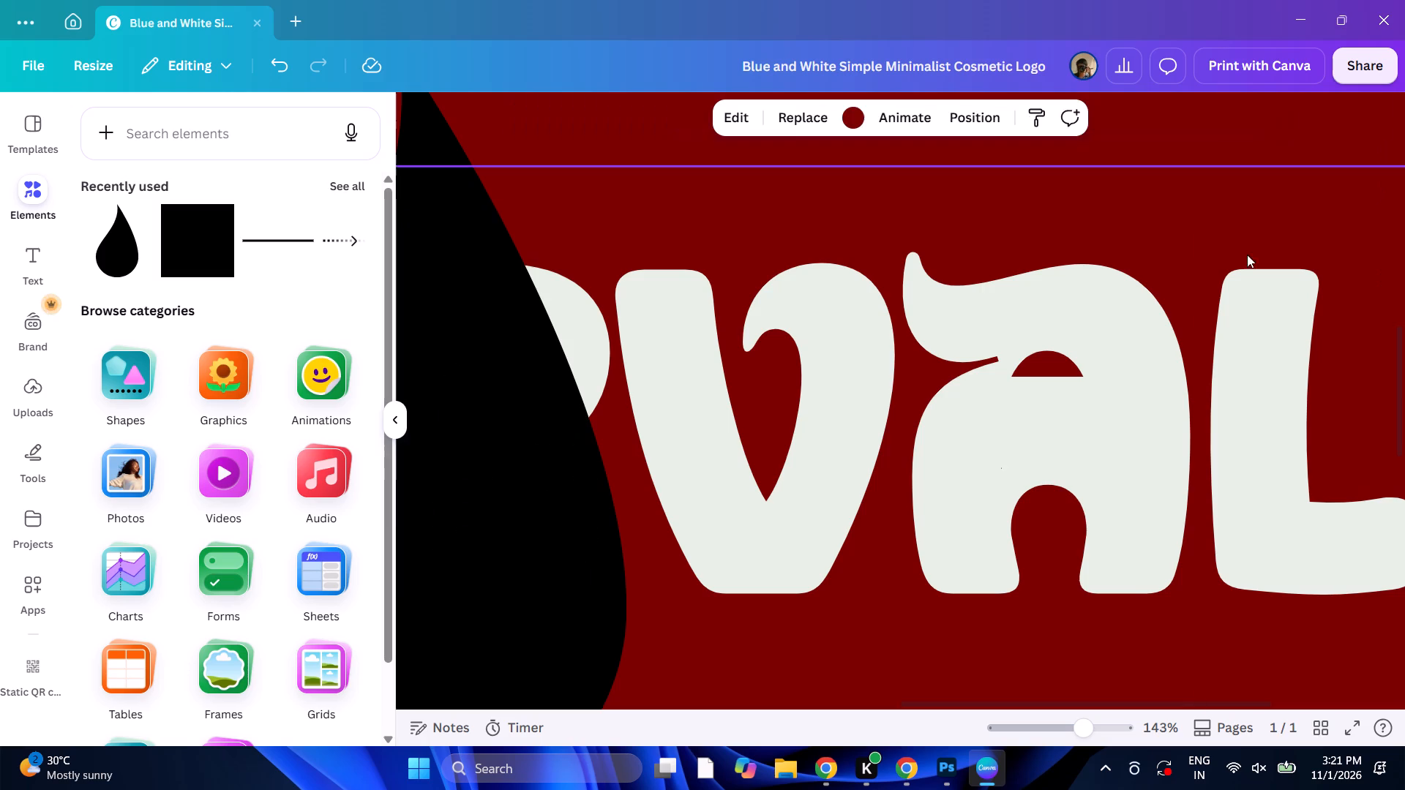
ctrl+click(1065, 415)
ctrl+double_click(1065, 415)
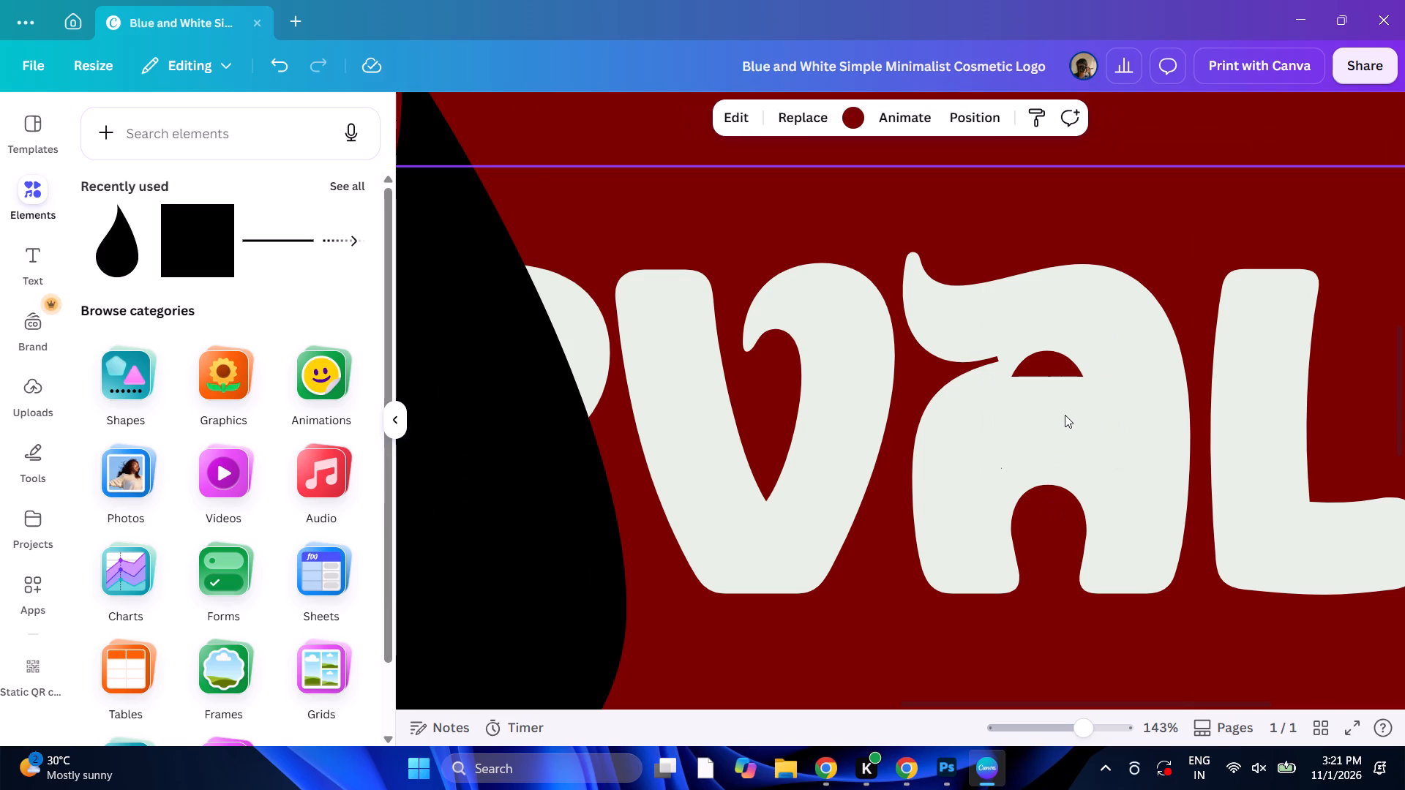
click(1292, 131)
ctrl+click(1054, 414)
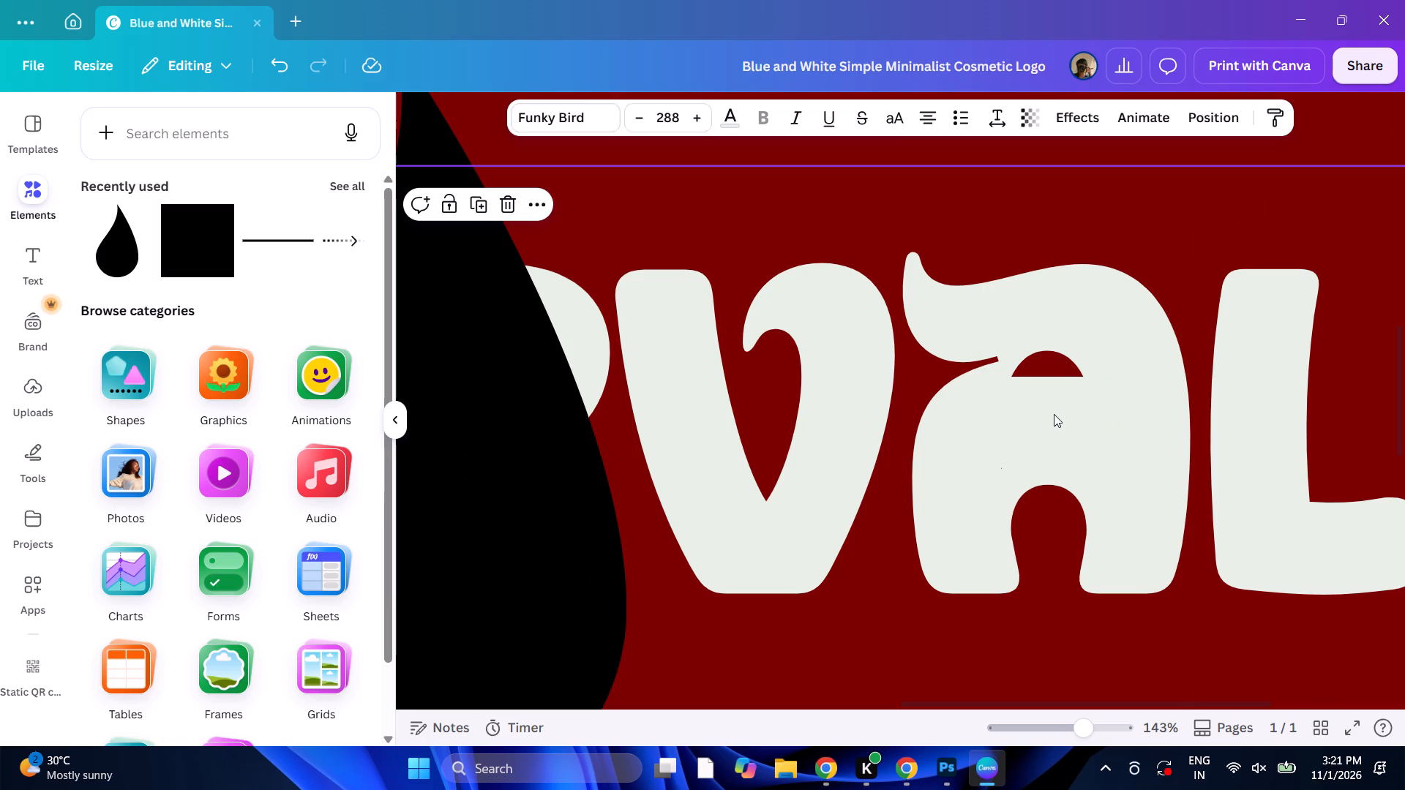
ctrl+click(1054, 414)
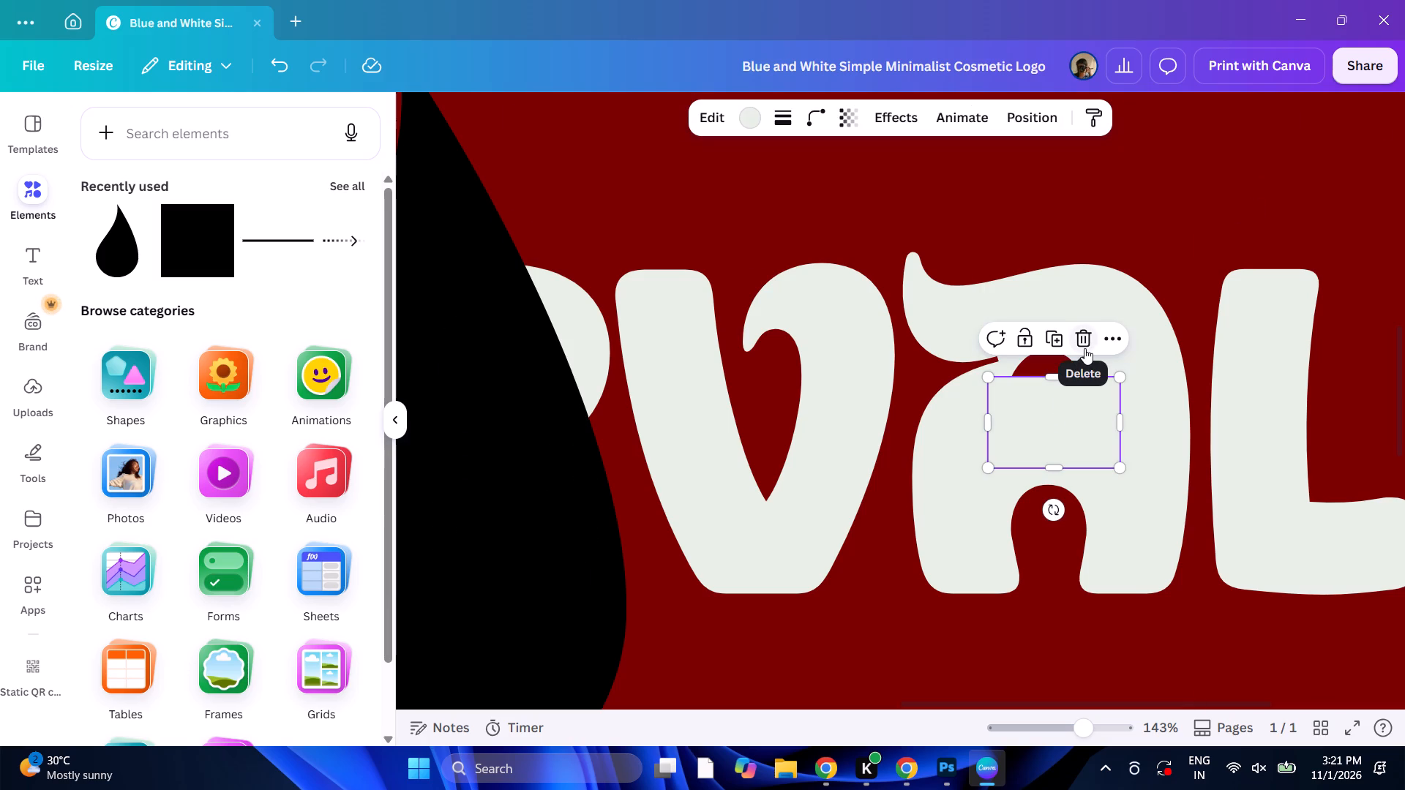
click(1084, 348)
Recolour the black teardrop with the design's off-white to match the wordmark.
ctrl+click(489, 467)
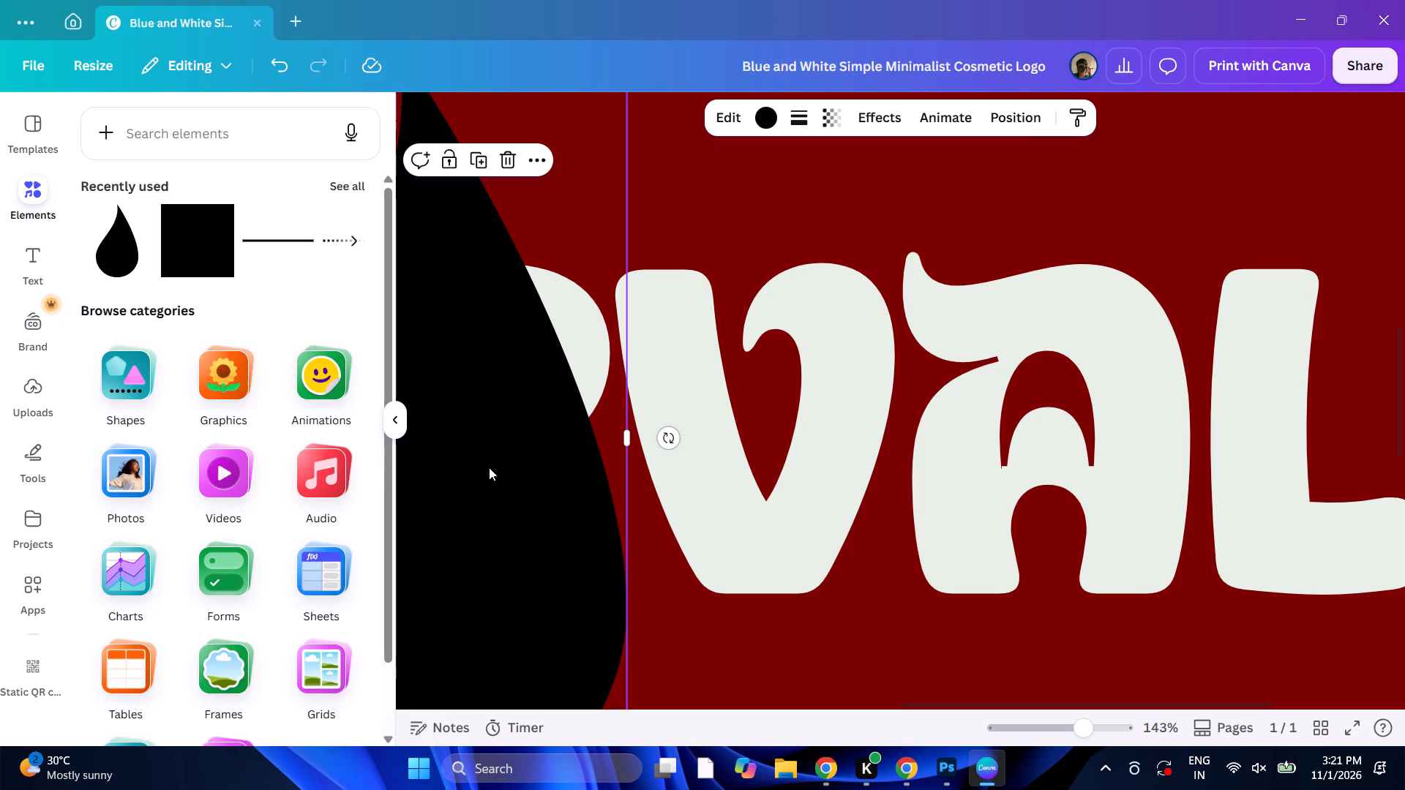
click(489, 467)
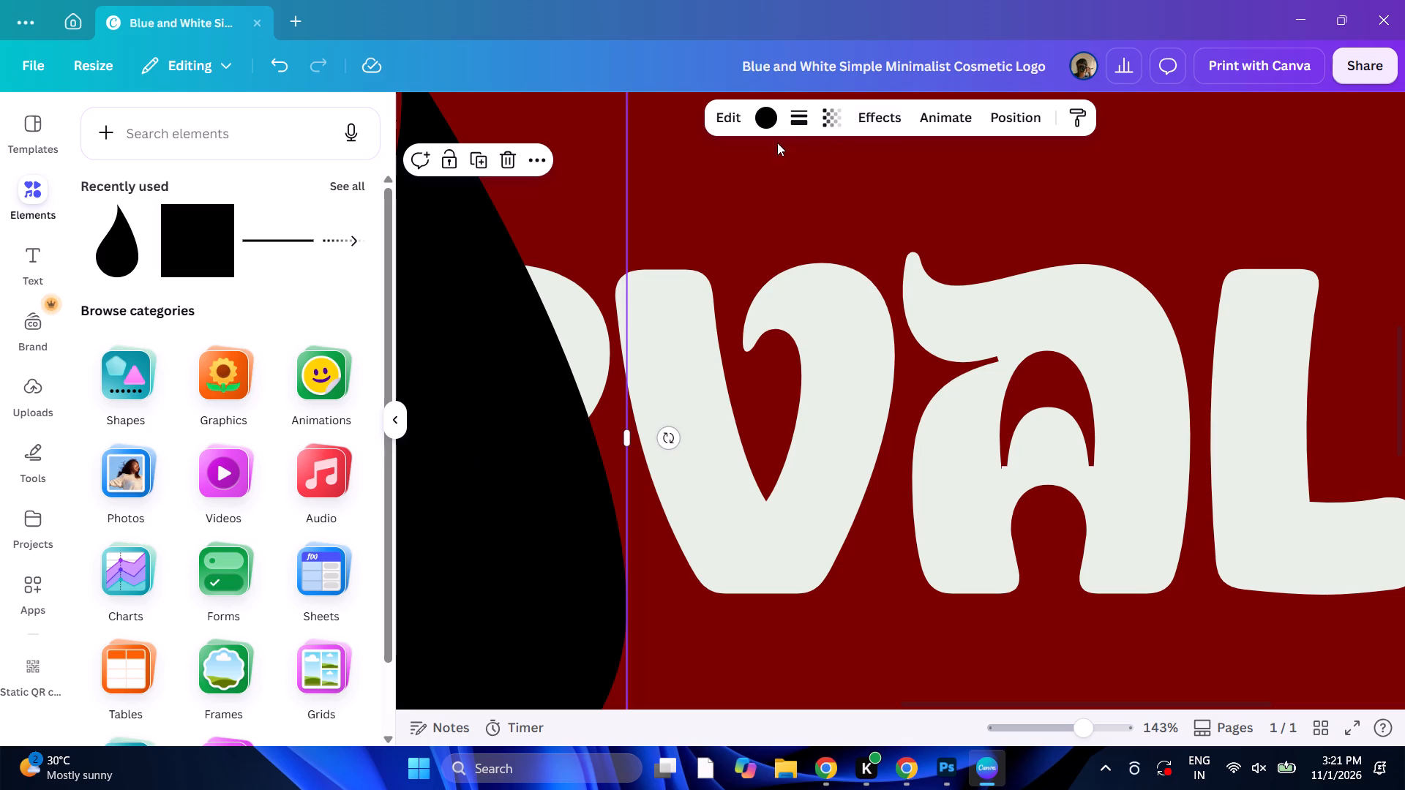
click(770, 130)
click(143, 324)
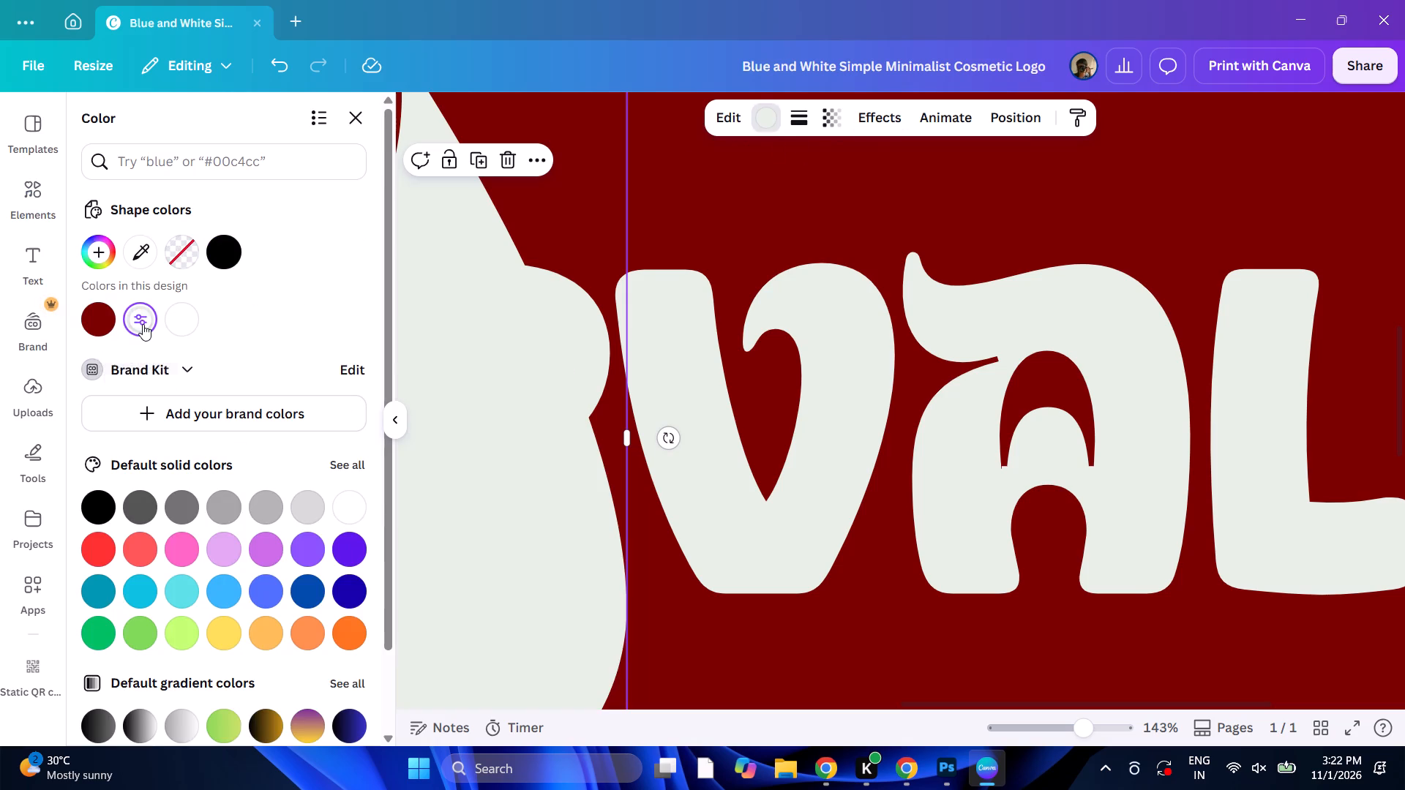
Move the off-white teardrop over the "A" of the wordmark, with its base near the bottom of the letters.
drag(576, 458, 934, 413)
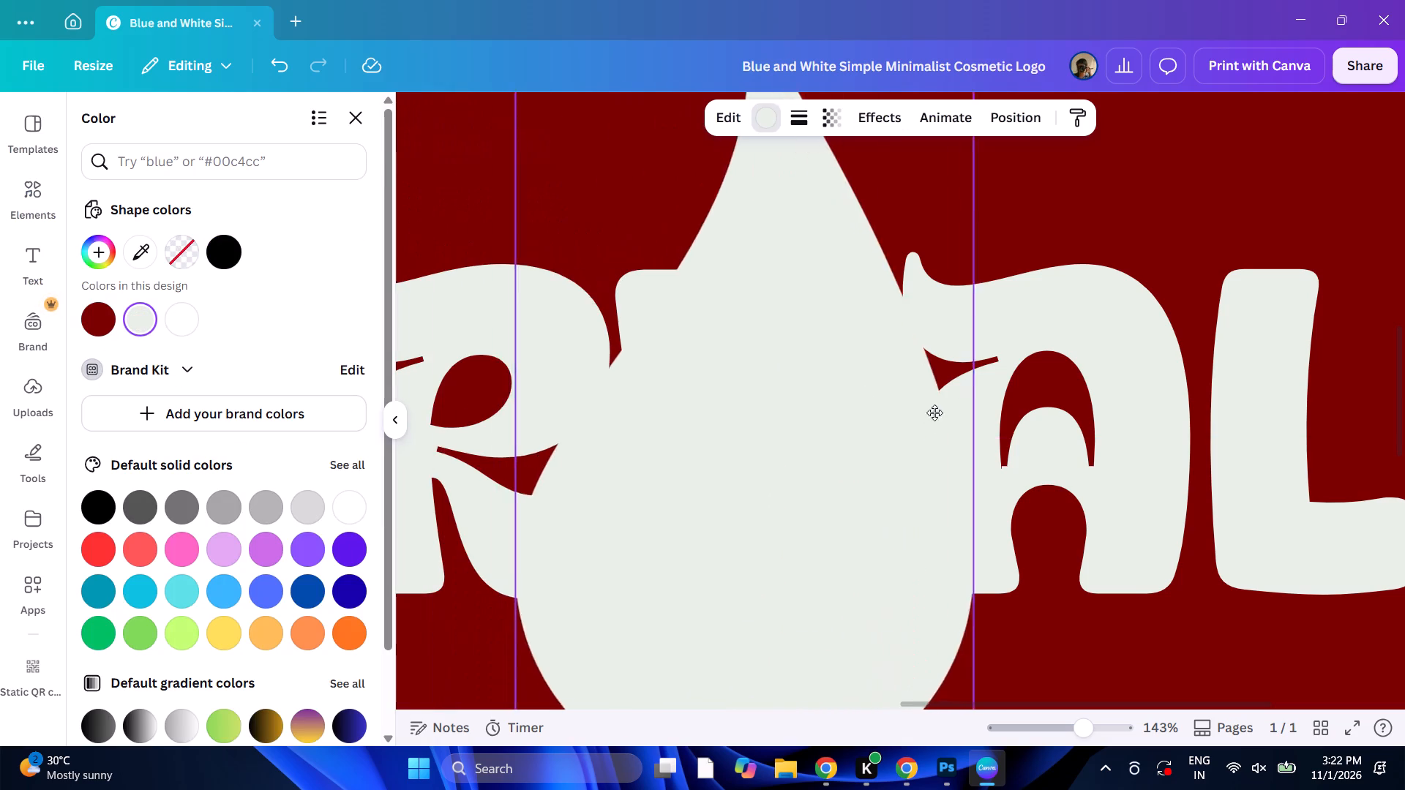
drag(934, 413, 1216, 227)
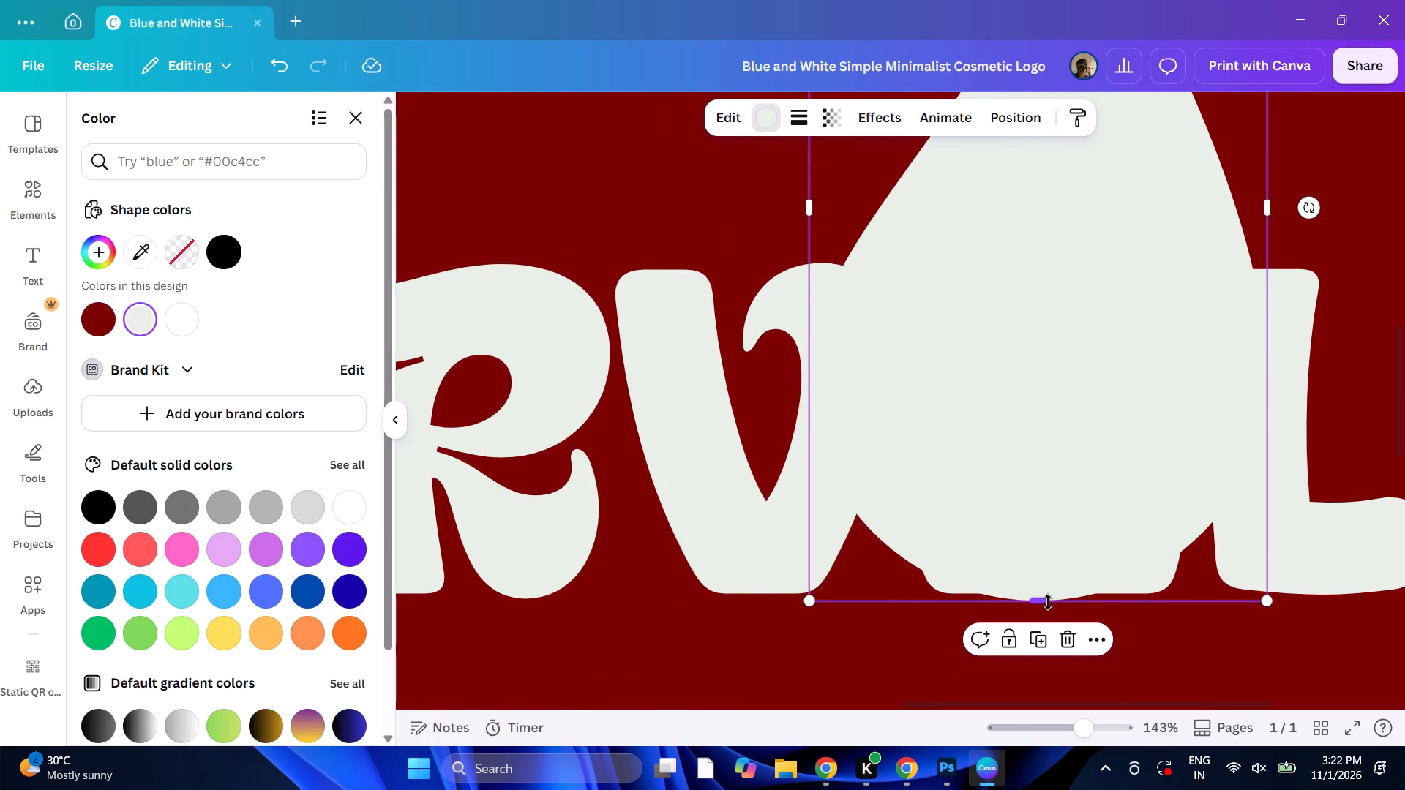
Shrink the off-white teardrop to slightly taller than the letters and place it over the left part of the "A".
drag(1047, 602, 1054, 288)
drag(1040, 285, 1053, 664)
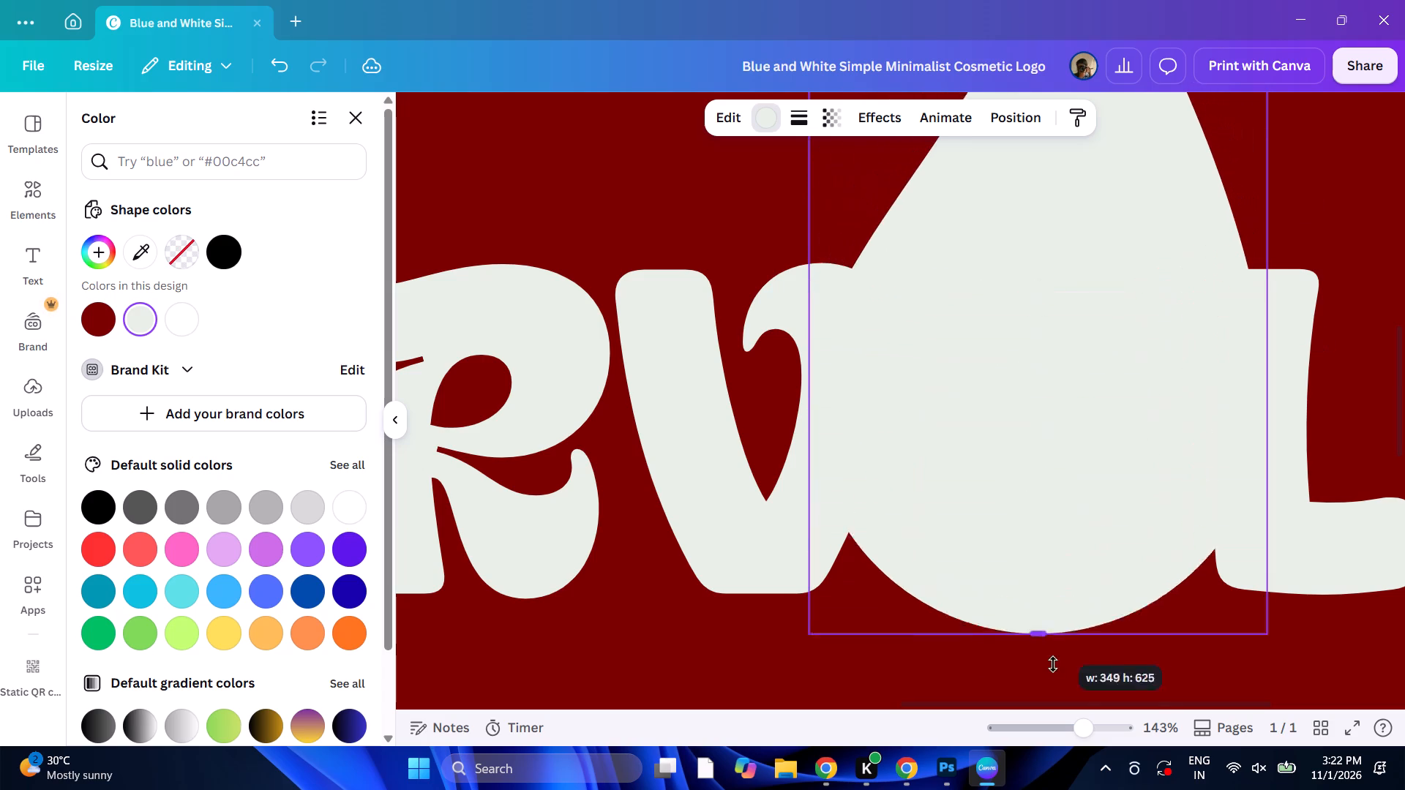
drag(1053, 664, 1048, 672)
drag(1265, 669, 1041, 390)
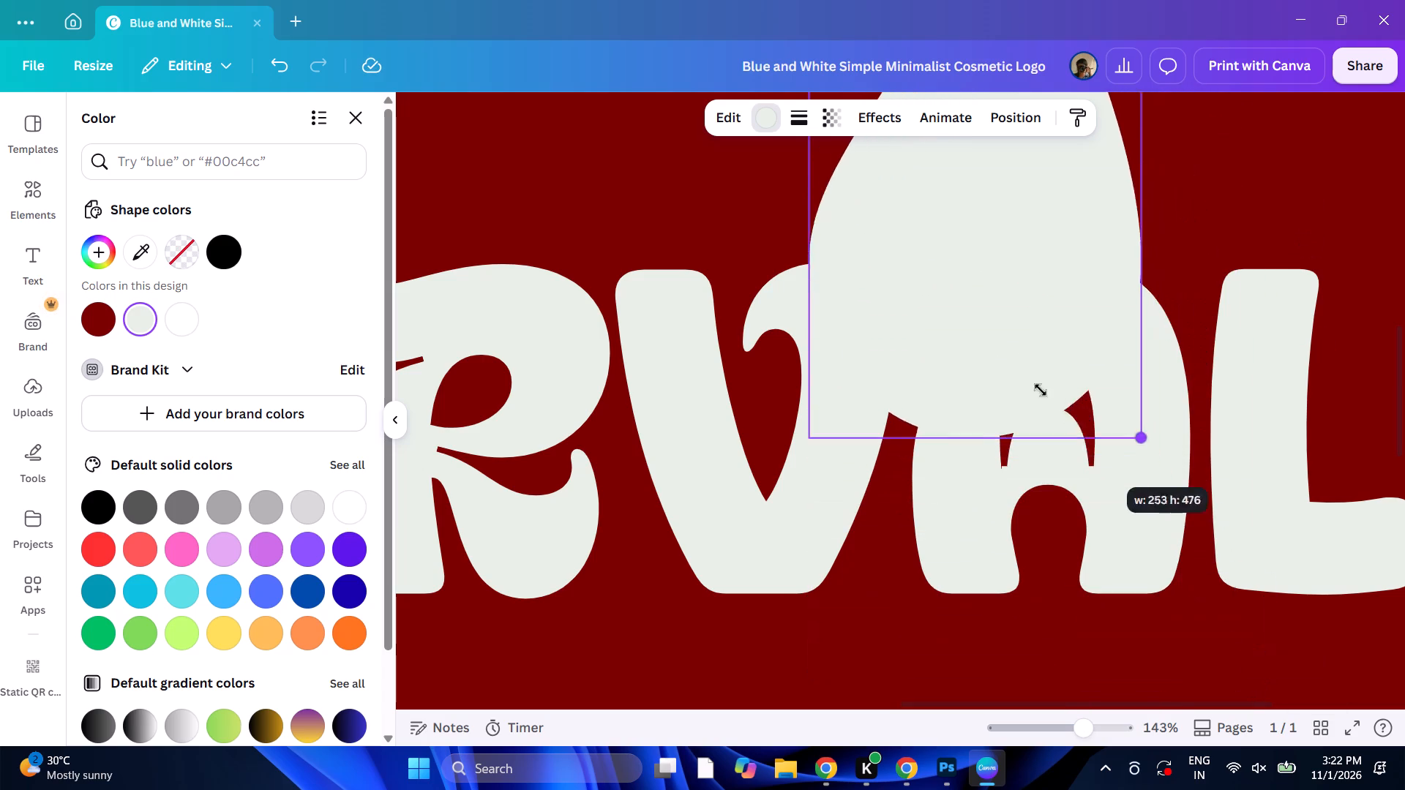
drag(1041, 390, 887, 266)
drag(958, 165, 1031, 568)
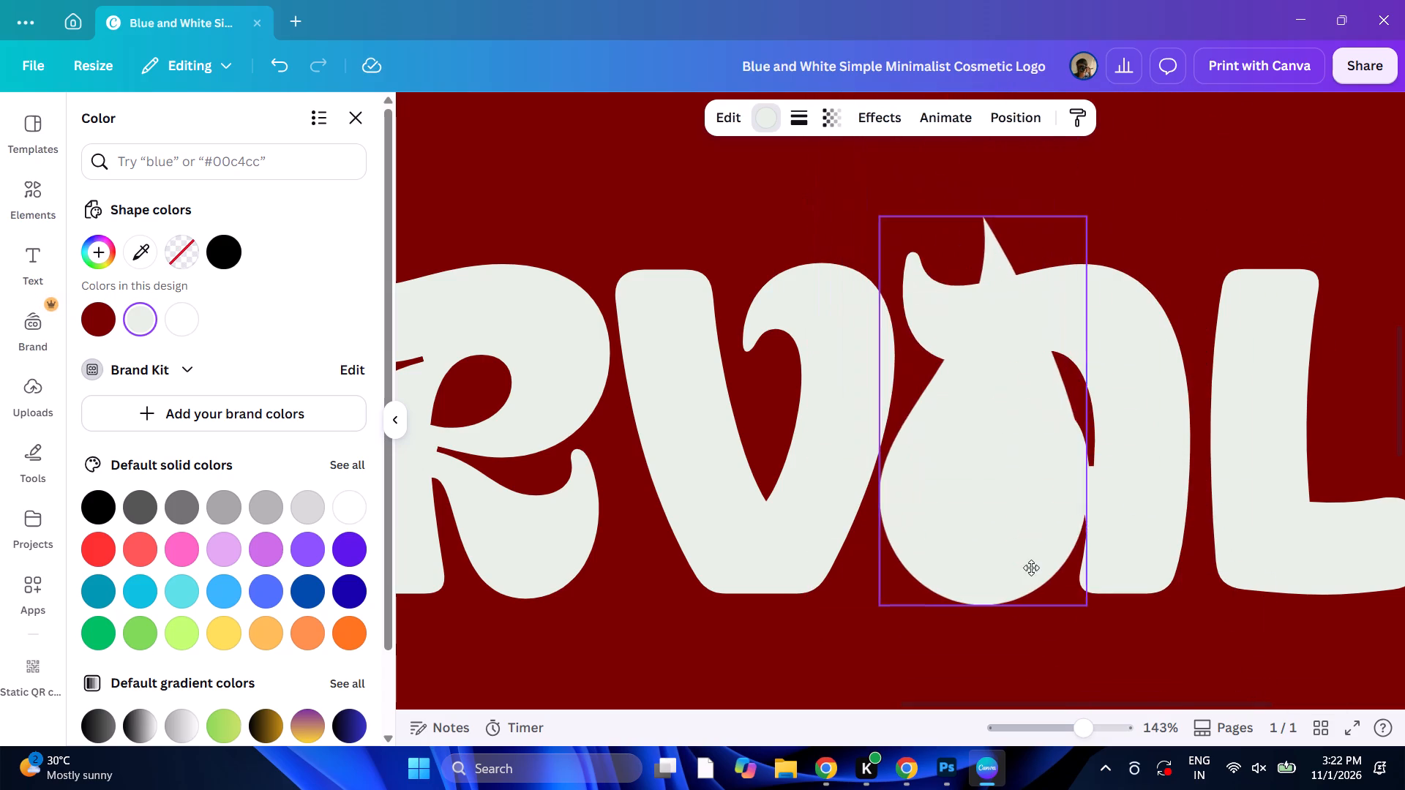
drag(1031, 568, 1031, 566)
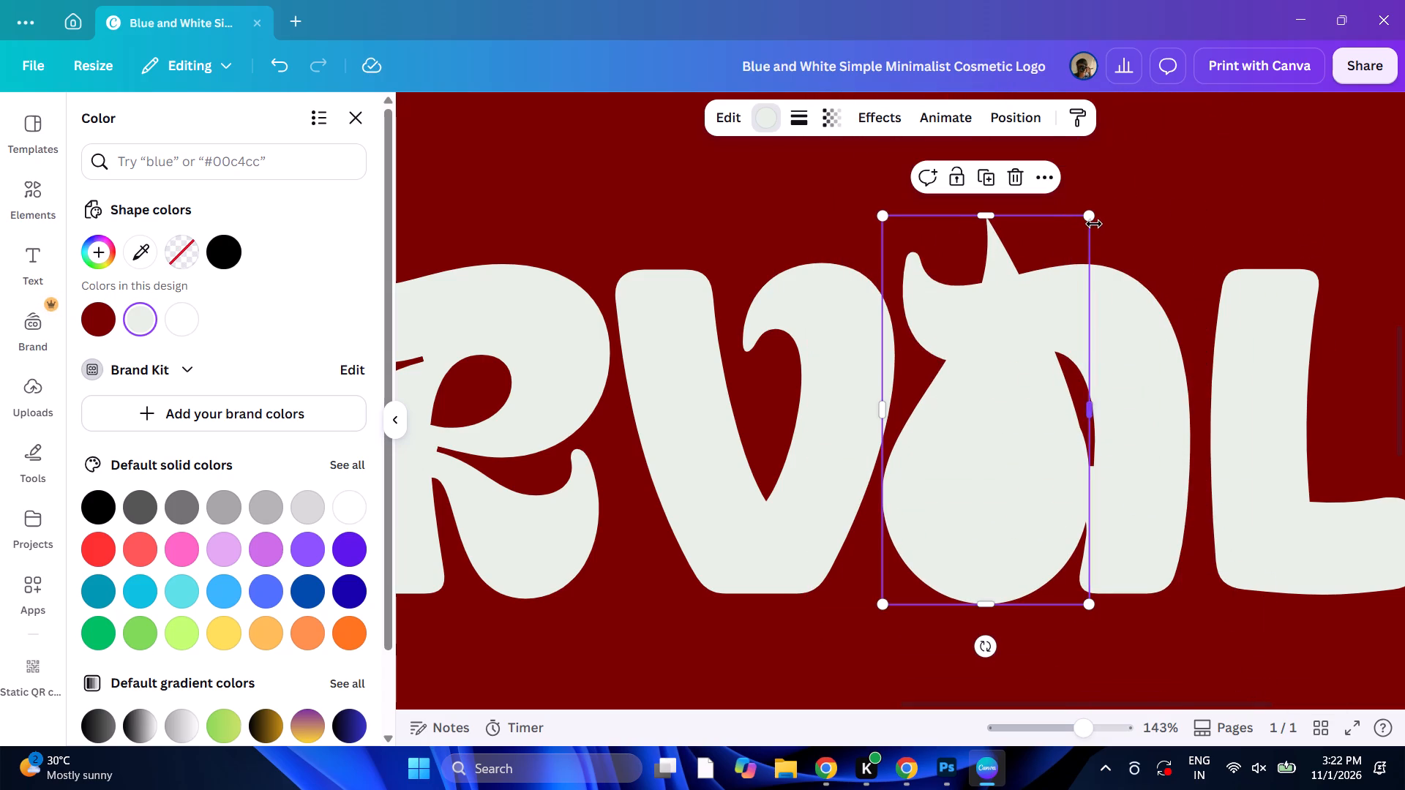
Rotate the teardrop almost upside down and shift it over the right part of the "A", its tip below the letter.
drag(988, 645, 821, 533)
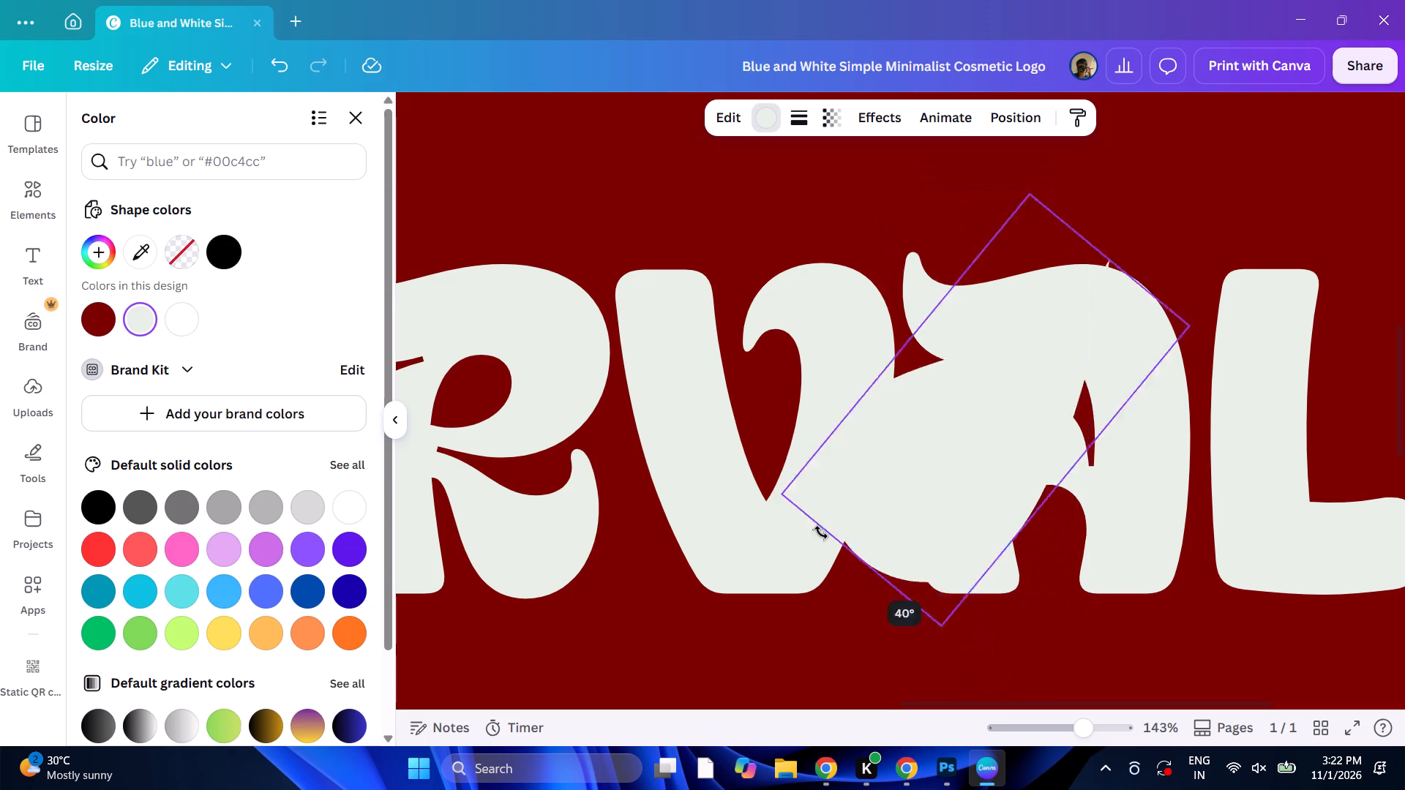
drag(821, 533, 1019, 212)
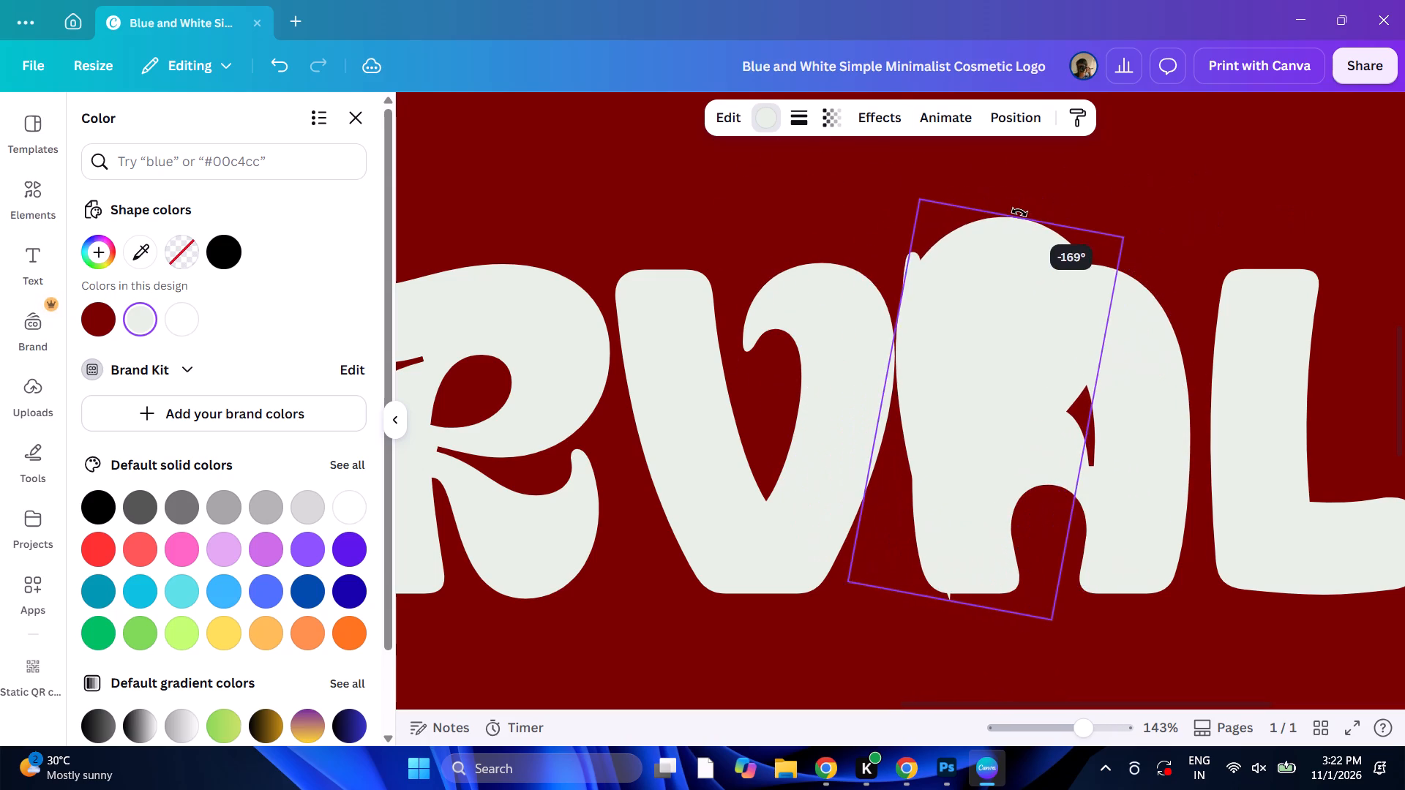
drag(1019, 212, 1001, 227)
drag(997, 533, 1008, 535)
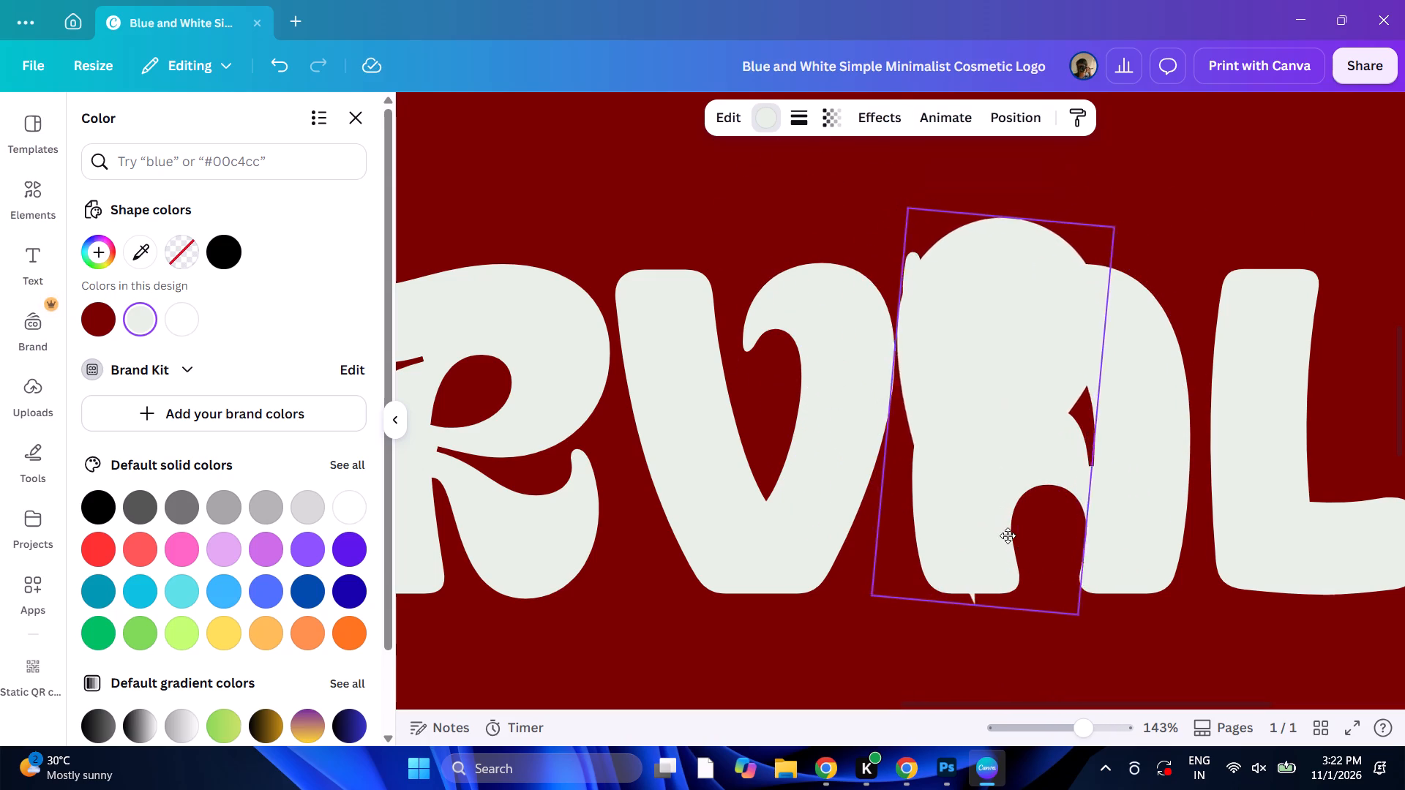
drag(1008, 535, 1095, 647)
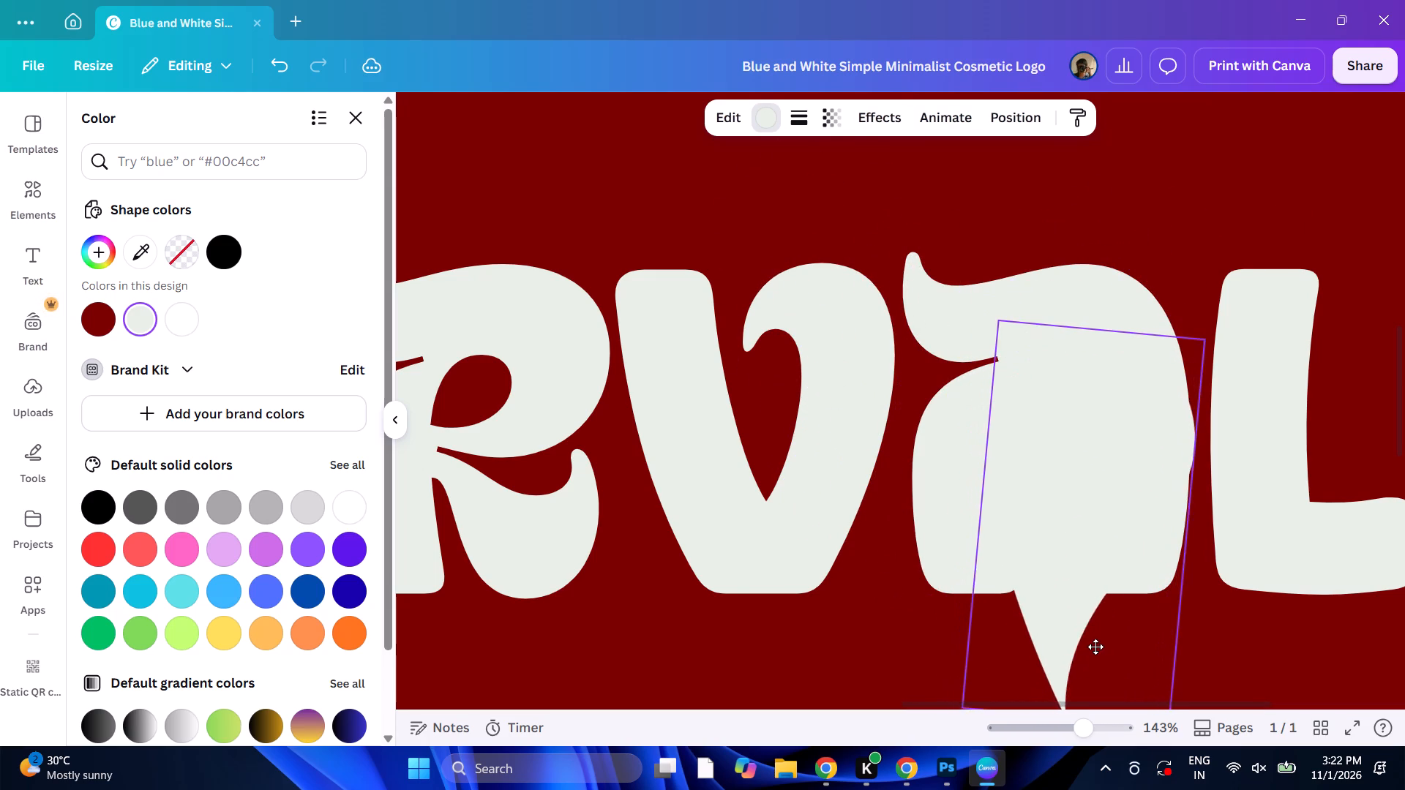
drag(1095, 647, 1090, 647)
Shrink the inverted teardrop proportionally to about 63 wide so it fits over the red opening inside the "A".
scroll(1123, 593, down, 5)
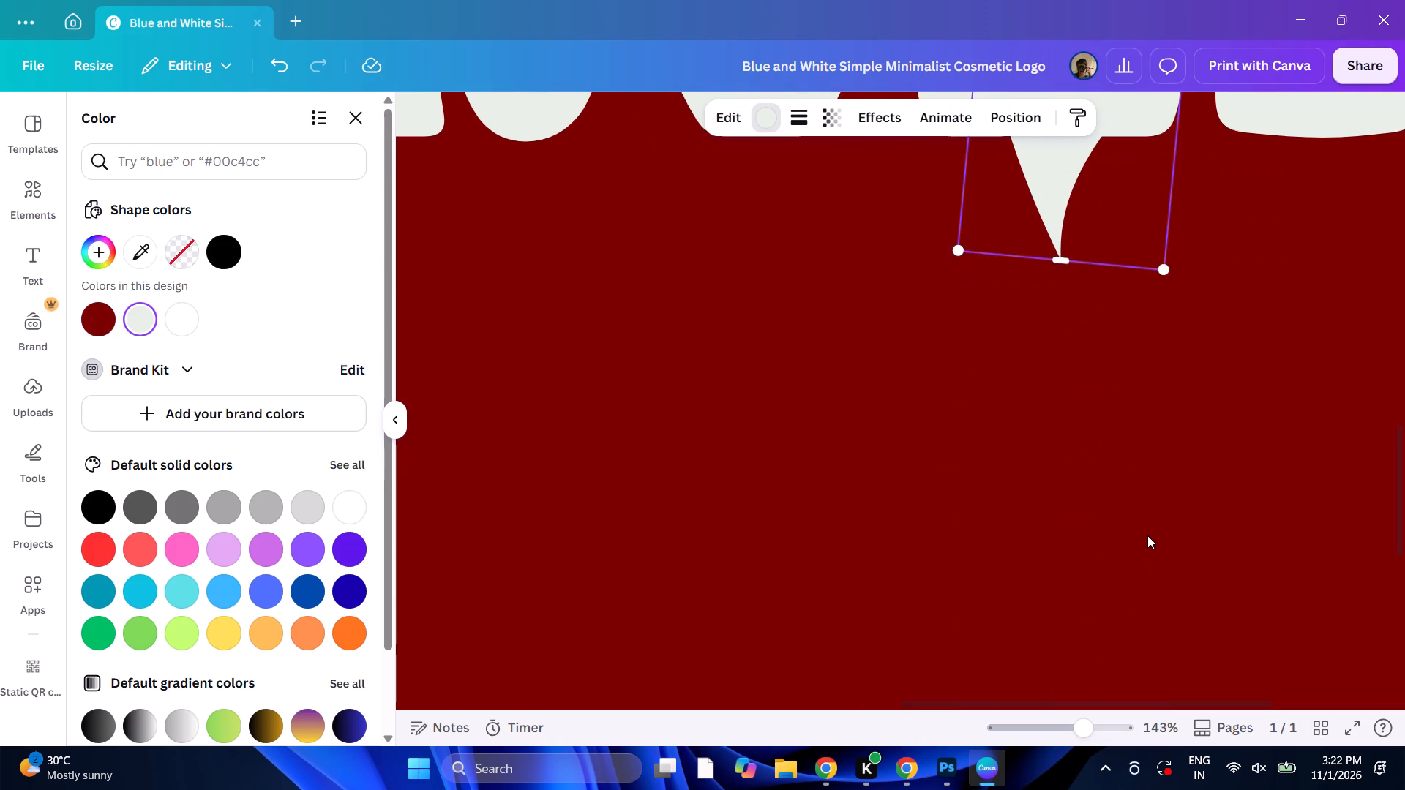
scroll(1147, 535, up, 4)
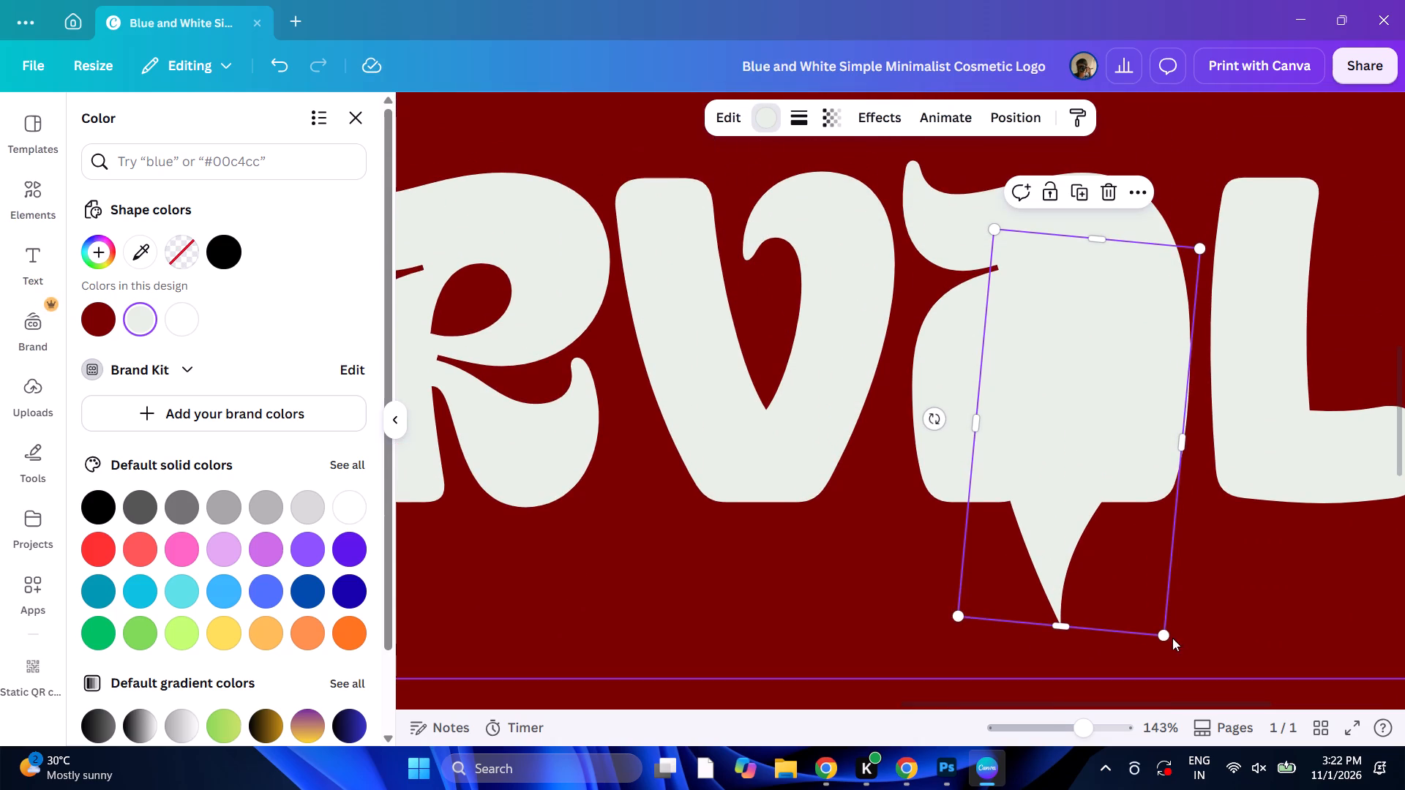
drag(1164, 635, 1115, 396)
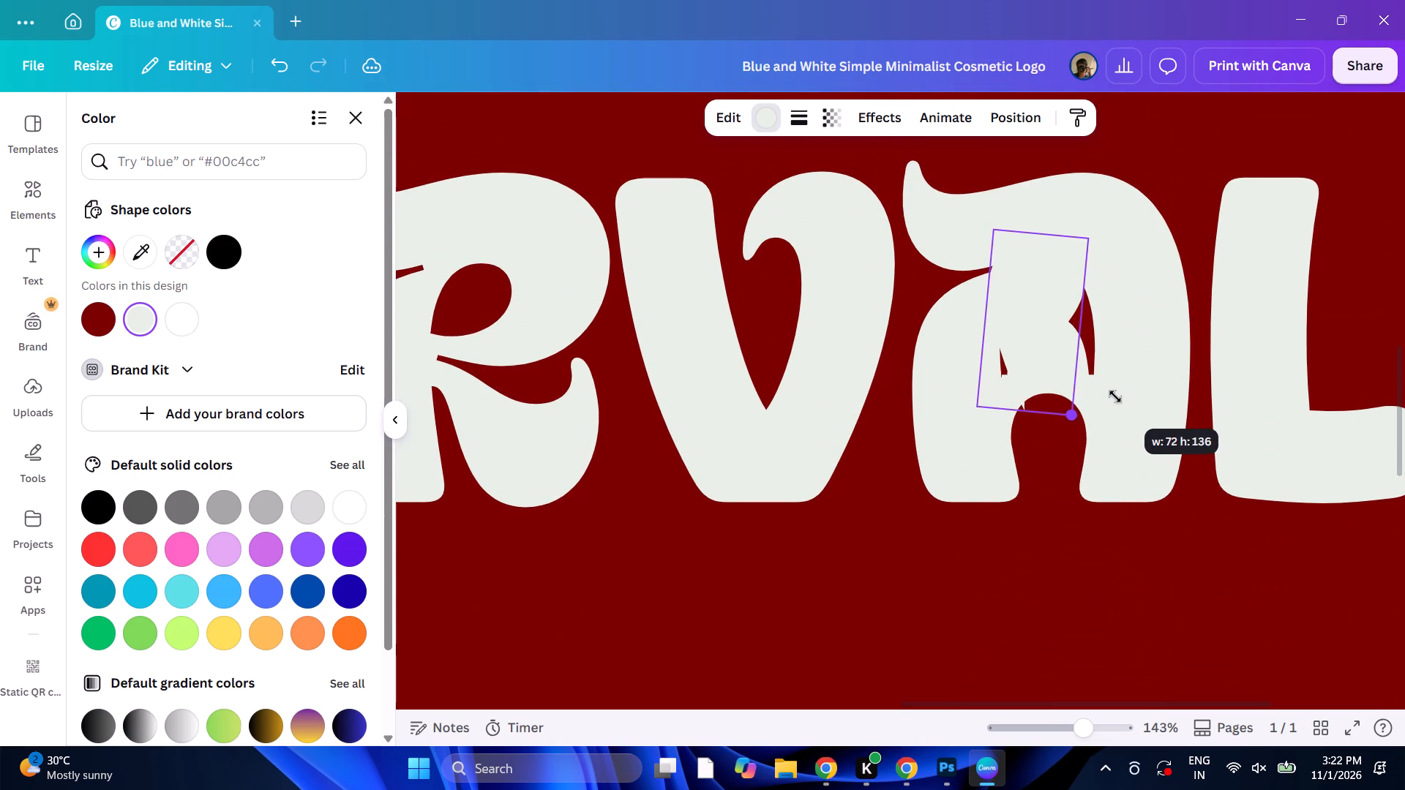
drag(1115, 396, 1087, 379)
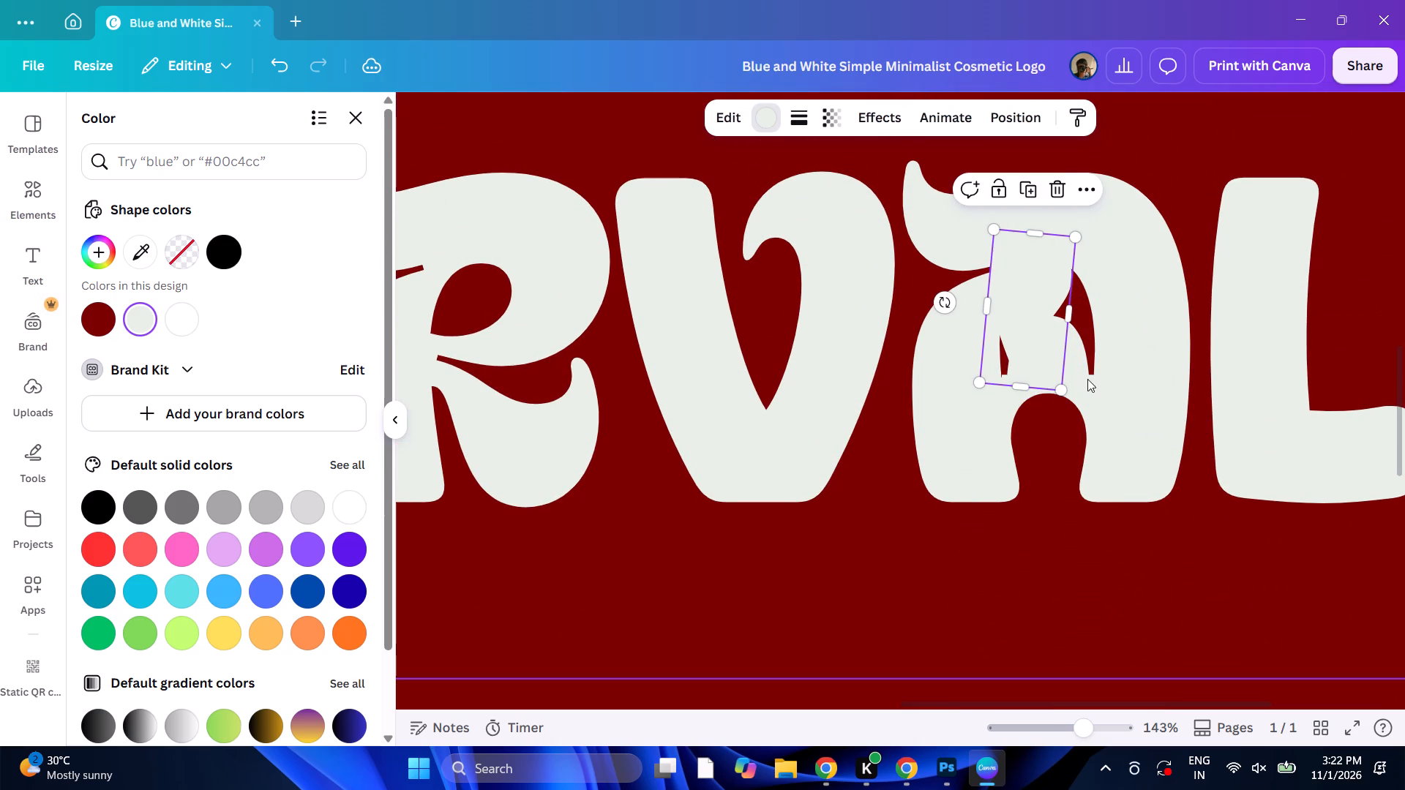
Rotate the small teardrop to about 153° and position it to cover the right half of the opening inside the "A".
alt+scroll(1097, 368, up, 2)
scroll(1096, 370, down, 2)
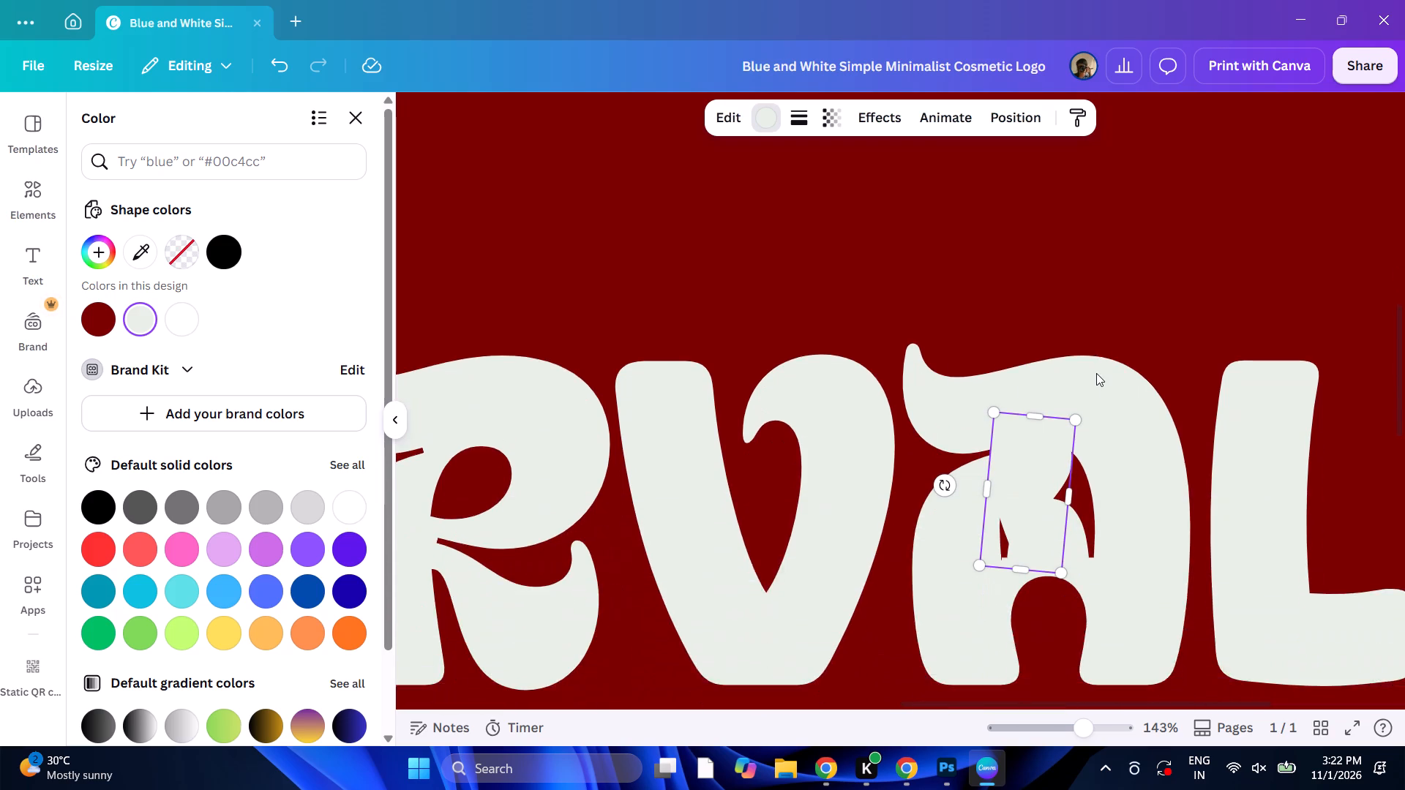
scroll(1096, 373, down, 1)
ctrl+scroll(1112, 393, up, 6)
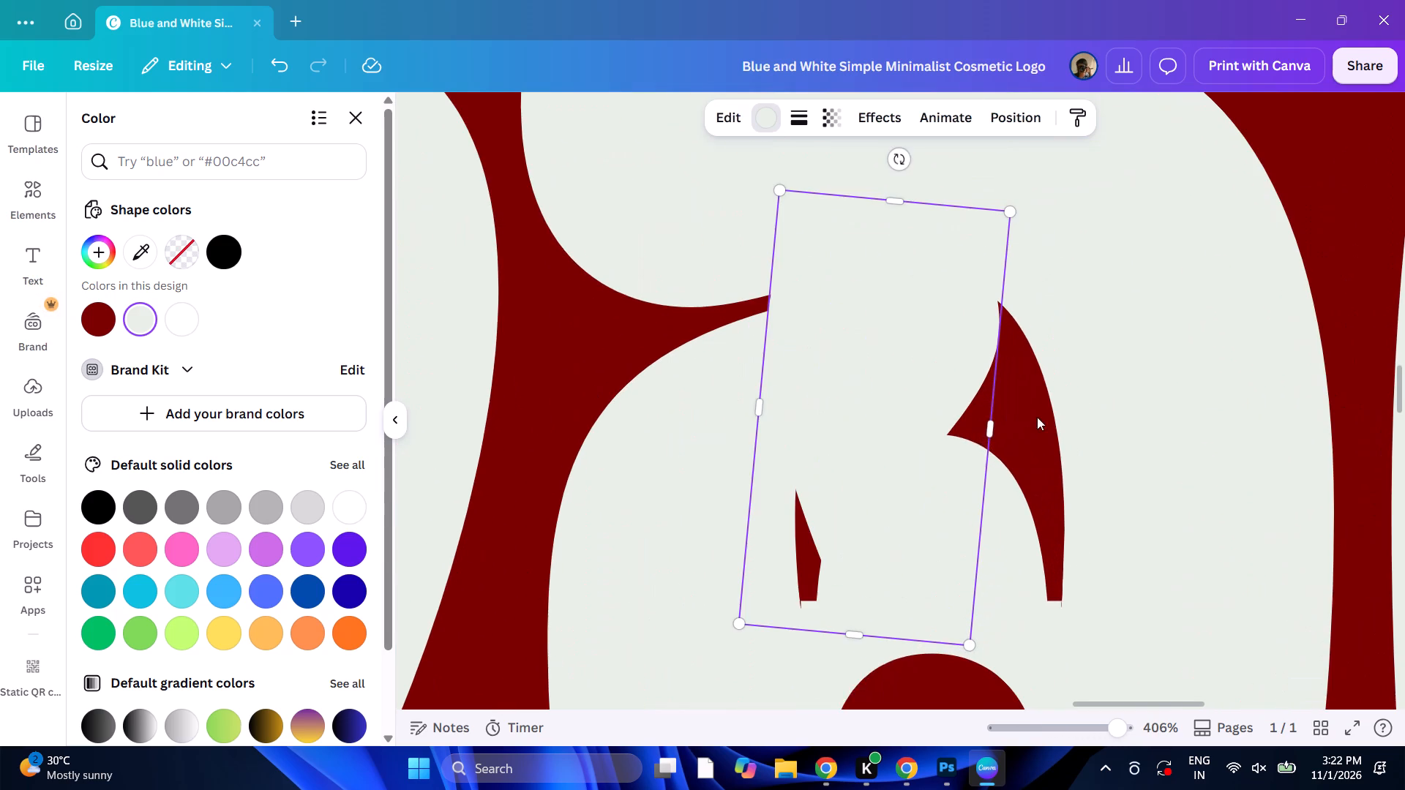
drag(899, 487, 1044, 516)
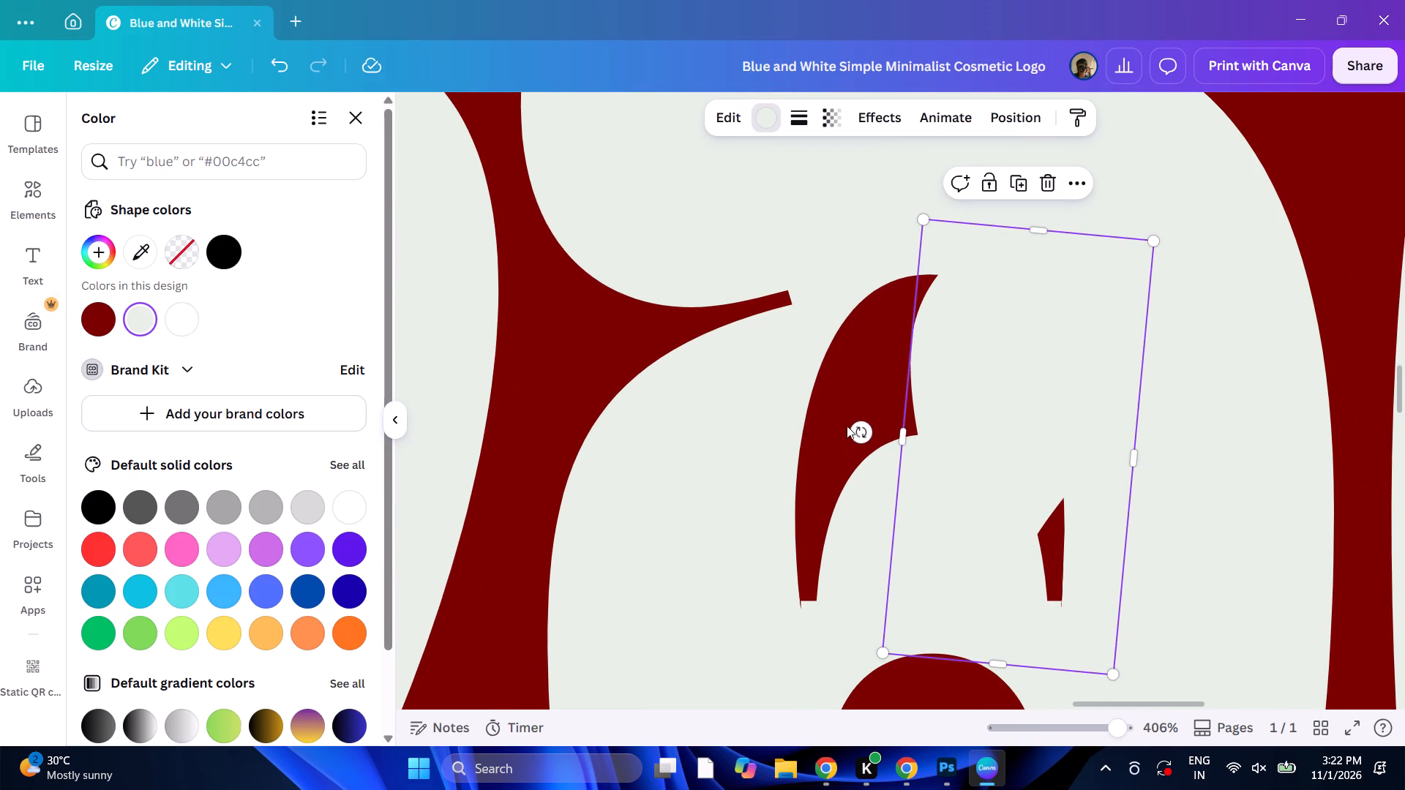
drag(862, 429, 899, 494)
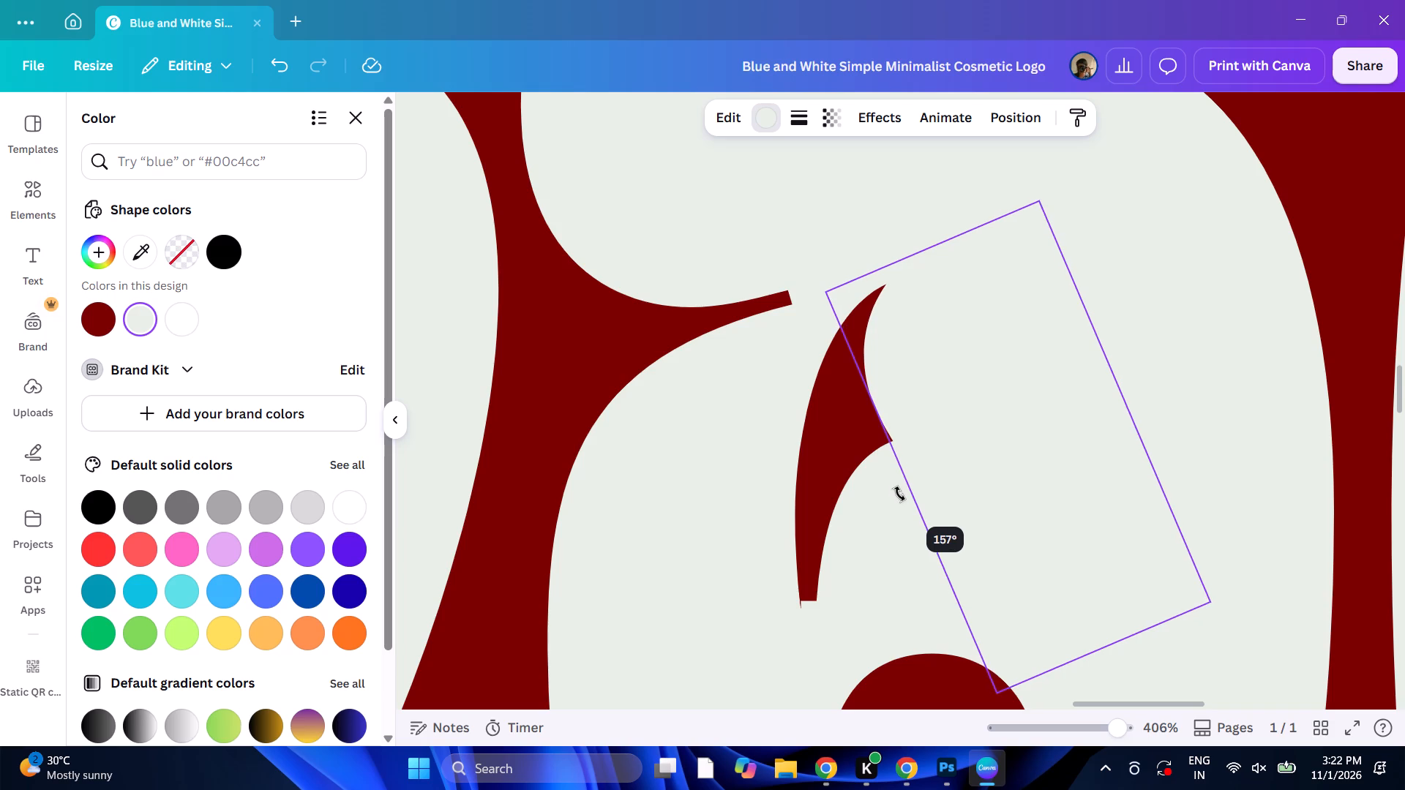
drag(899, 494, 910, 499)
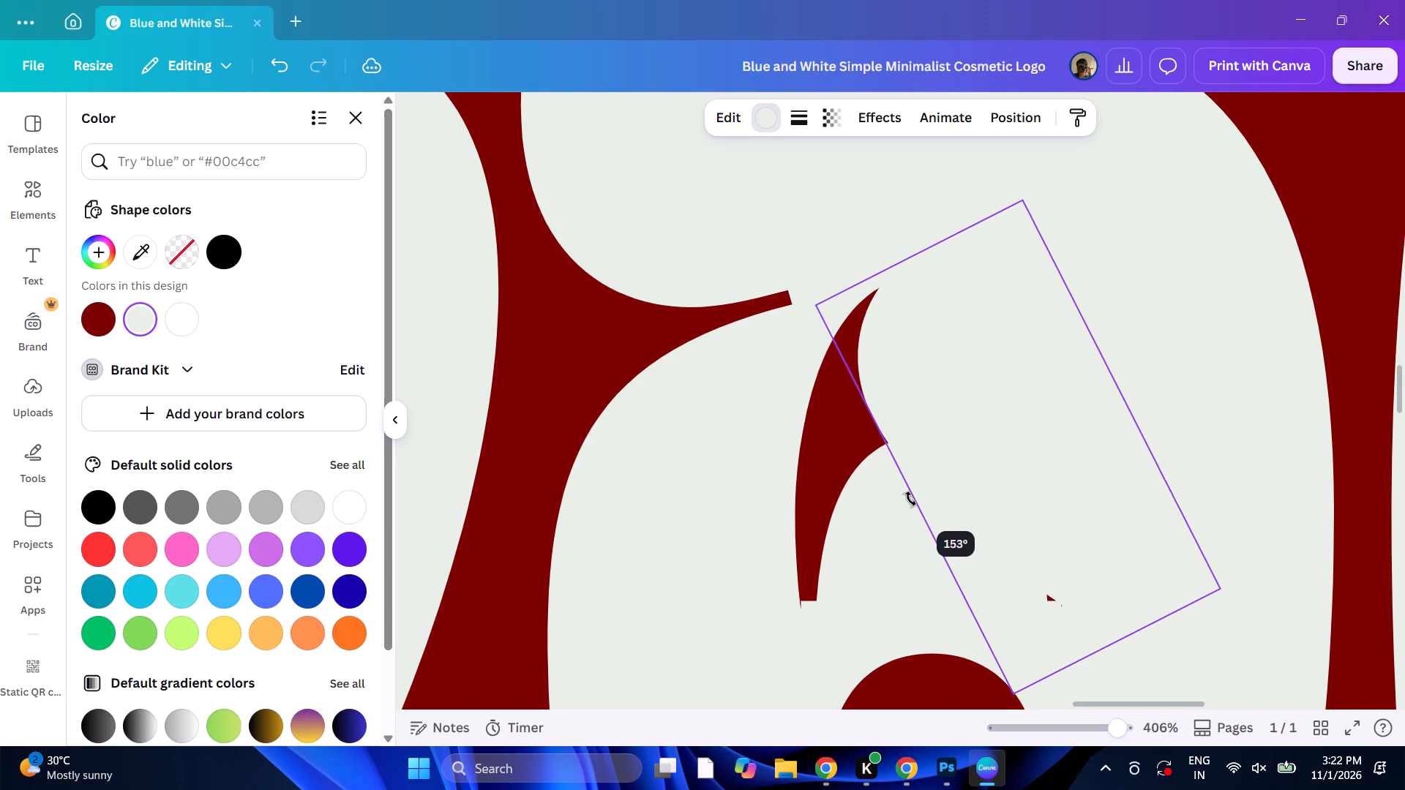
drag(910, 499, 907, 499)
drag(1016, 503, 1000, 500)
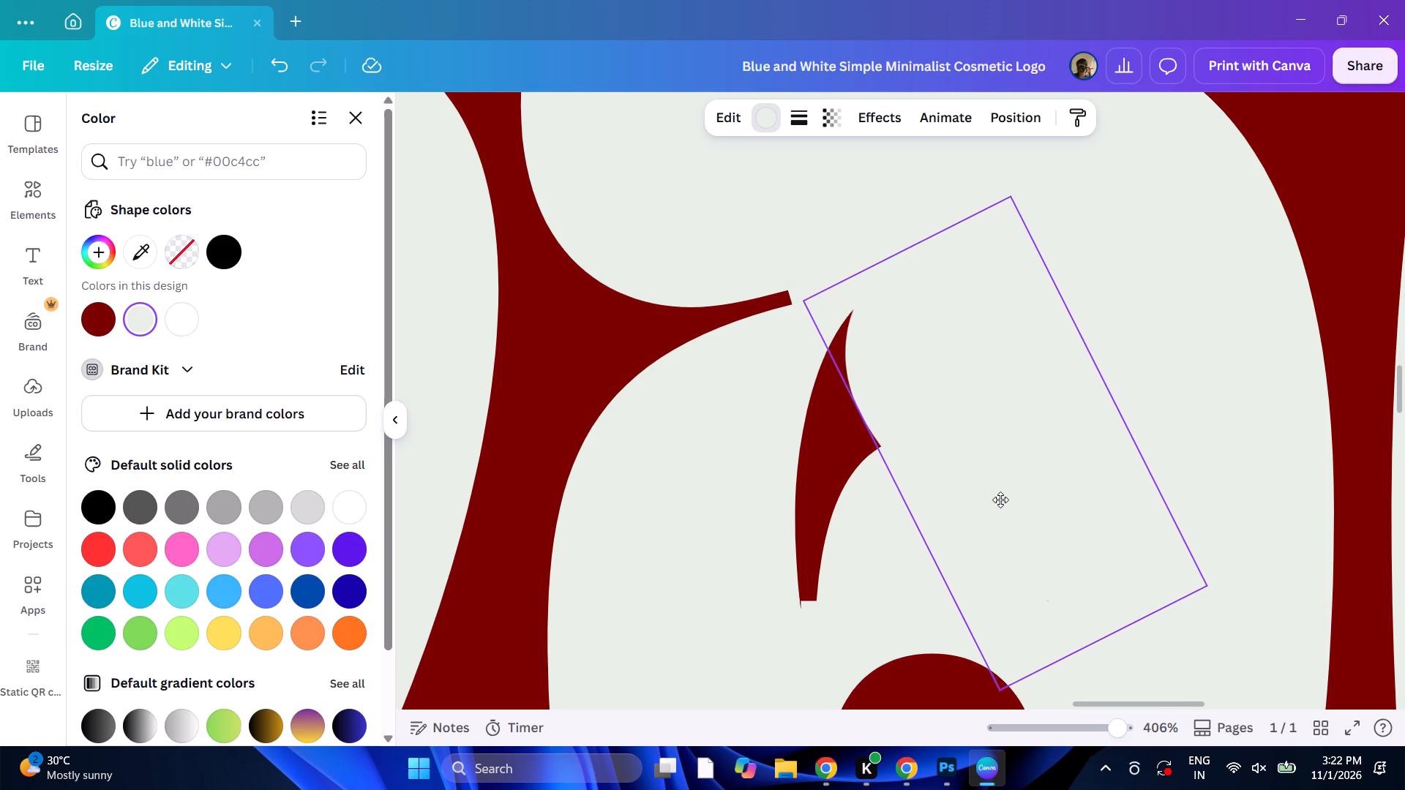
drag(1000, 500, 1003, 508)
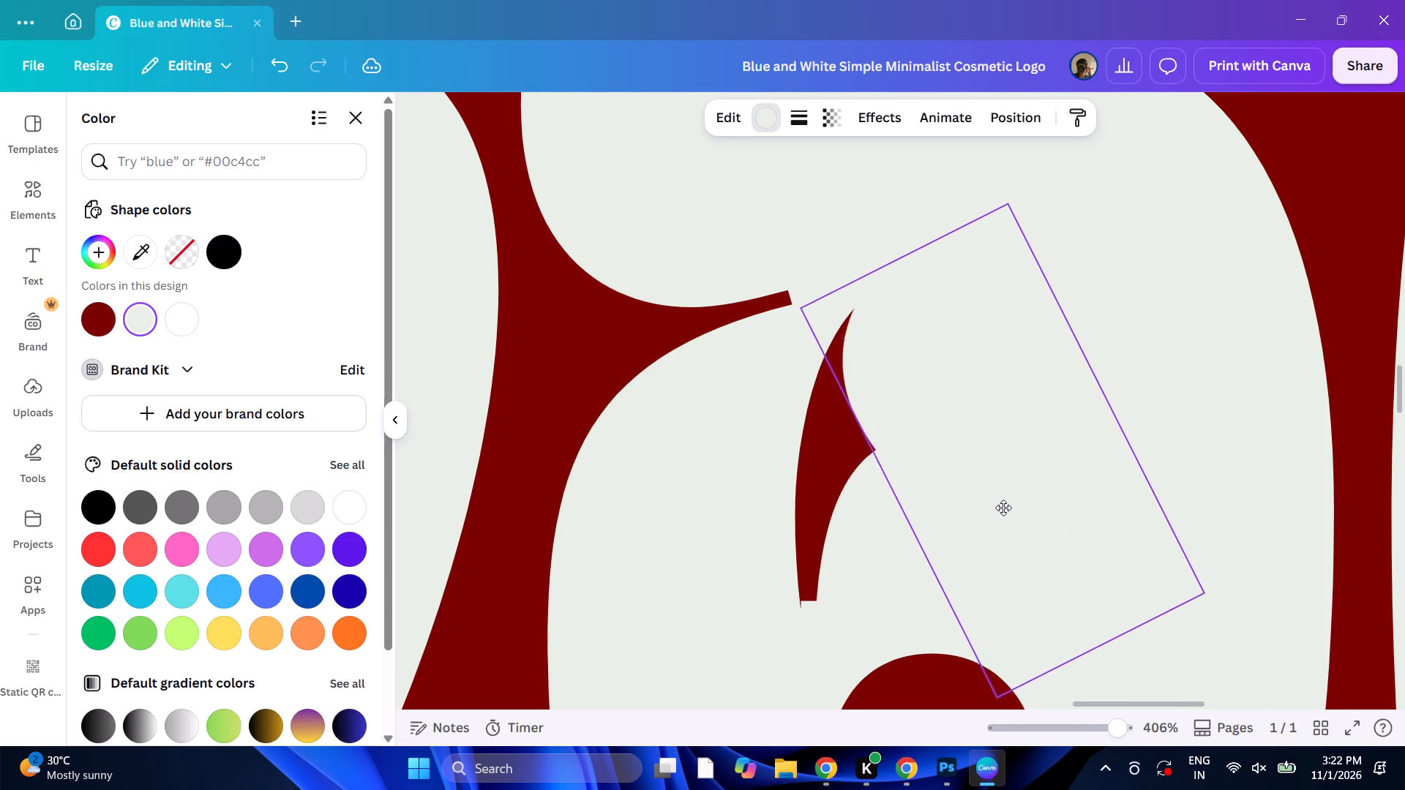
drag(1003, 508, 1005, 513)
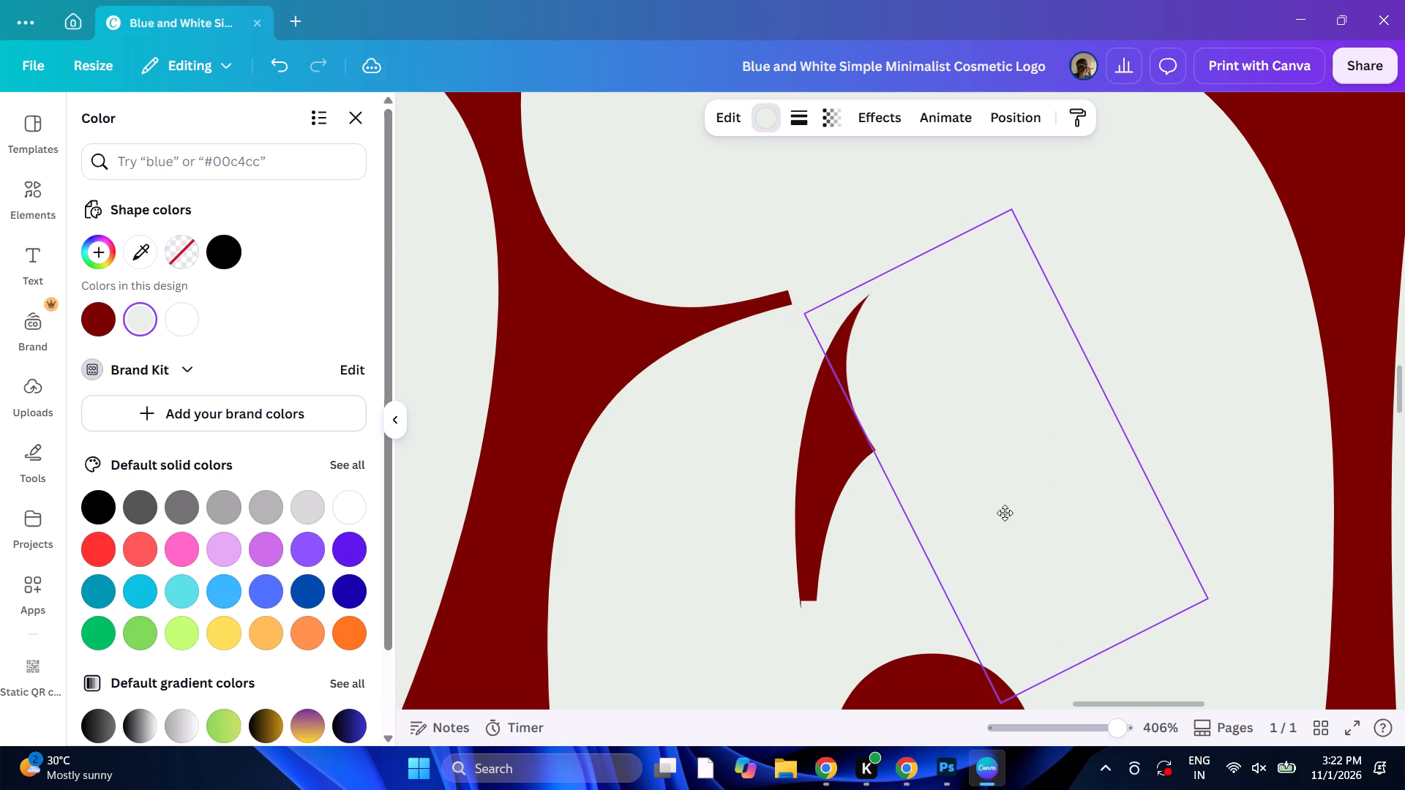
drag(1005, 513, 1007, 513)
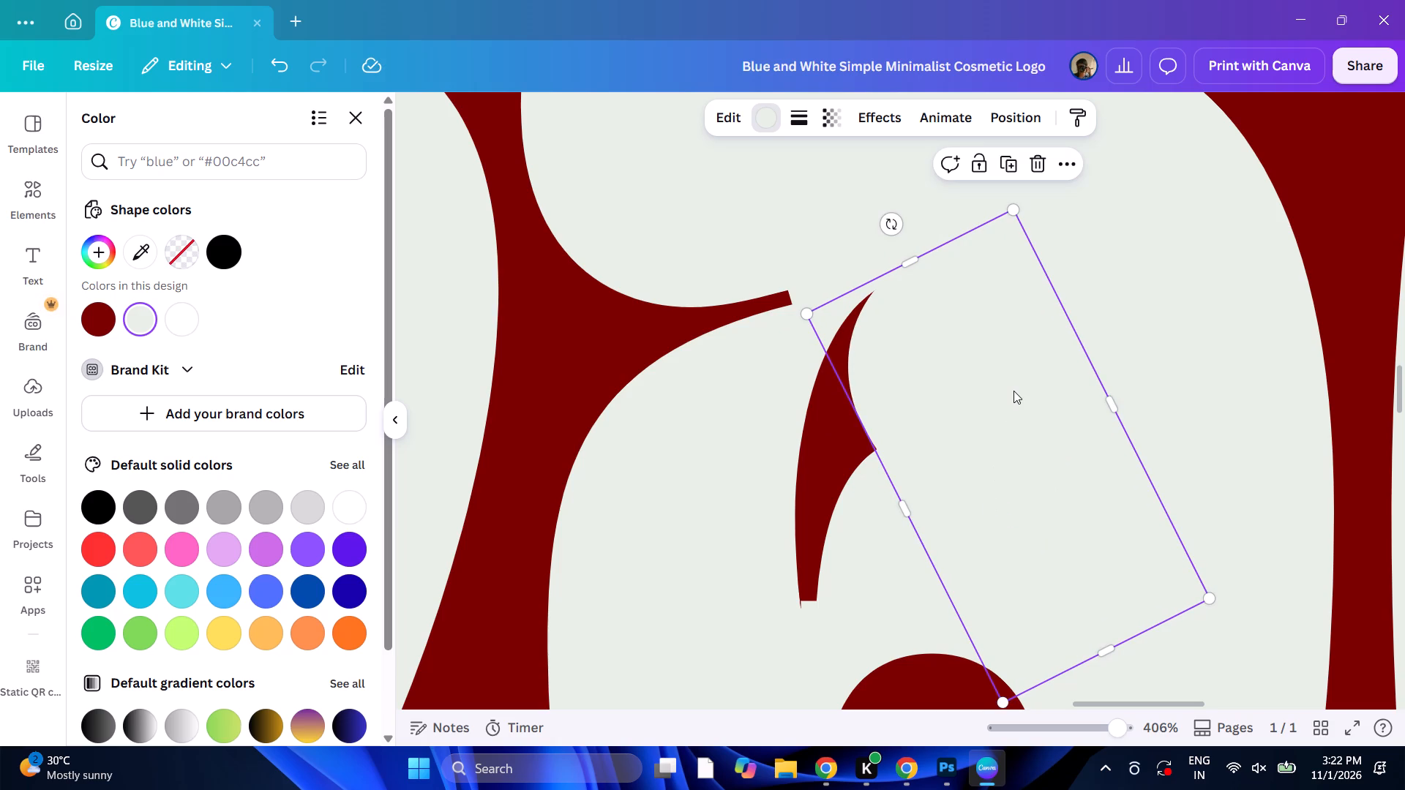
Duplicate the small teardrop and place the copy, tilted the opposite way, over the left half of the opening inside the "A".
alt+drag(1014, 388, 995, 385)
drag(999, 433, 939, 460)
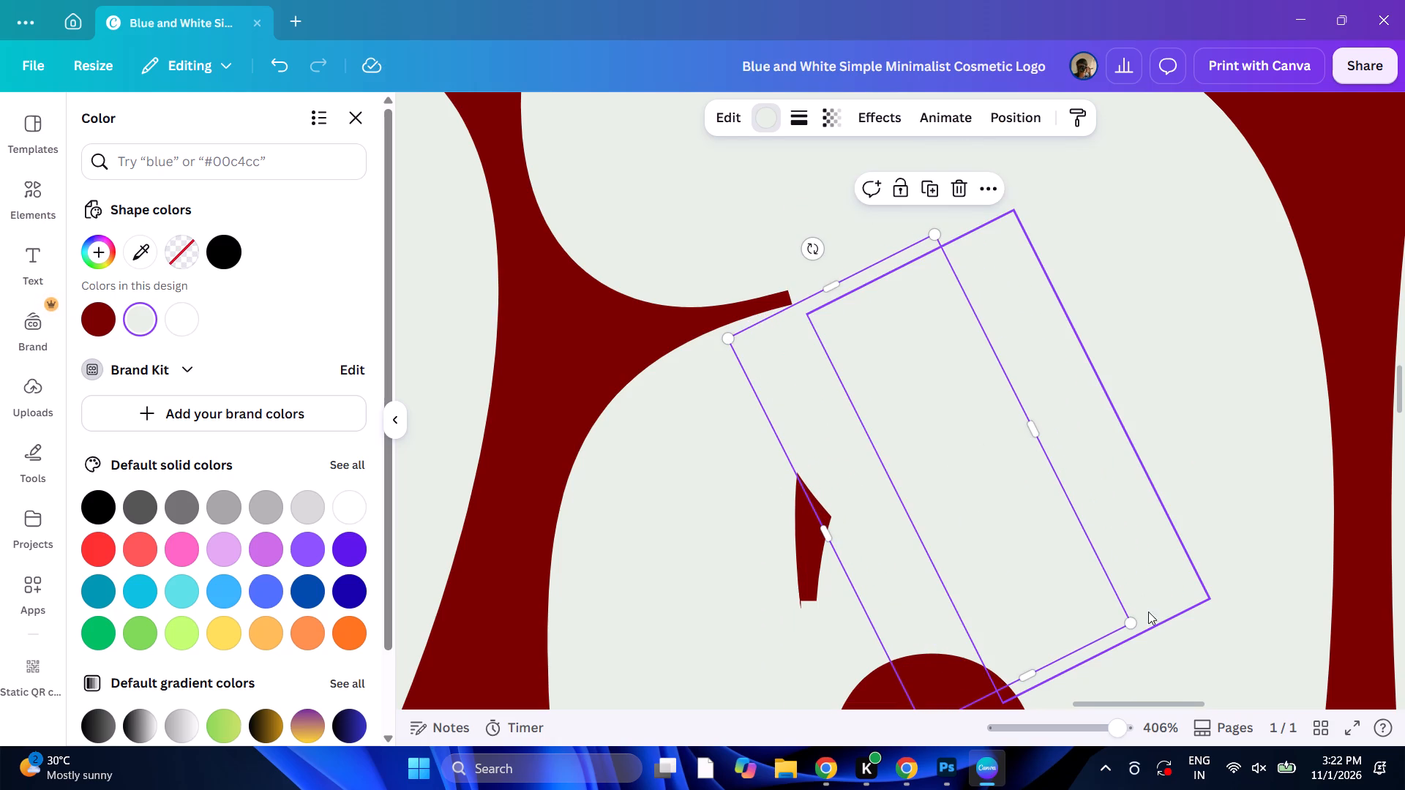
drag(808, 247, 828, 252)
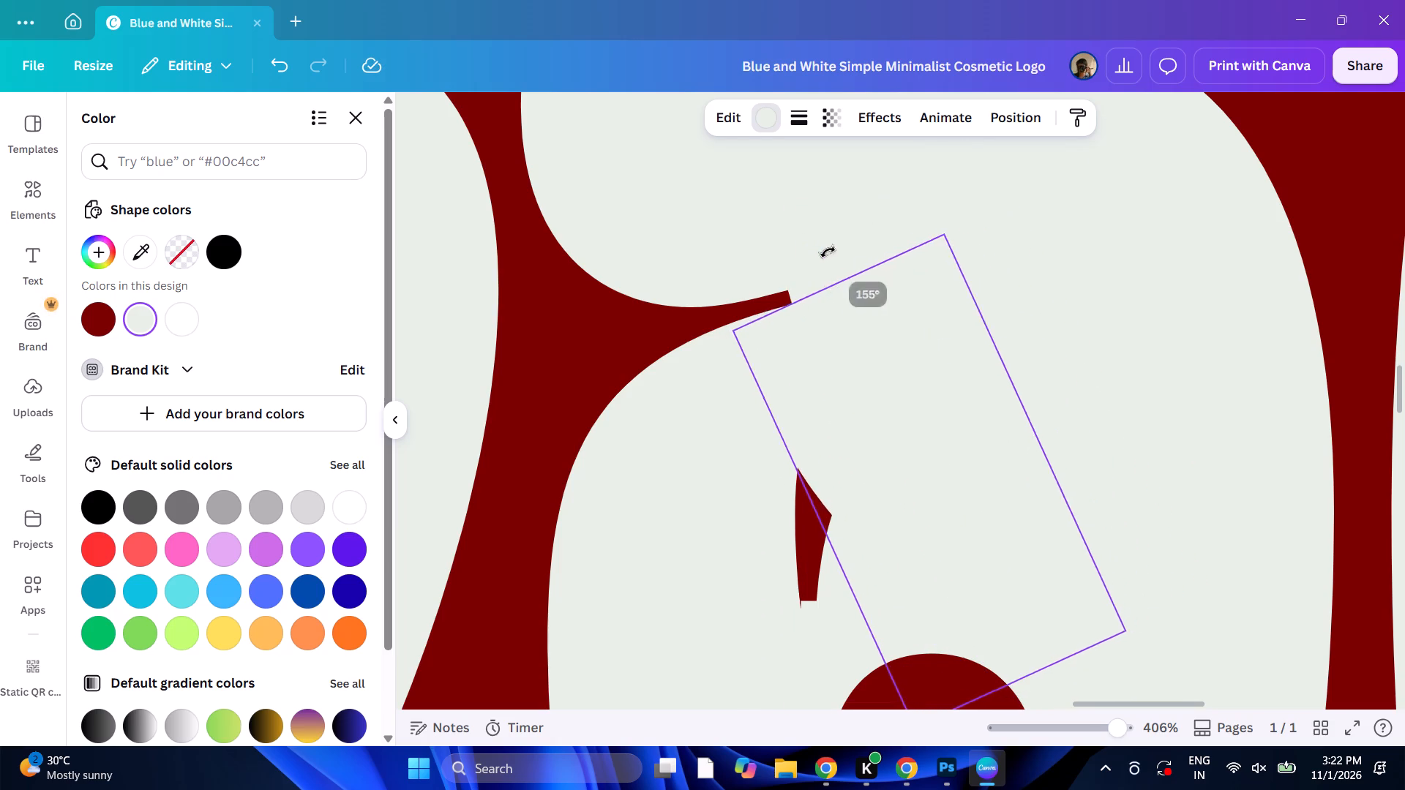
drag(828, 252, 1093, 334)
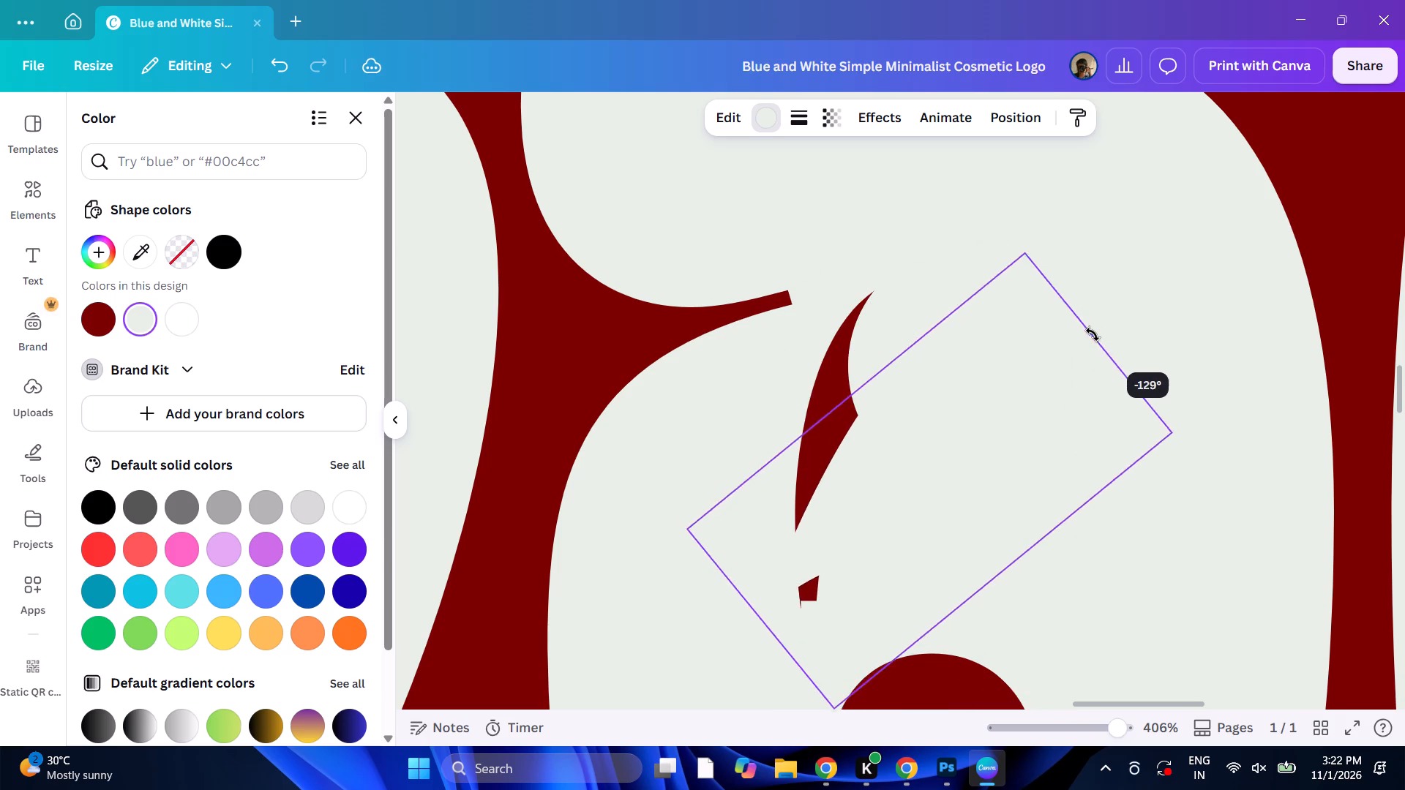
drag(1093, 334, 1066, 315)
drag(994, 450, 897, 461)
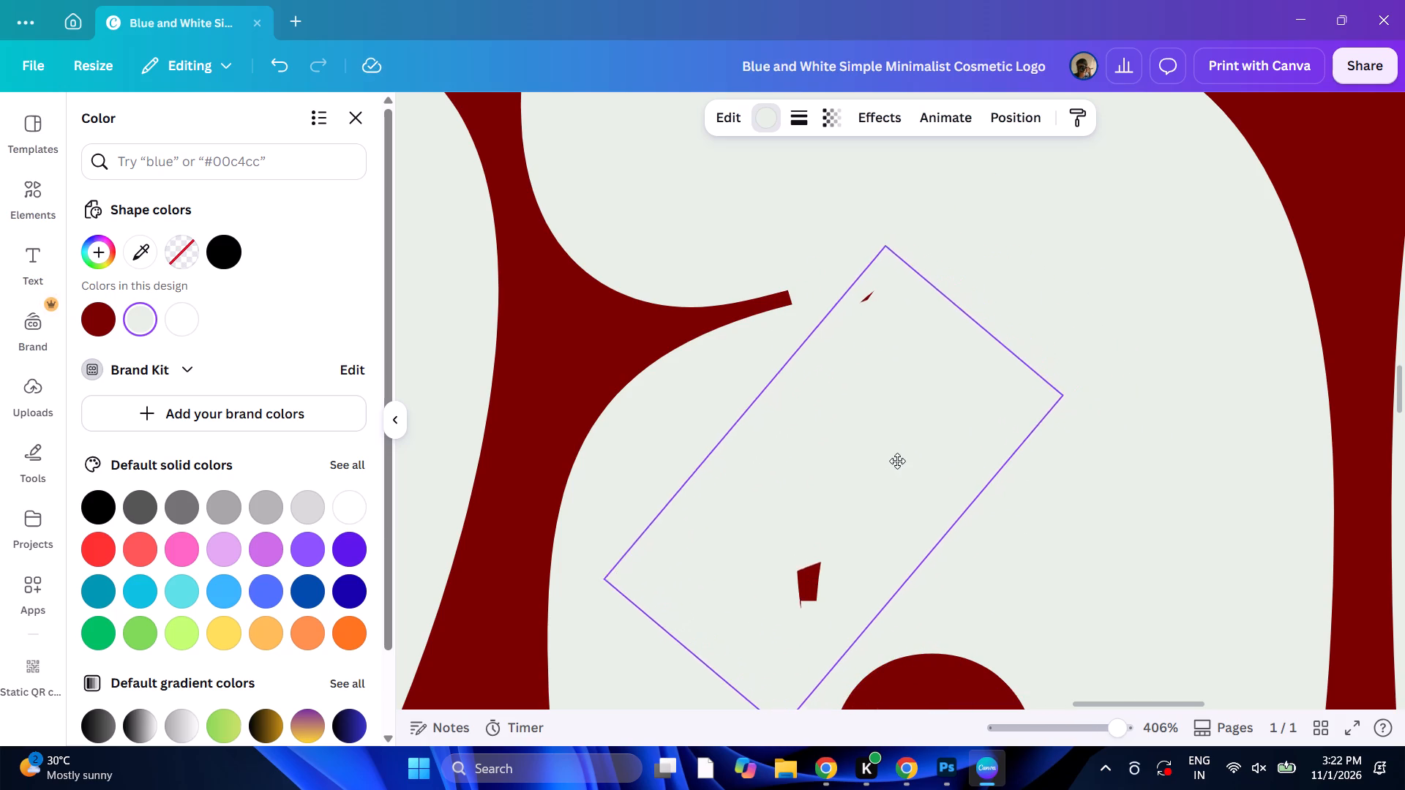
drag(897, 461, 883, 505)
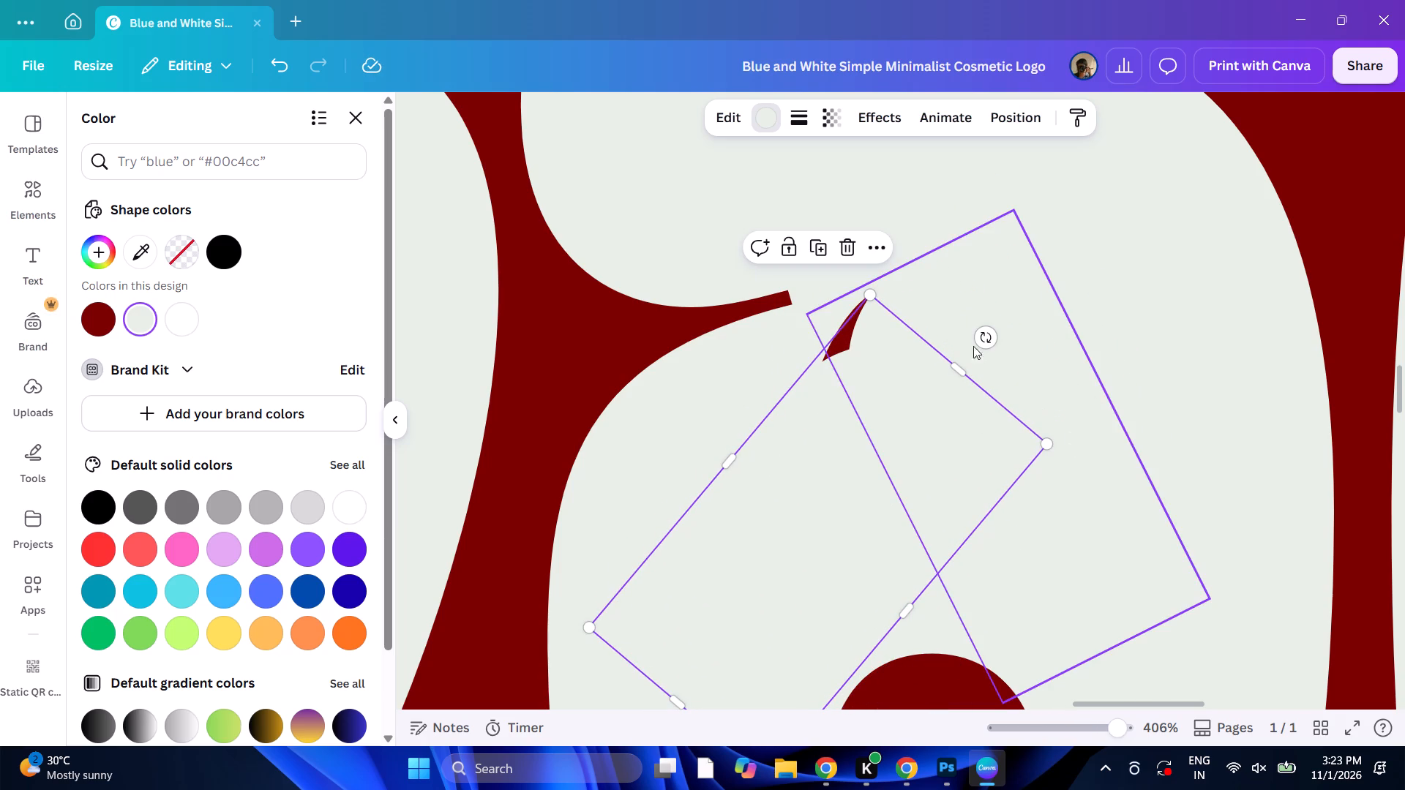
drag(985, 337, 939, 285)
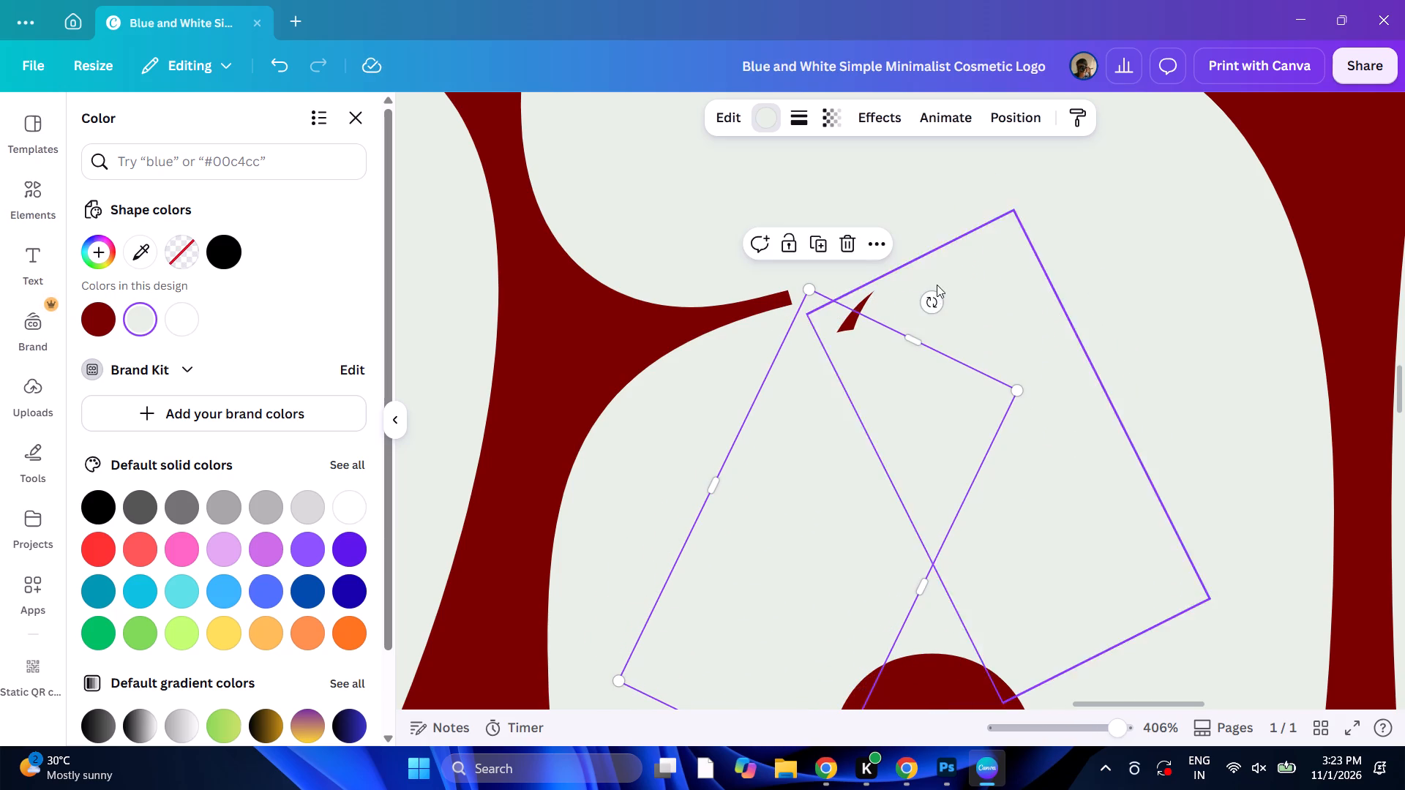
Lengthen the copied teardrop at its upper end to cover the last red sliver inside the "A".
drag(908, 331, 915, 301)
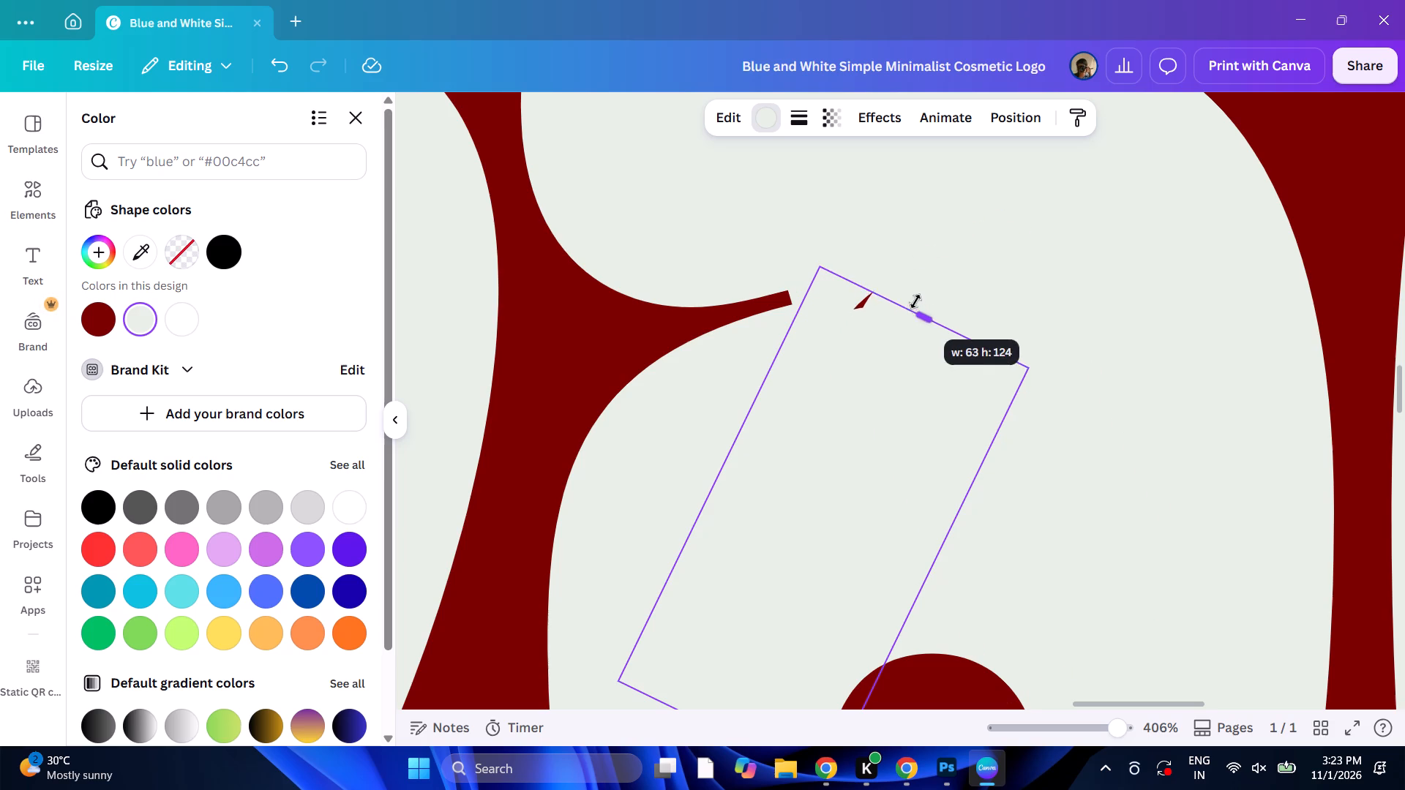
drag(915, 301, 921, 290)
drag(921, 290, 923, 283)
alt+scroll(923, 283, down, 3)
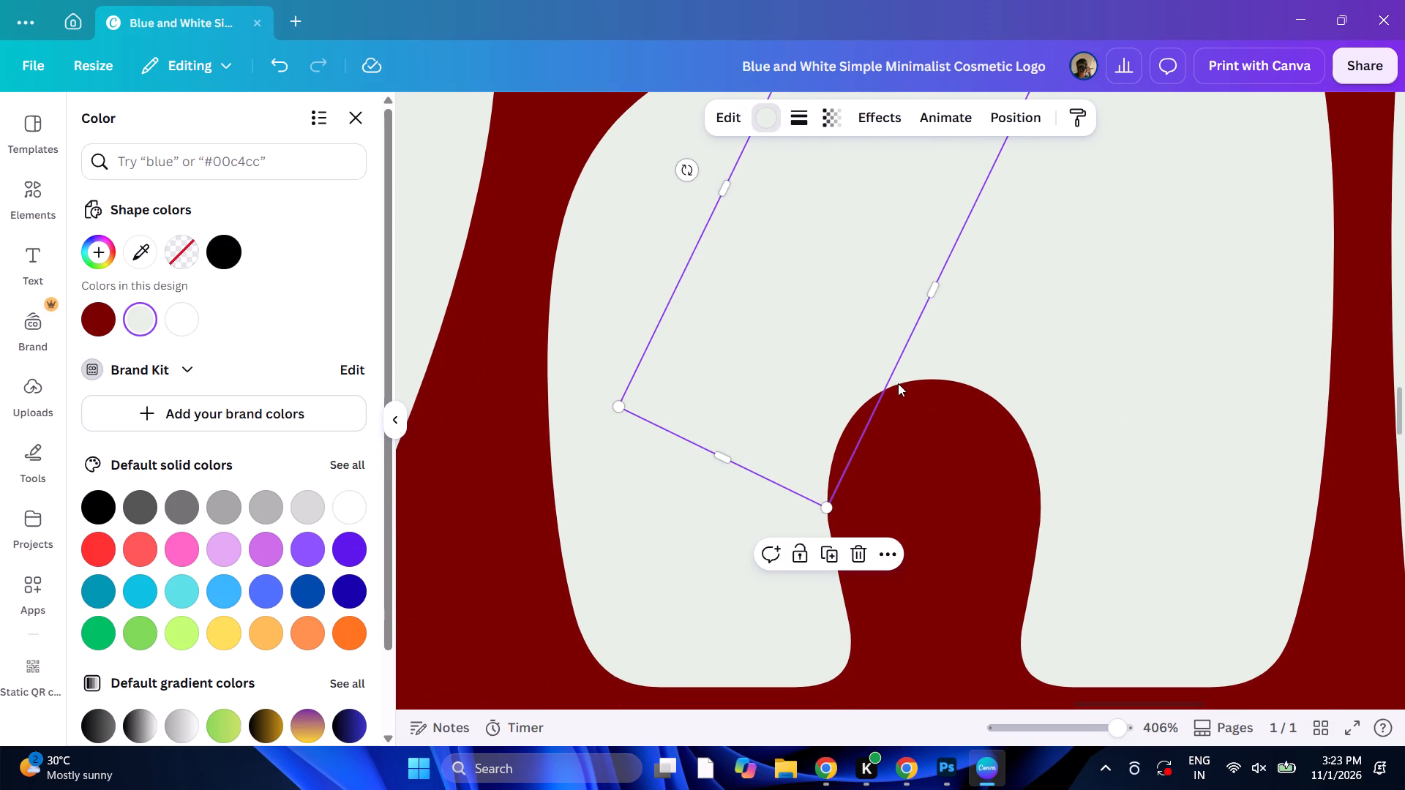
ctrl+scroll(898, 383, down, 6)
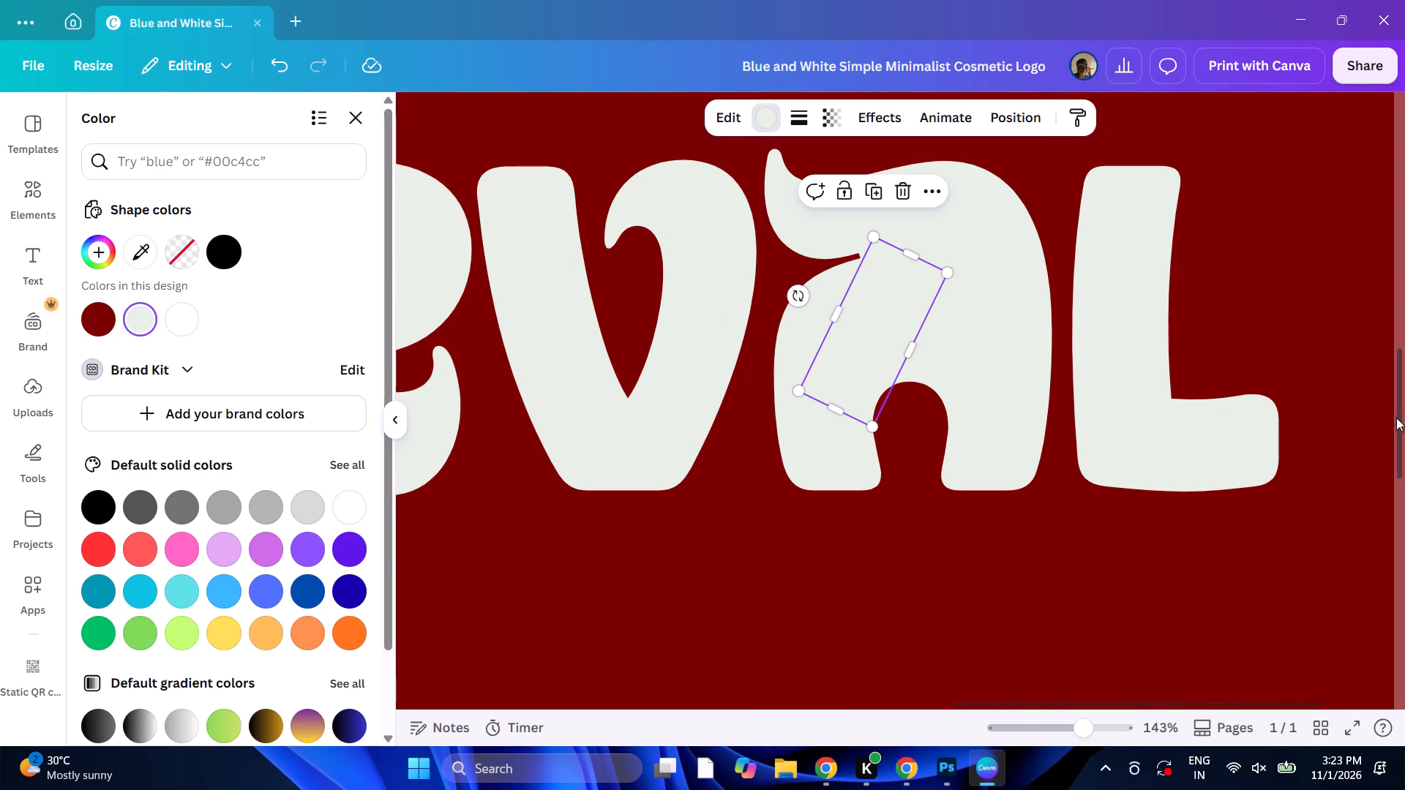
click(1315, 567)
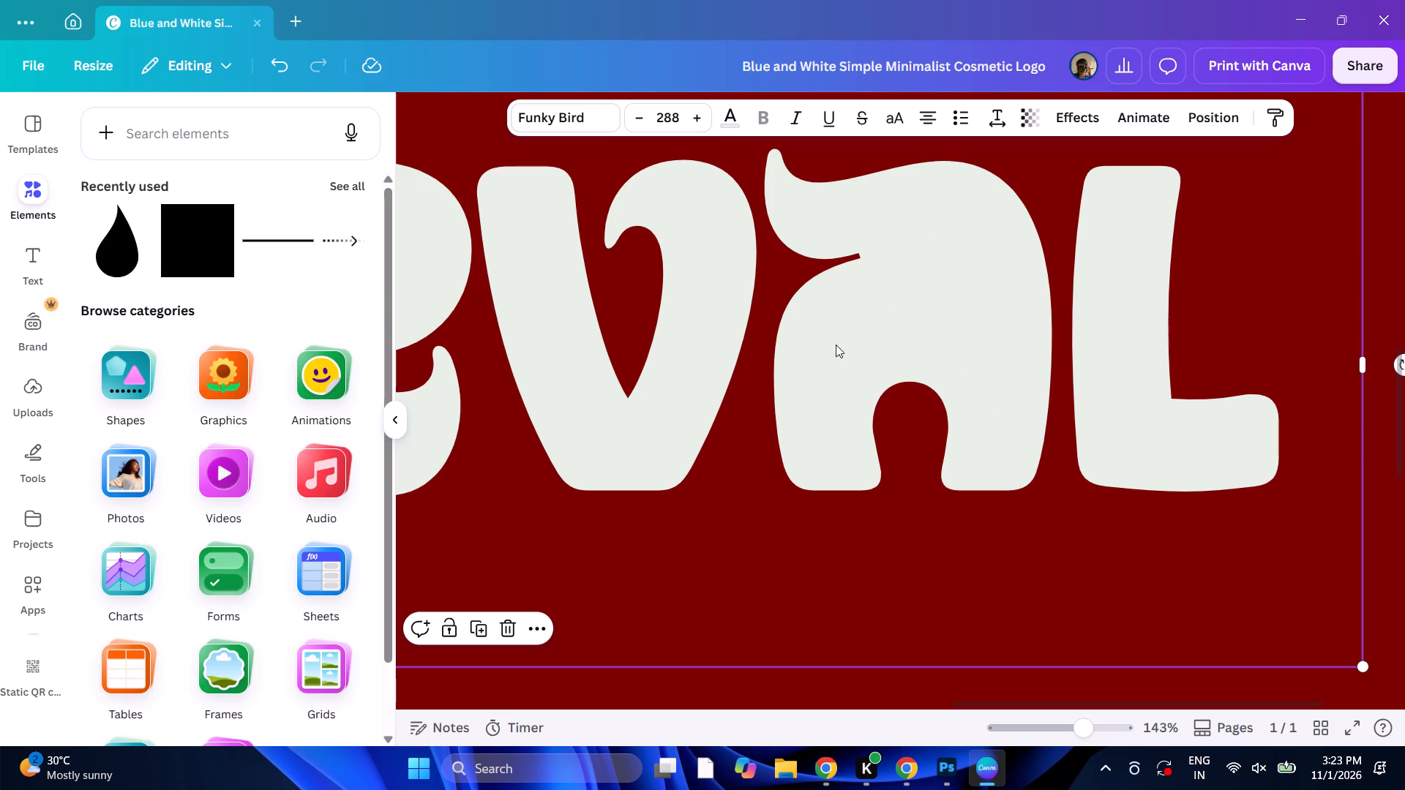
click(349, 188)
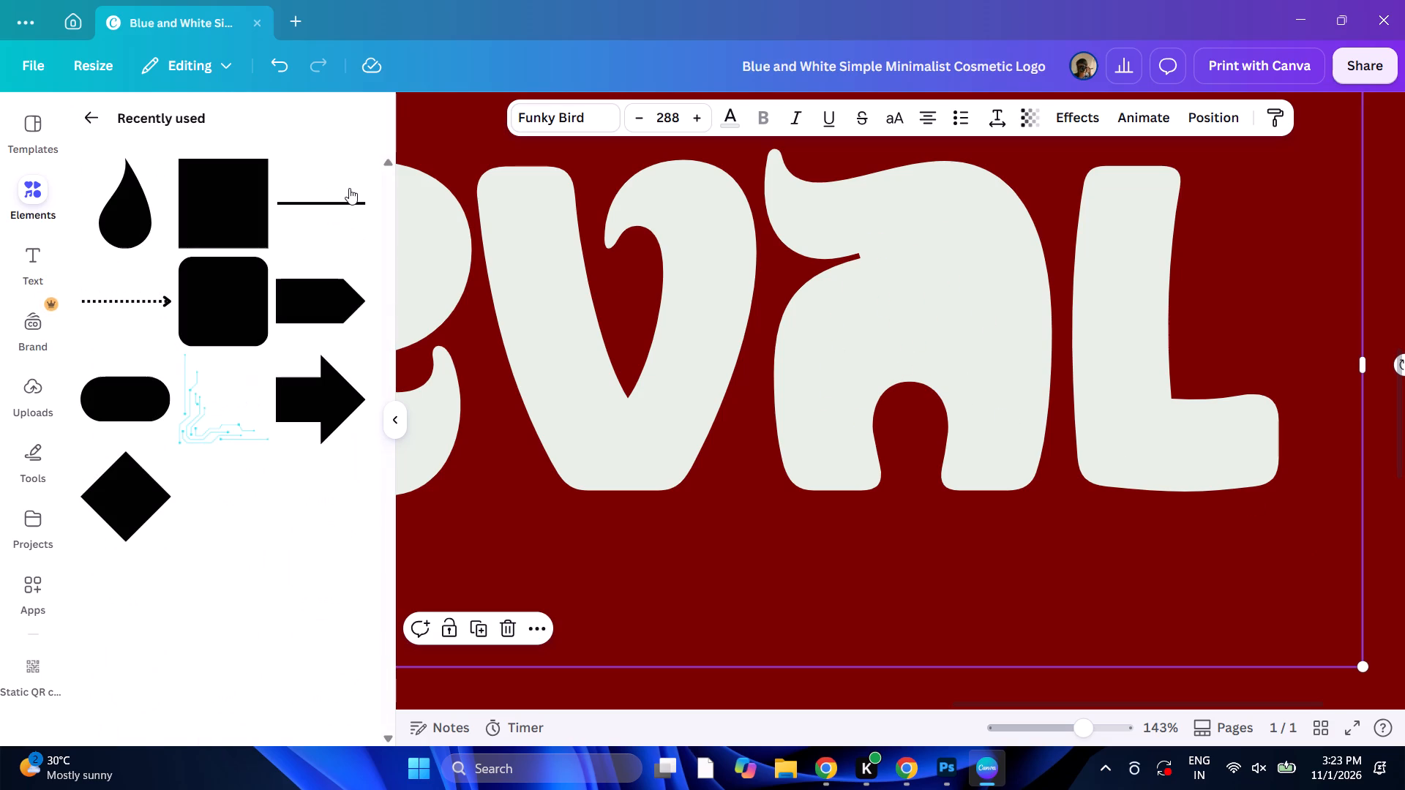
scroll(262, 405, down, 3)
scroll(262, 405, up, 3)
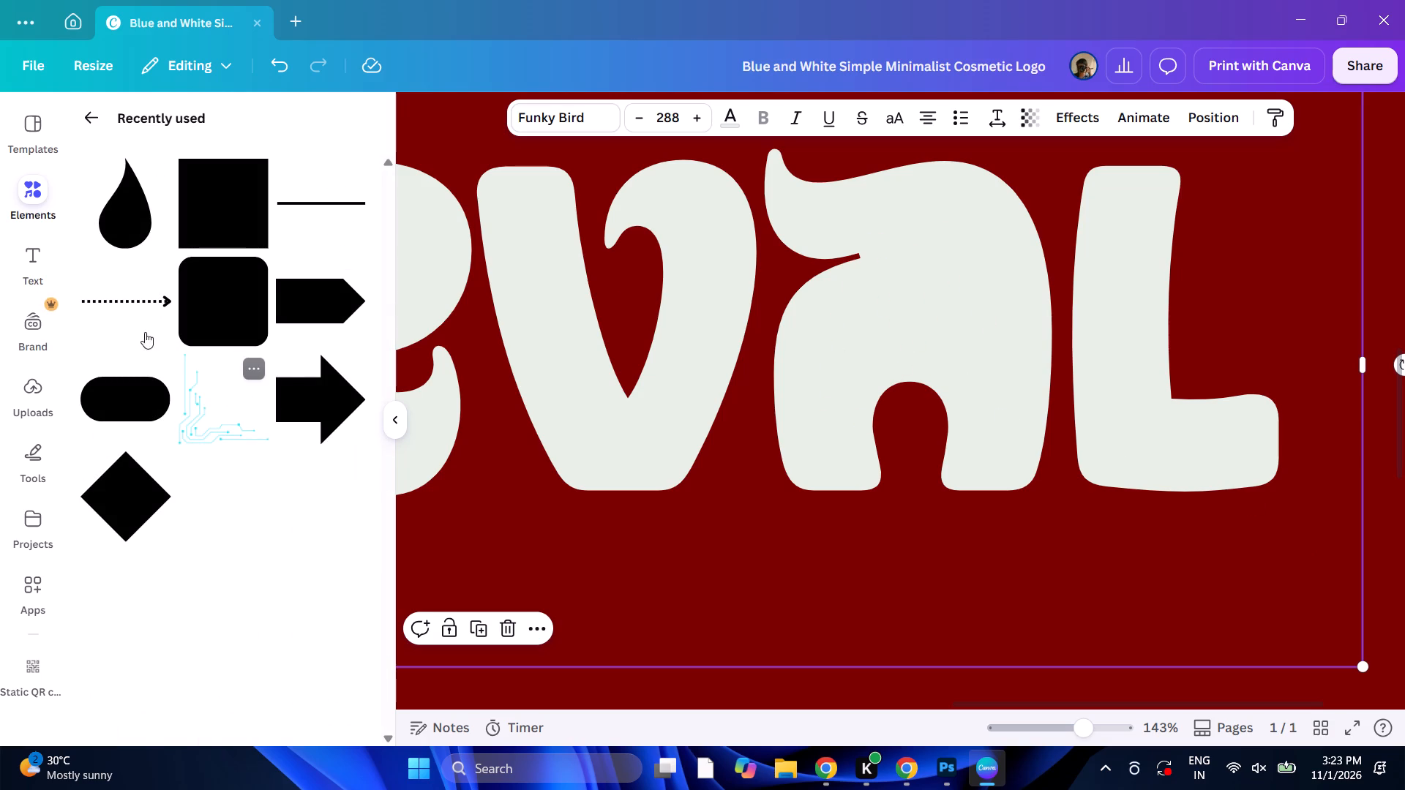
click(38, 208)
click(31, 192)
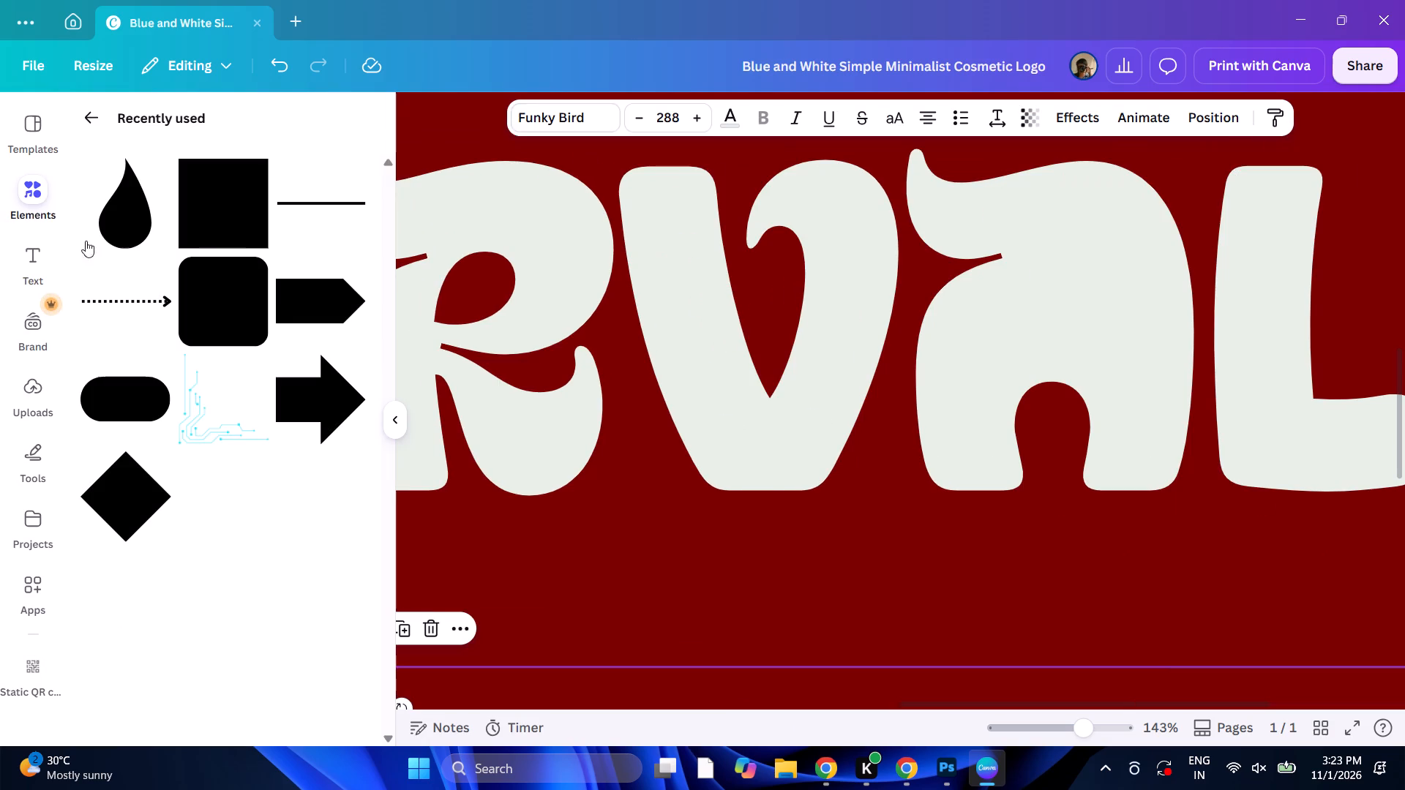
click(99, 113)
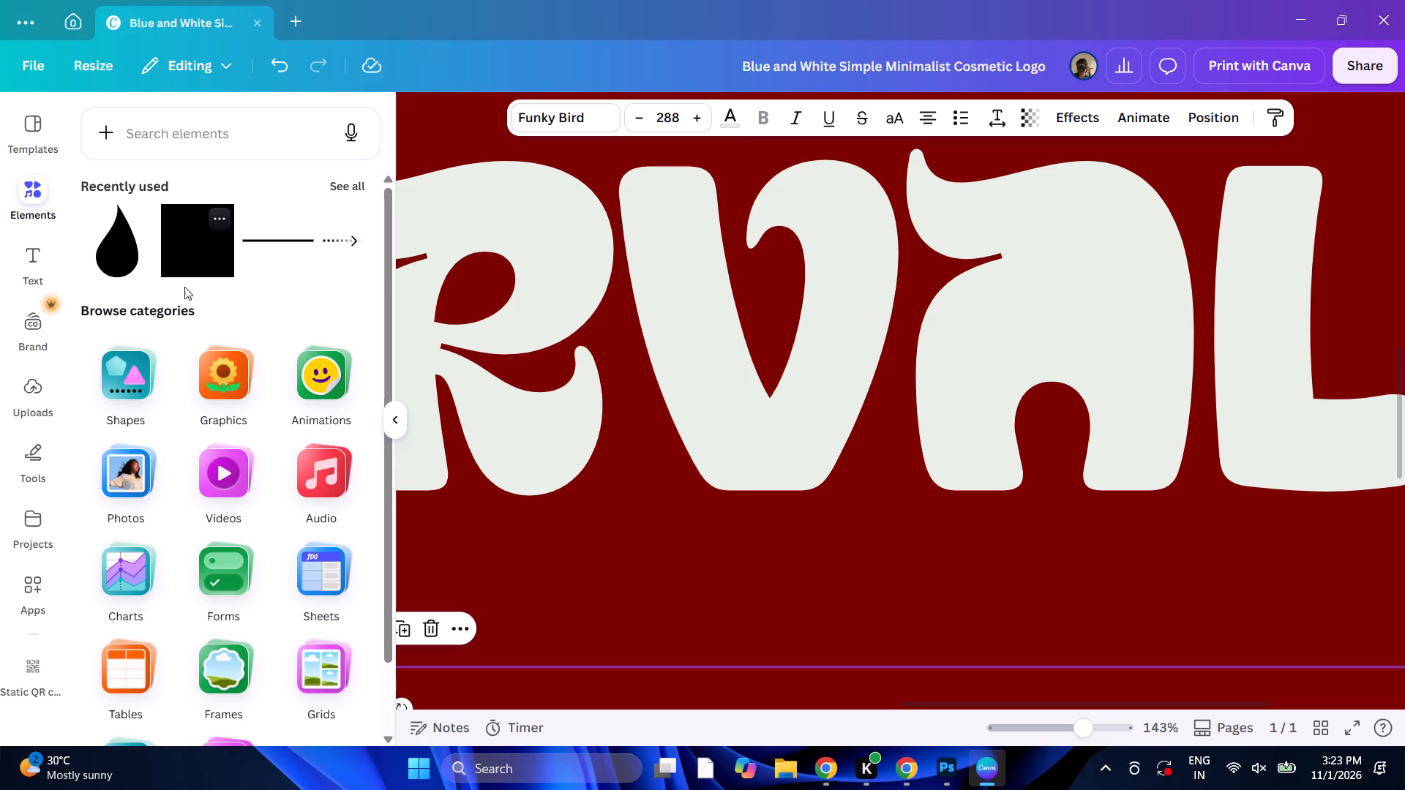
Add the second heart from the Hearts shapes to the page, near the "A" of the wordmark.
click(141, 366)
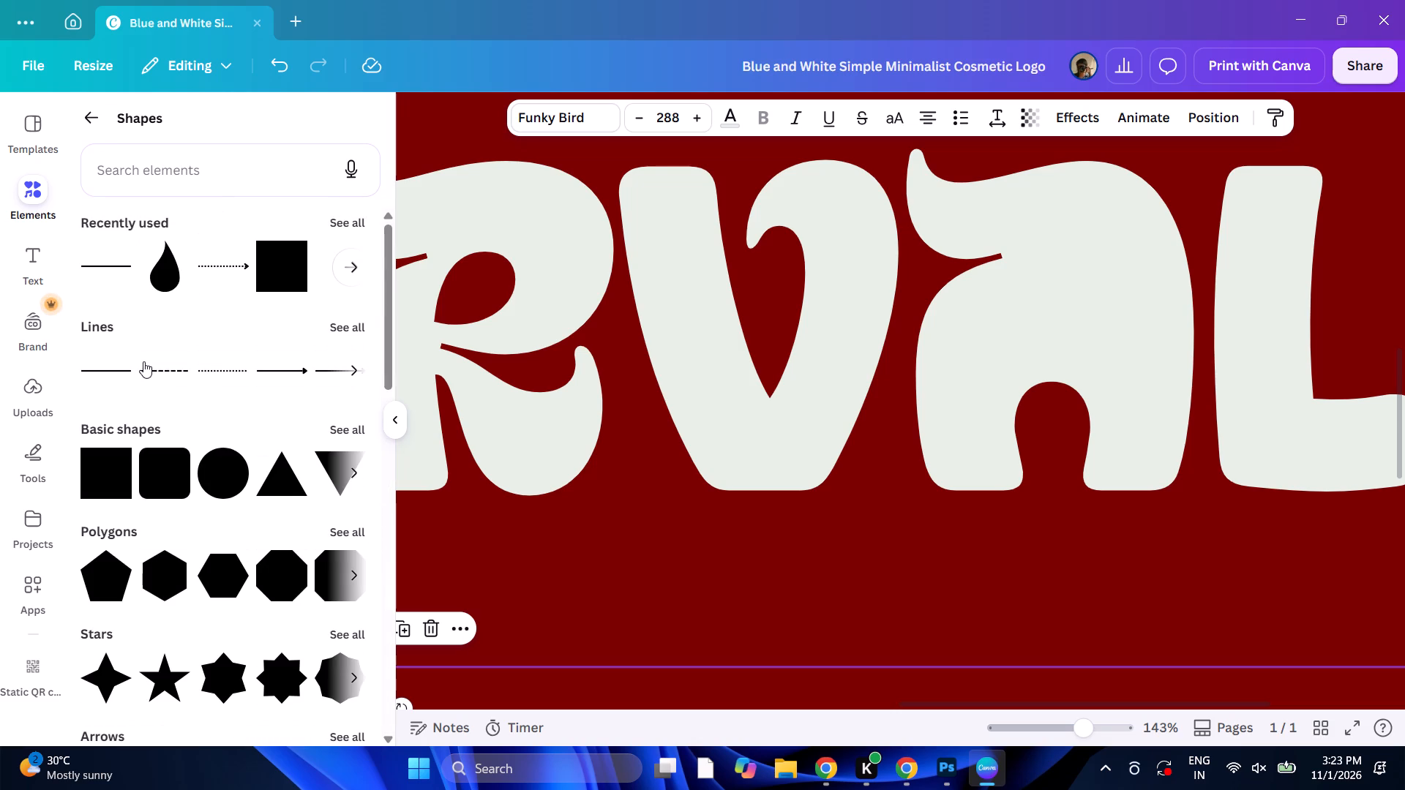
click(351, 475)
click(351, 475)
click(351, 475)
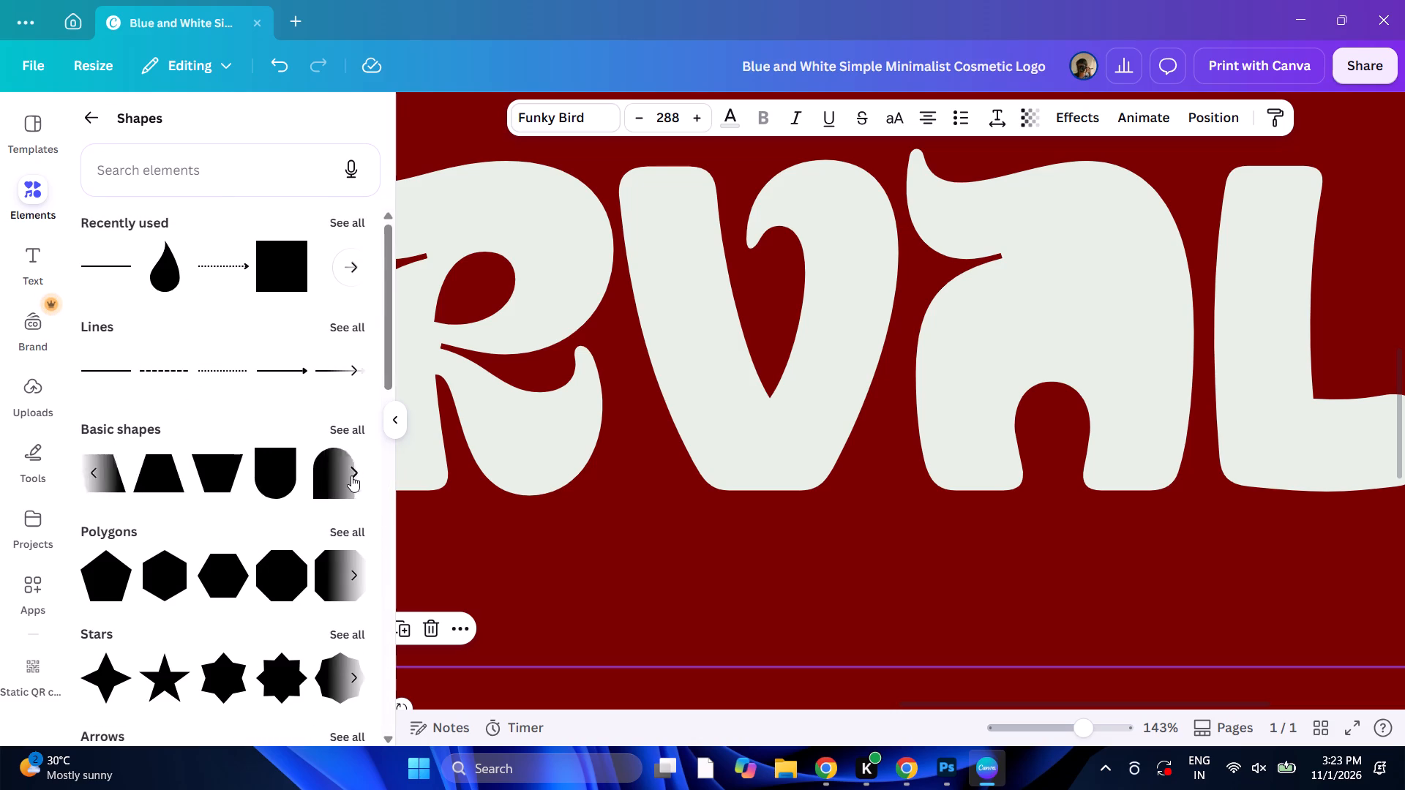
click(351, 475)
click(351, 475)
scroll(288, 567, down, 1)
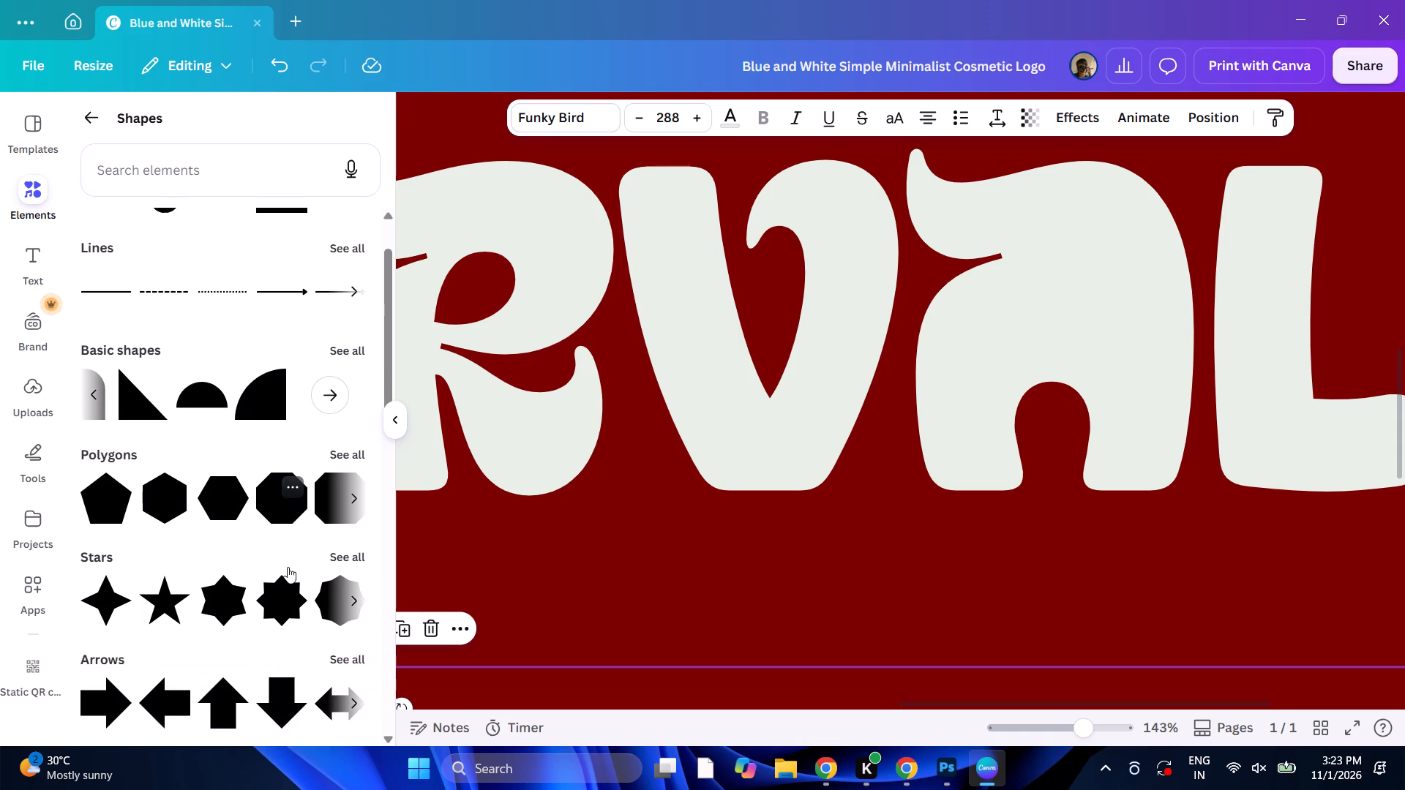
scroll(288, 565, down, 7)
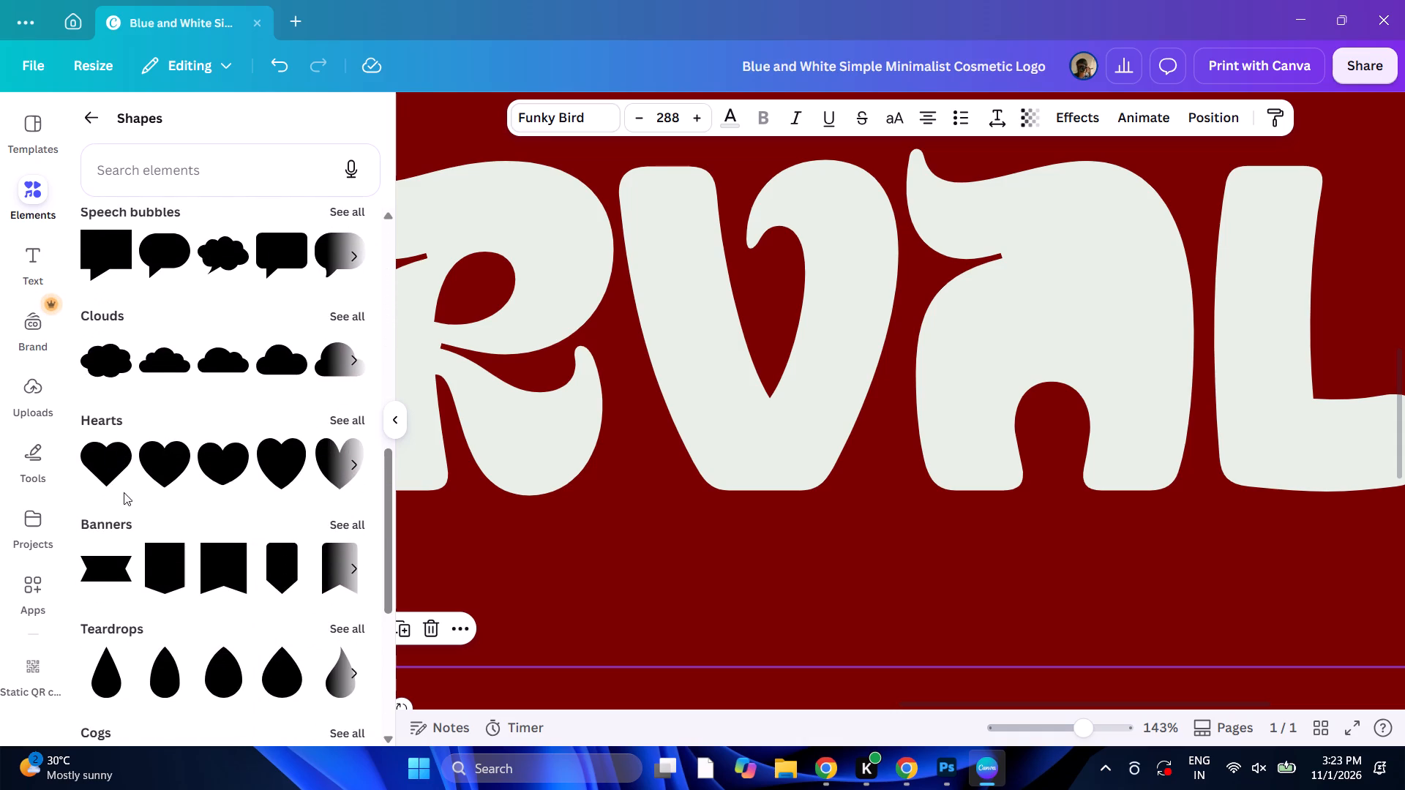
drag(162, 473, 624, 473)
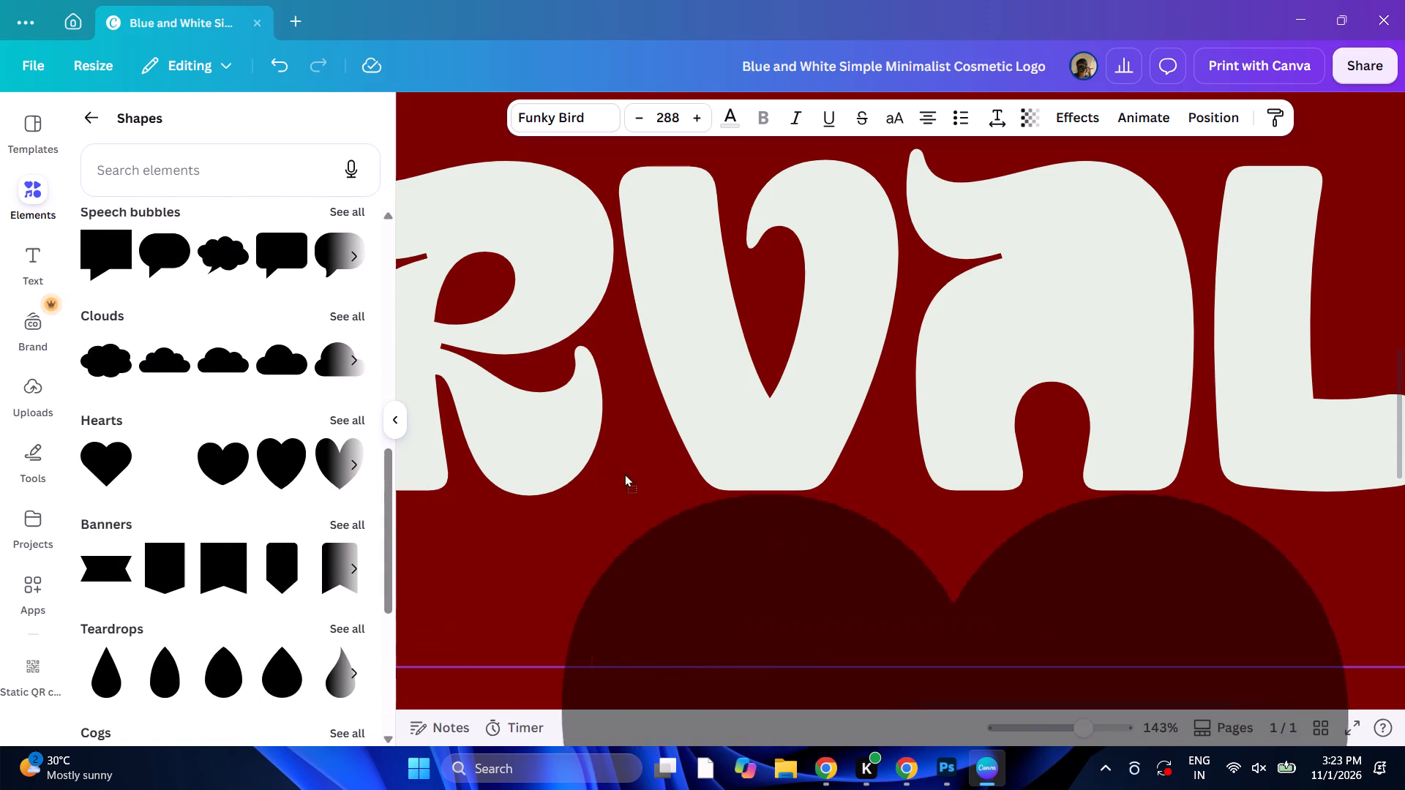
drag(624, 473, 880, 309)
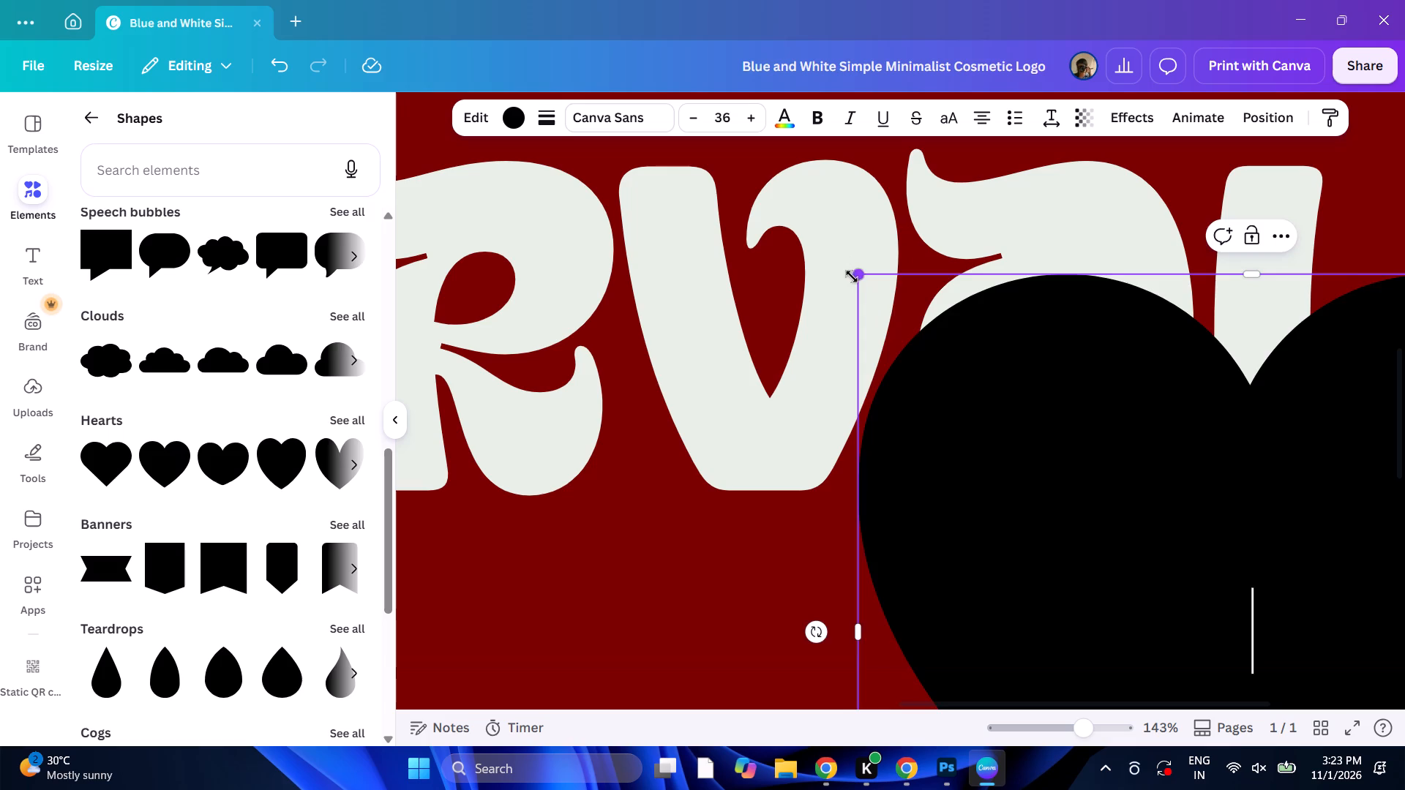
Shrink the black heart proportionally to roughly the size of a letter and move it over the "A".
drag(852, 276, 1273, 614)
drag(1327, 668, 1281, 601)
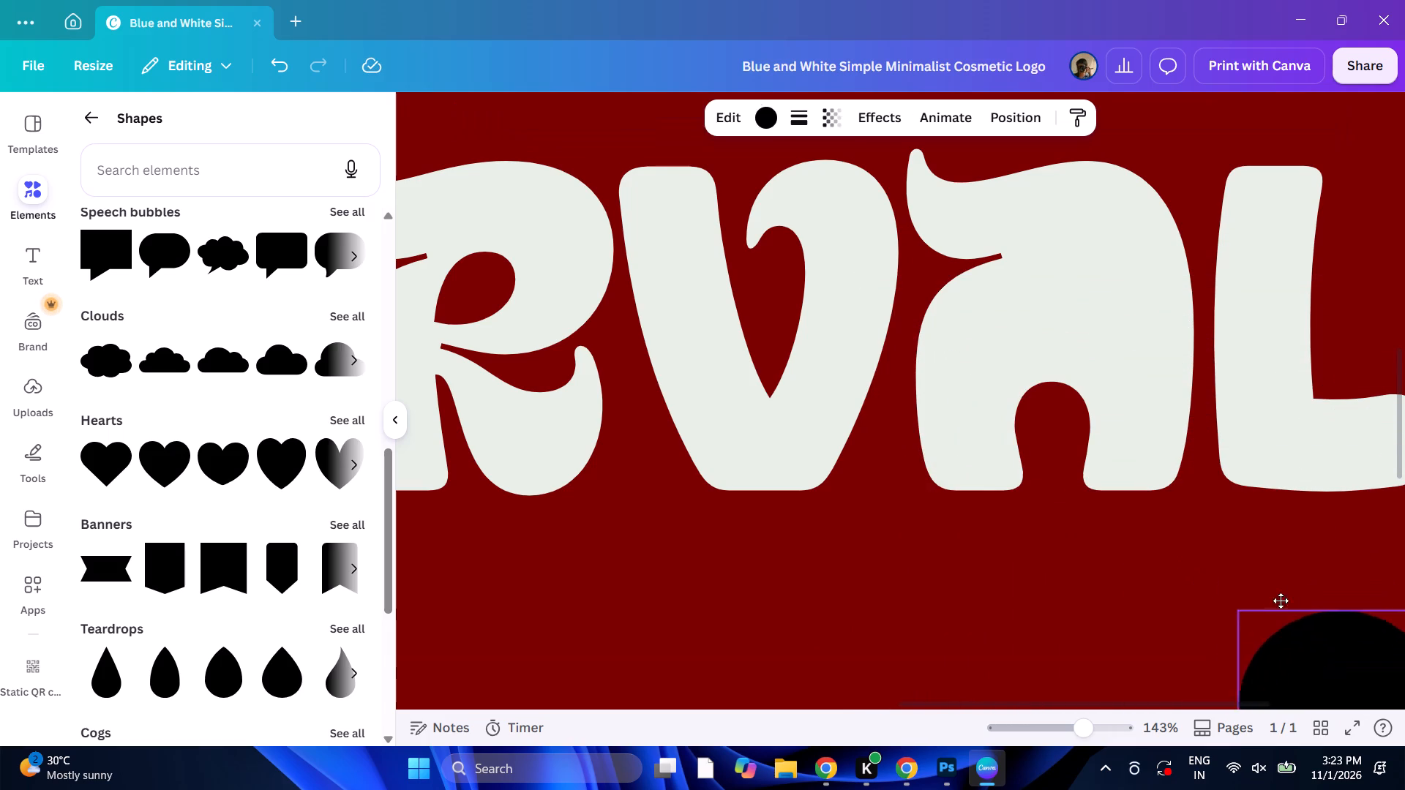
drag(1281, 601, 879, 244)
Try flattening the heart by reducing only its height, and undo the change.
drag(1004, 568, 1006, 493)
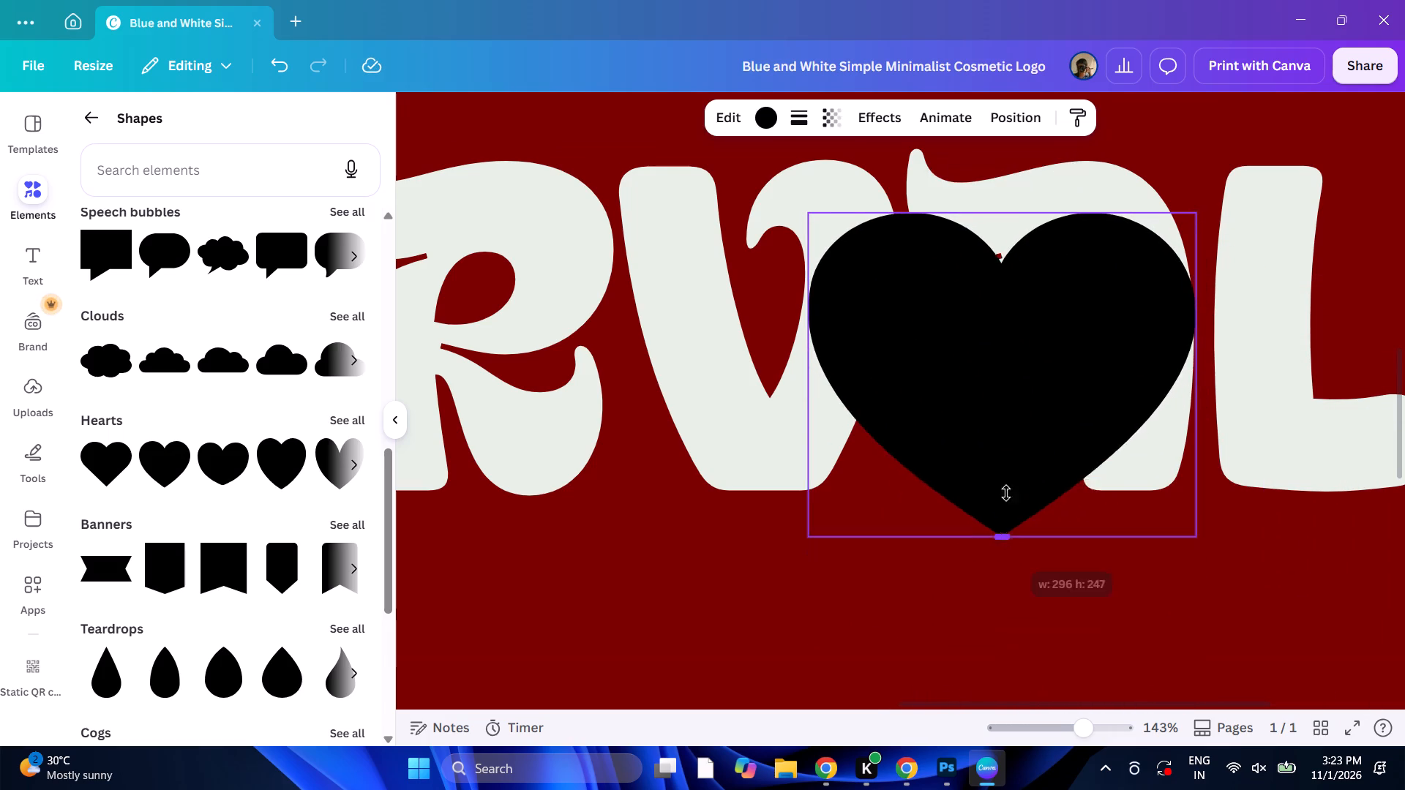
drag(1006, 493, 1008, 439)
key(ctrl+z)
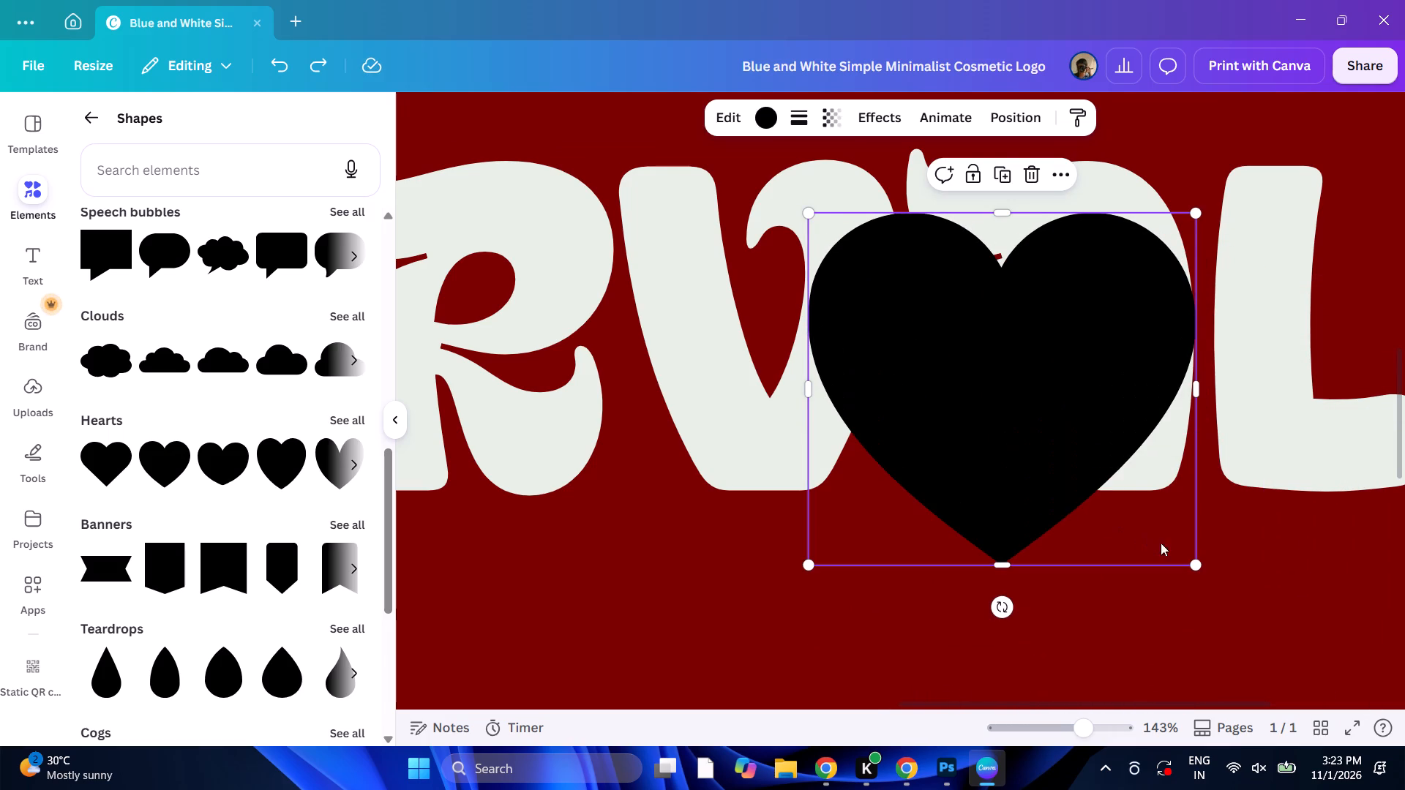
Shrink the heart proportionally until it fits inside the "A" and centre it just above the letter's lower opening.
drag(1194, 565, 970, 366)
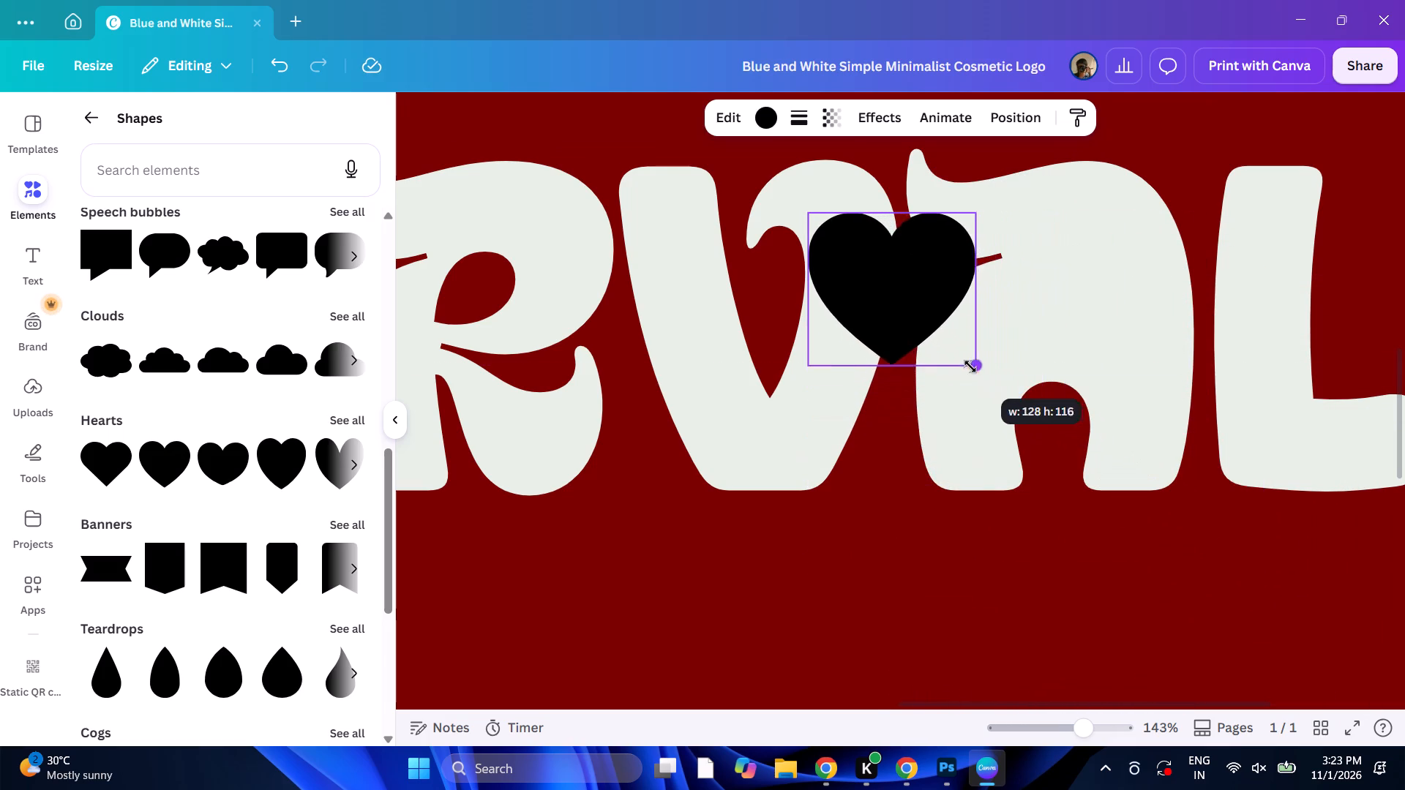
drag(970, 366, 962, 359)
drag(878, 290, 1072, 320)
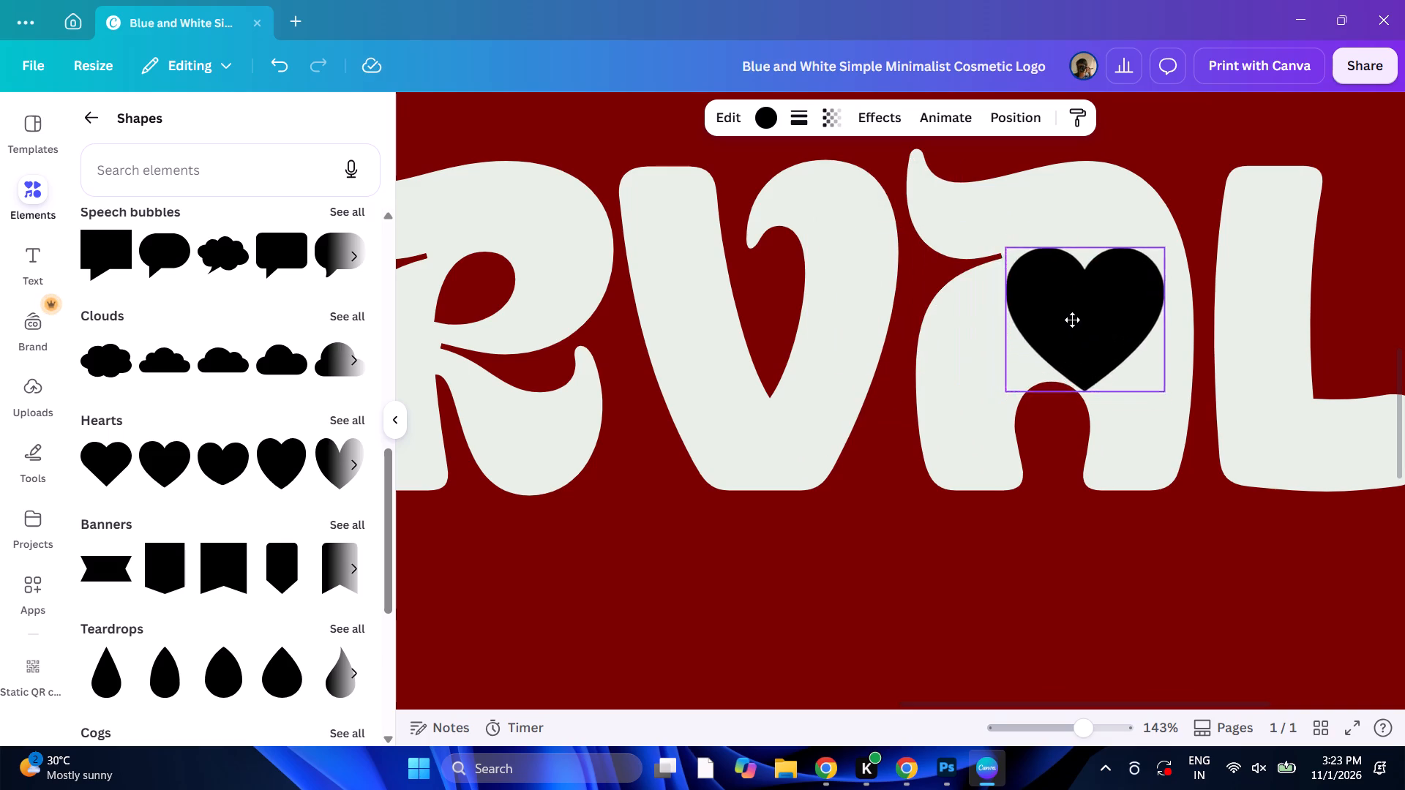
drag(1072, 320, 1040, 307)
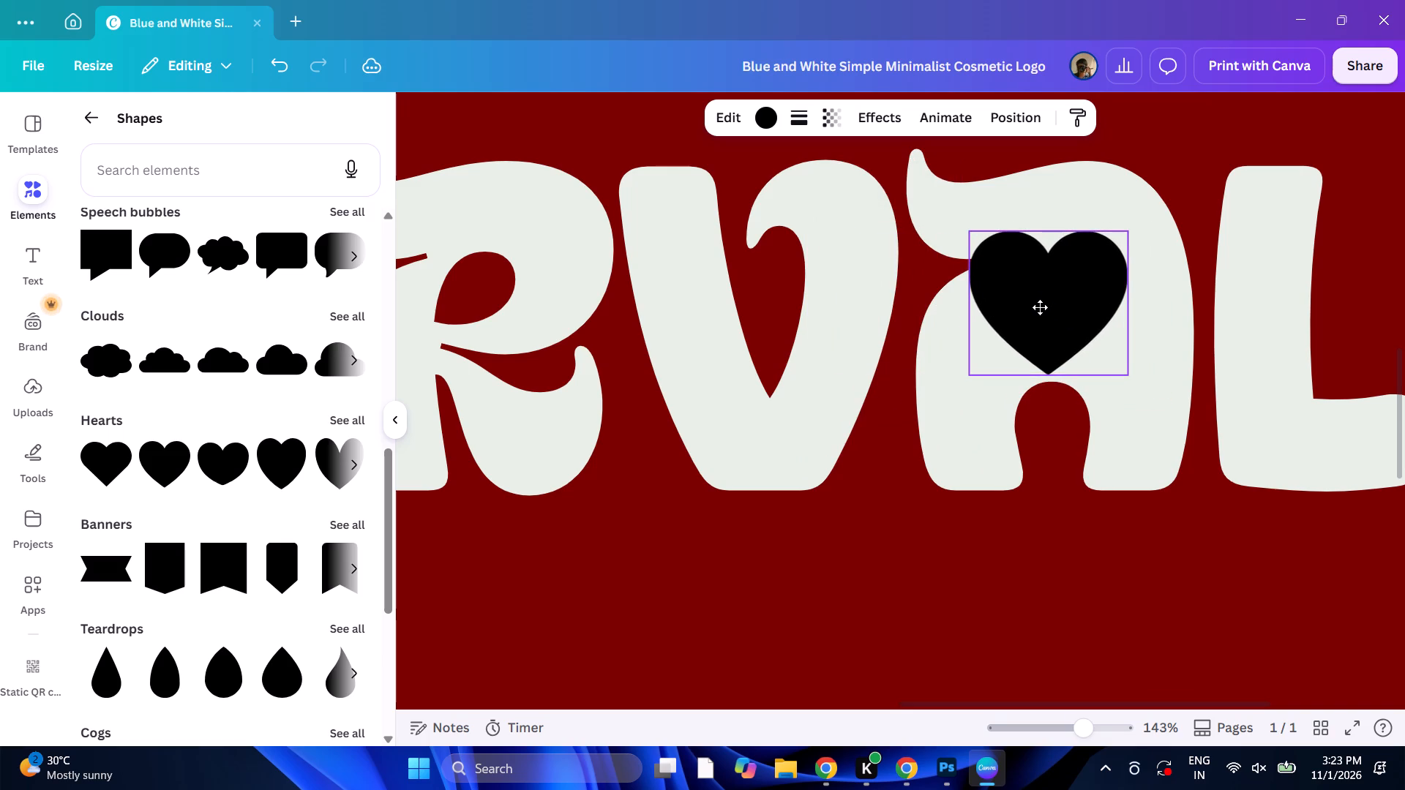
drag(1040, 307, 1044, 307)
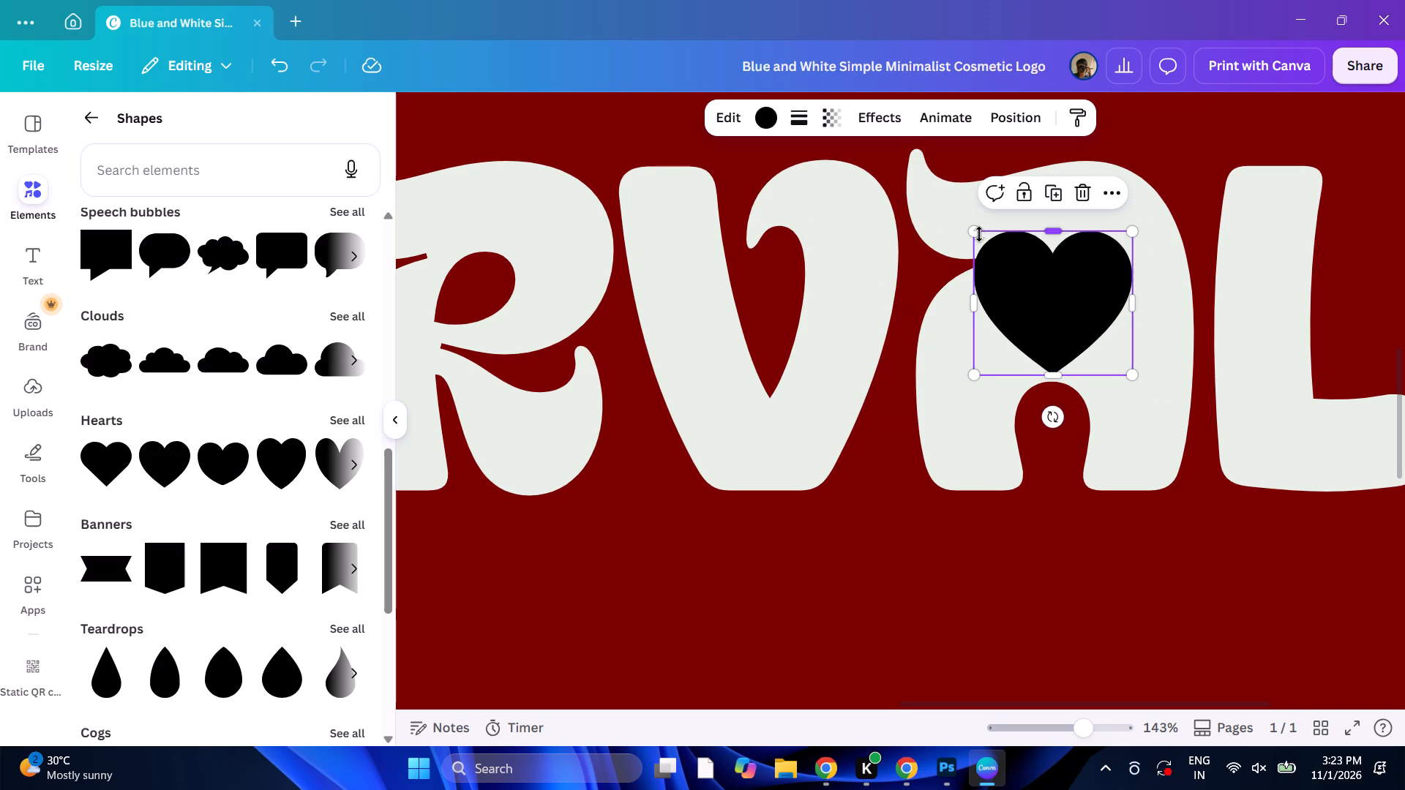
drag(971, 232, 1026, 279)
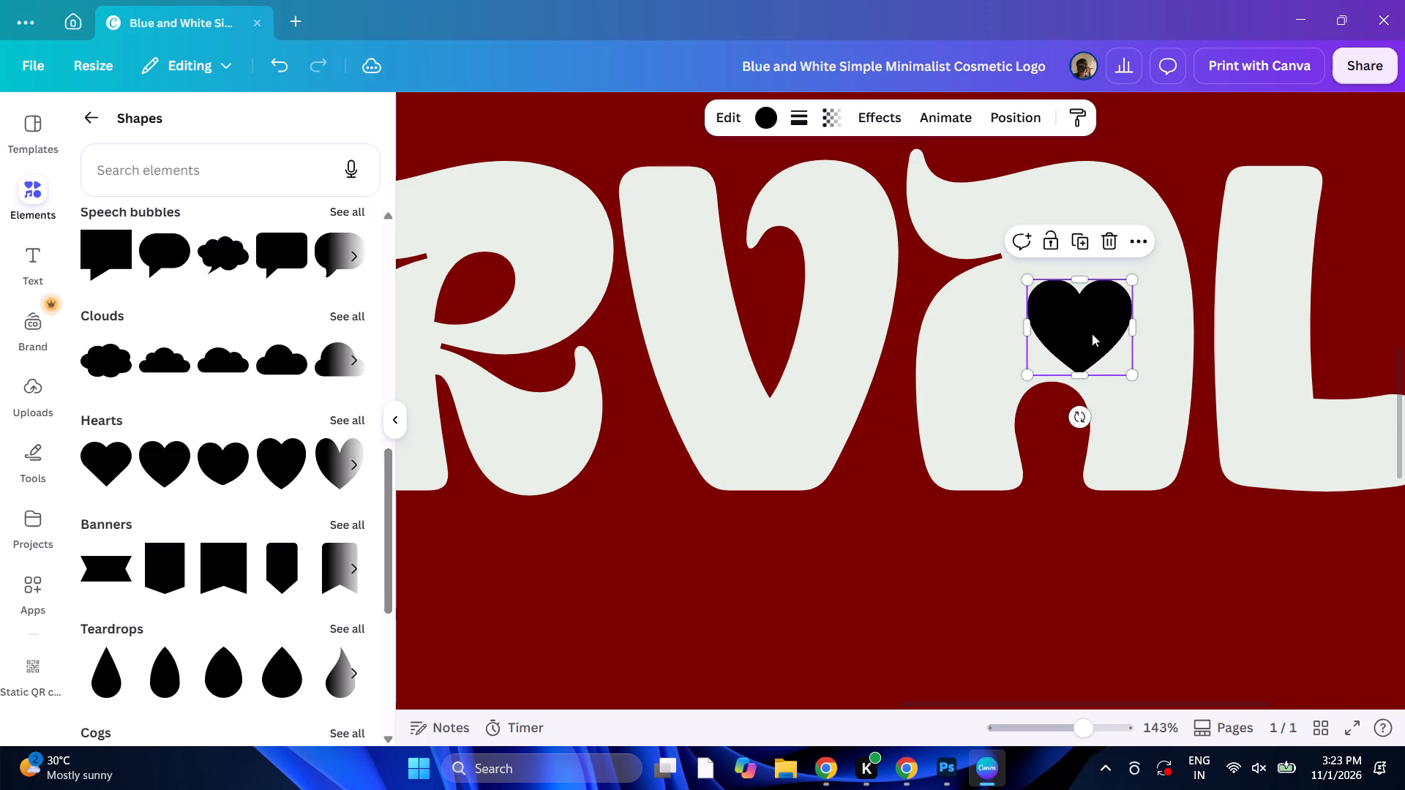
drag(1091, 333, 1060, 327)
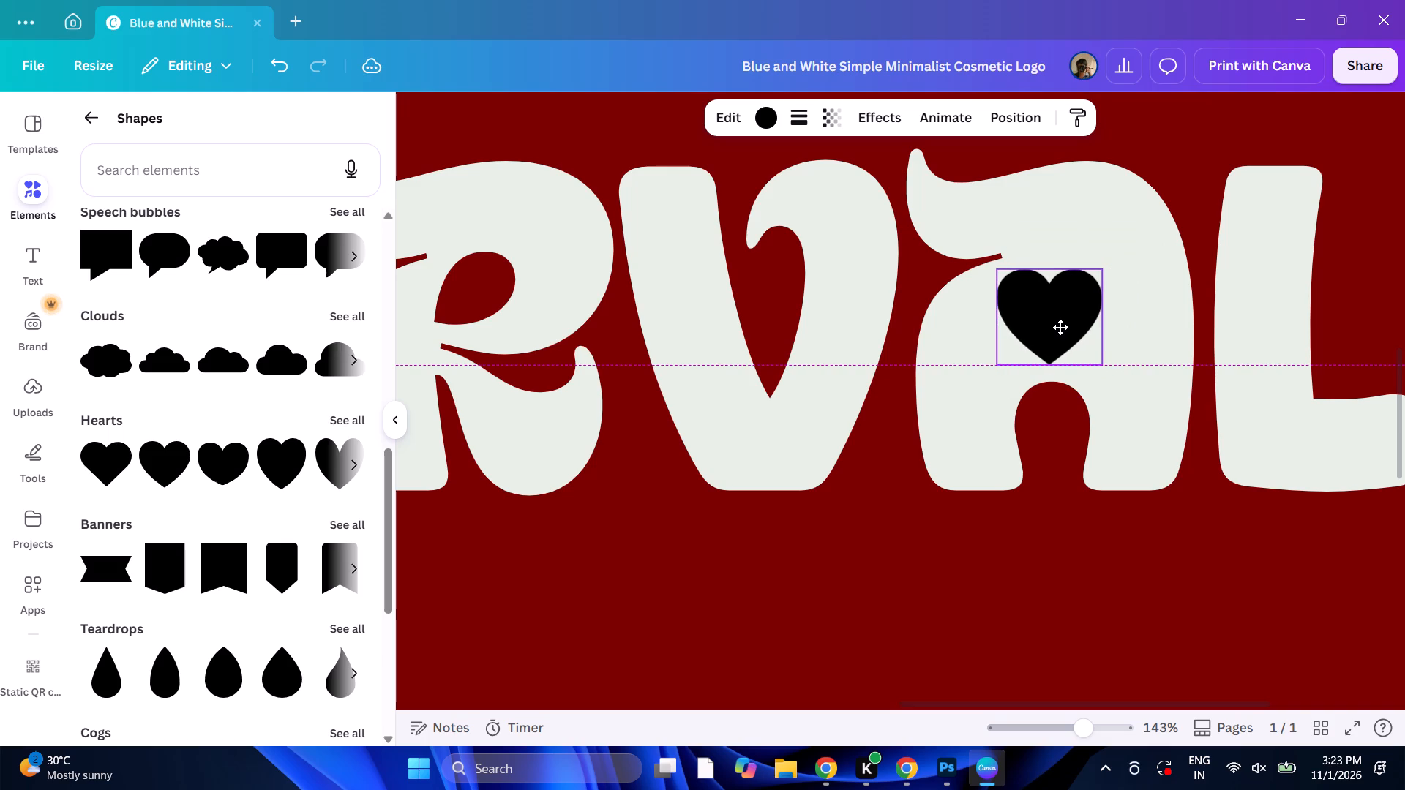
drag(1060, 327, 1060, 317)
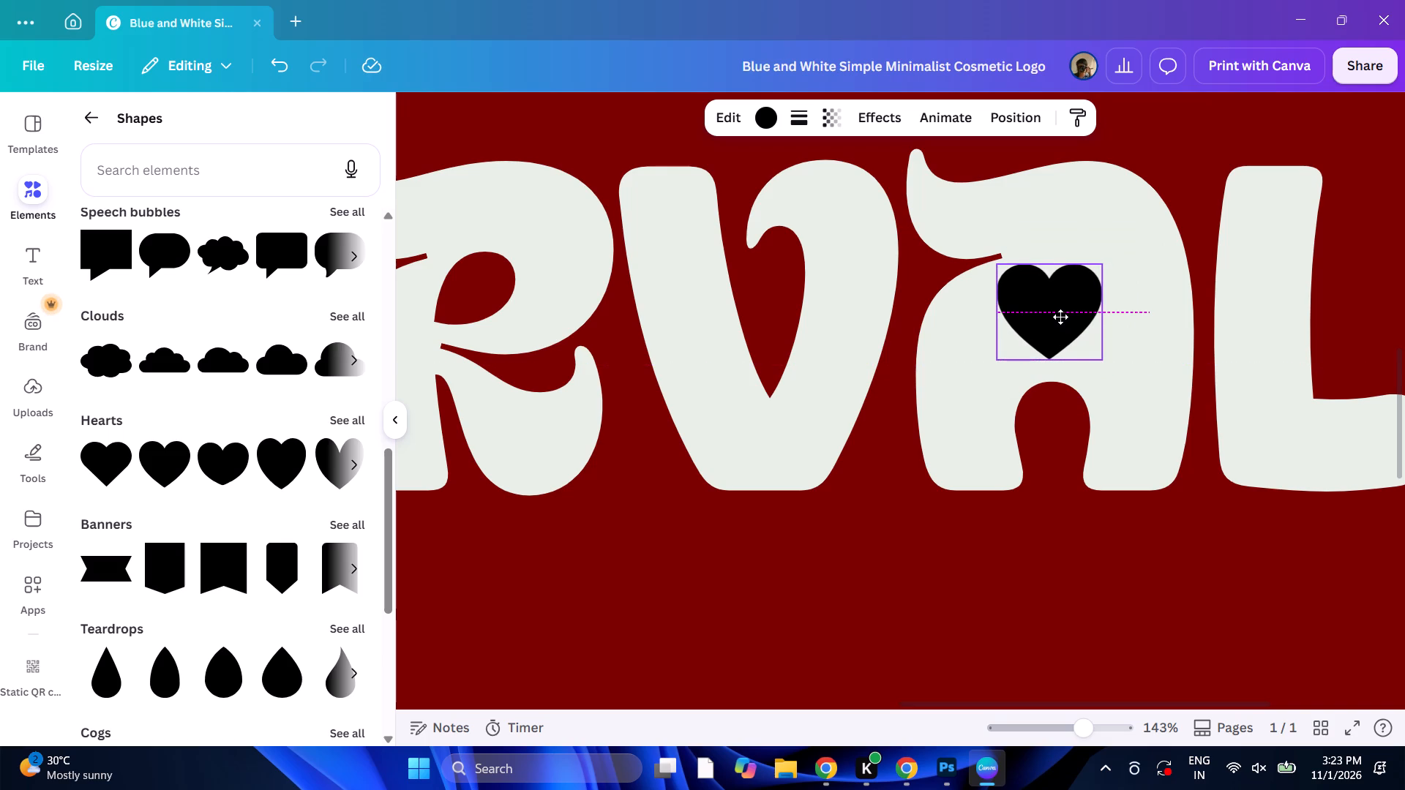
drag(1060, 317, 1060, 320)
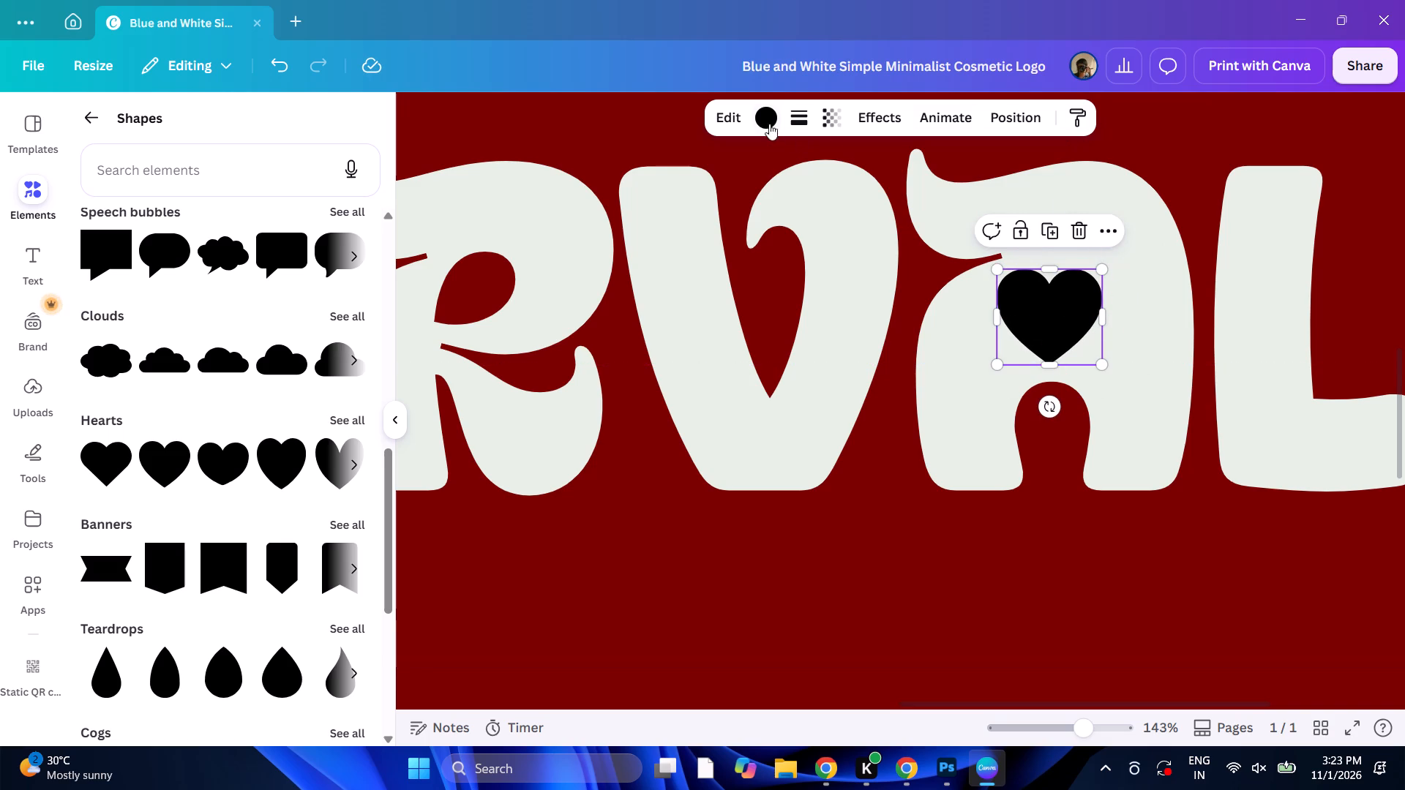
Recolour the heart with the design's dark red so it looks cut out of the "A".
click(763, 121)
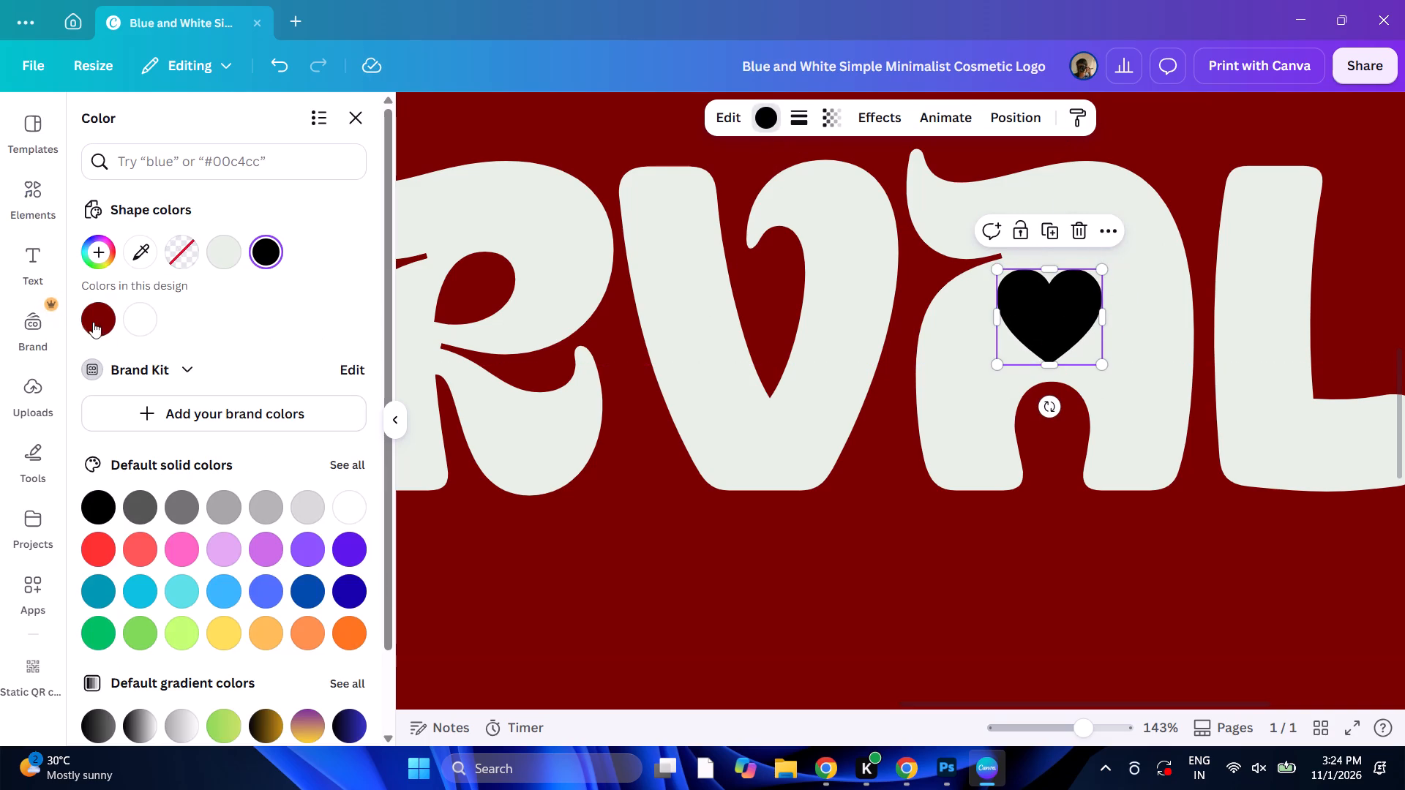
click(94, 323)
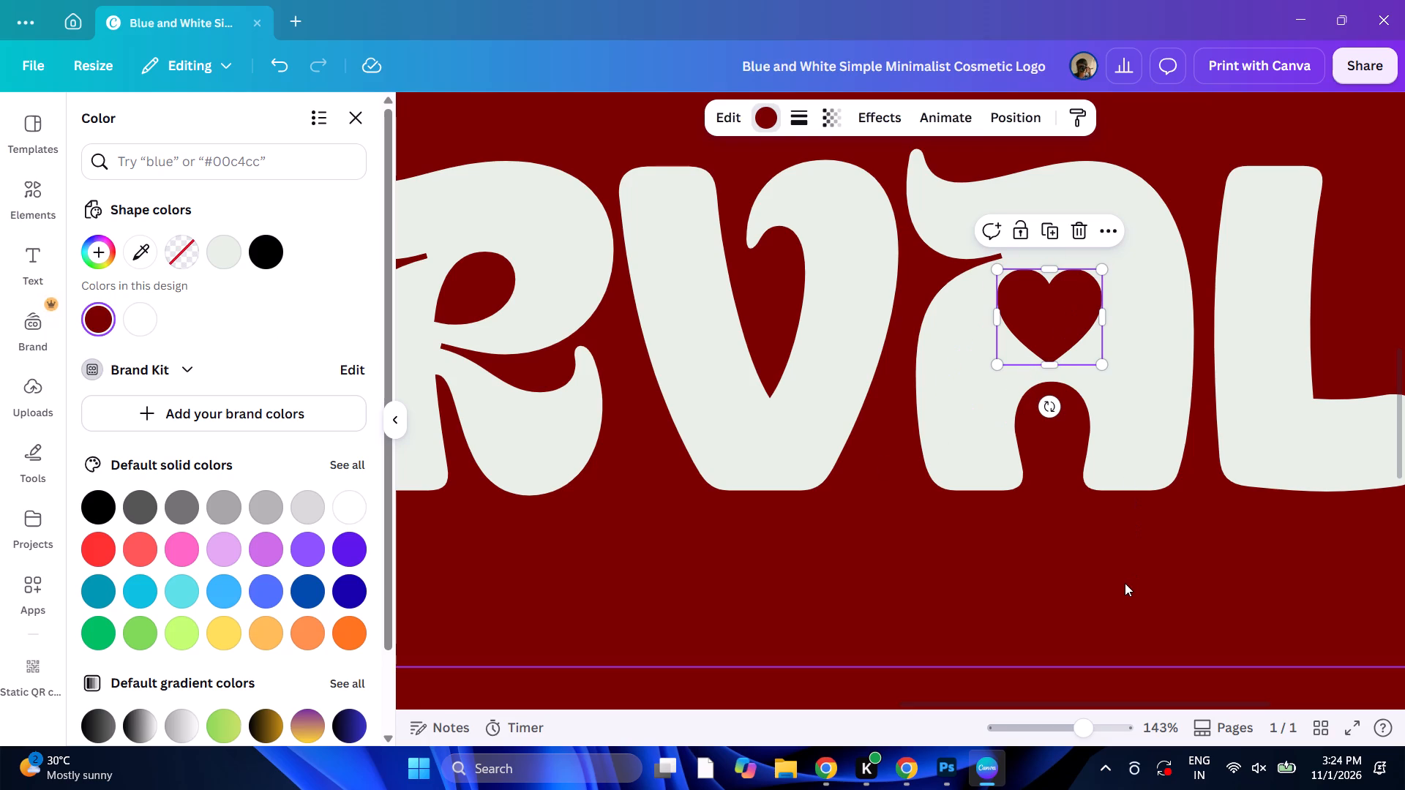
click(1125, 583)
Edit the wordmark text and replace the capital "N" with a lowercase "n".
ctrl+scroll(1049, 524, down, 7)
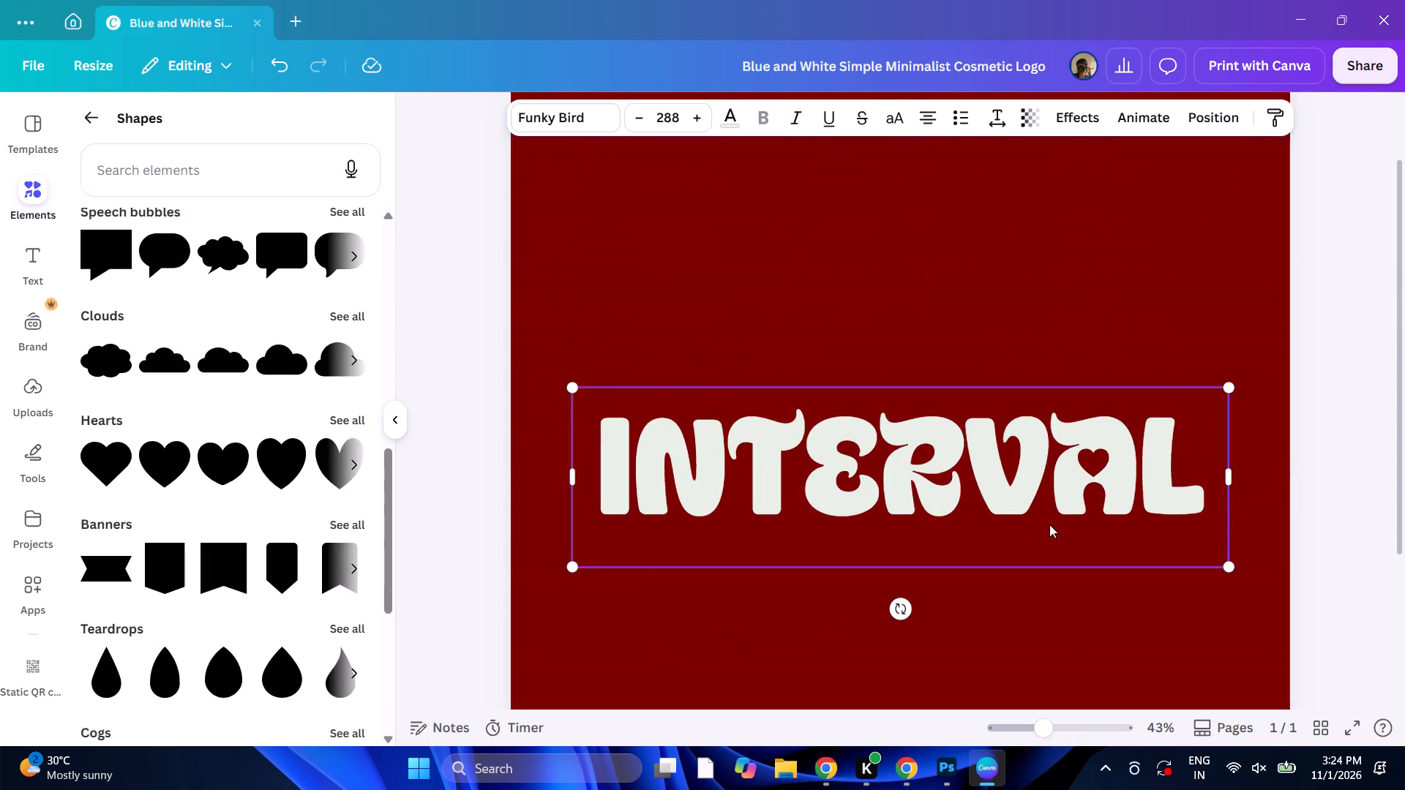
ctrl+scroll(1049, 524, down, 2)
ctrl+scroll(935, 499, up, 2)
ctrl+scroll(935, 499, down, 2)
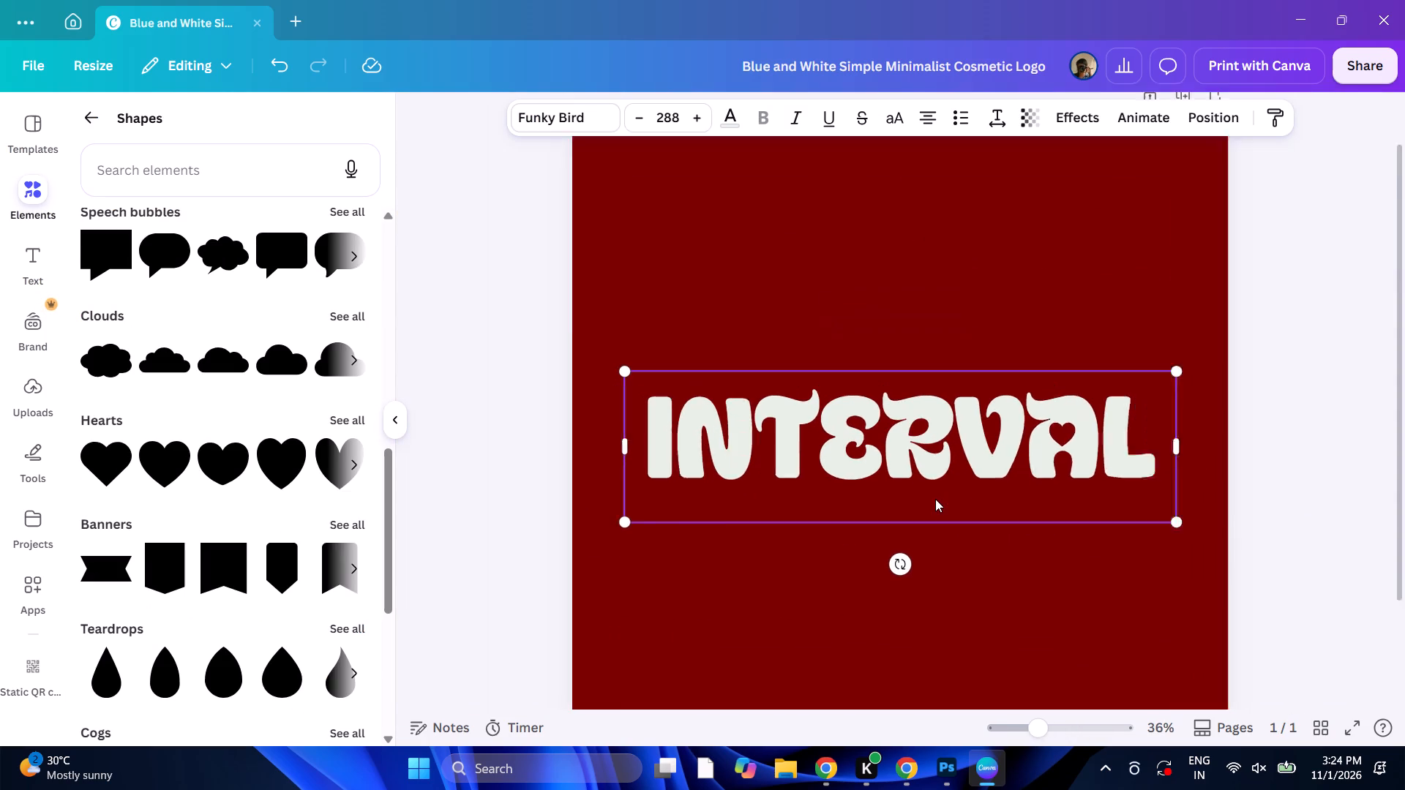
double_click(967, 424)
click(967, 426)
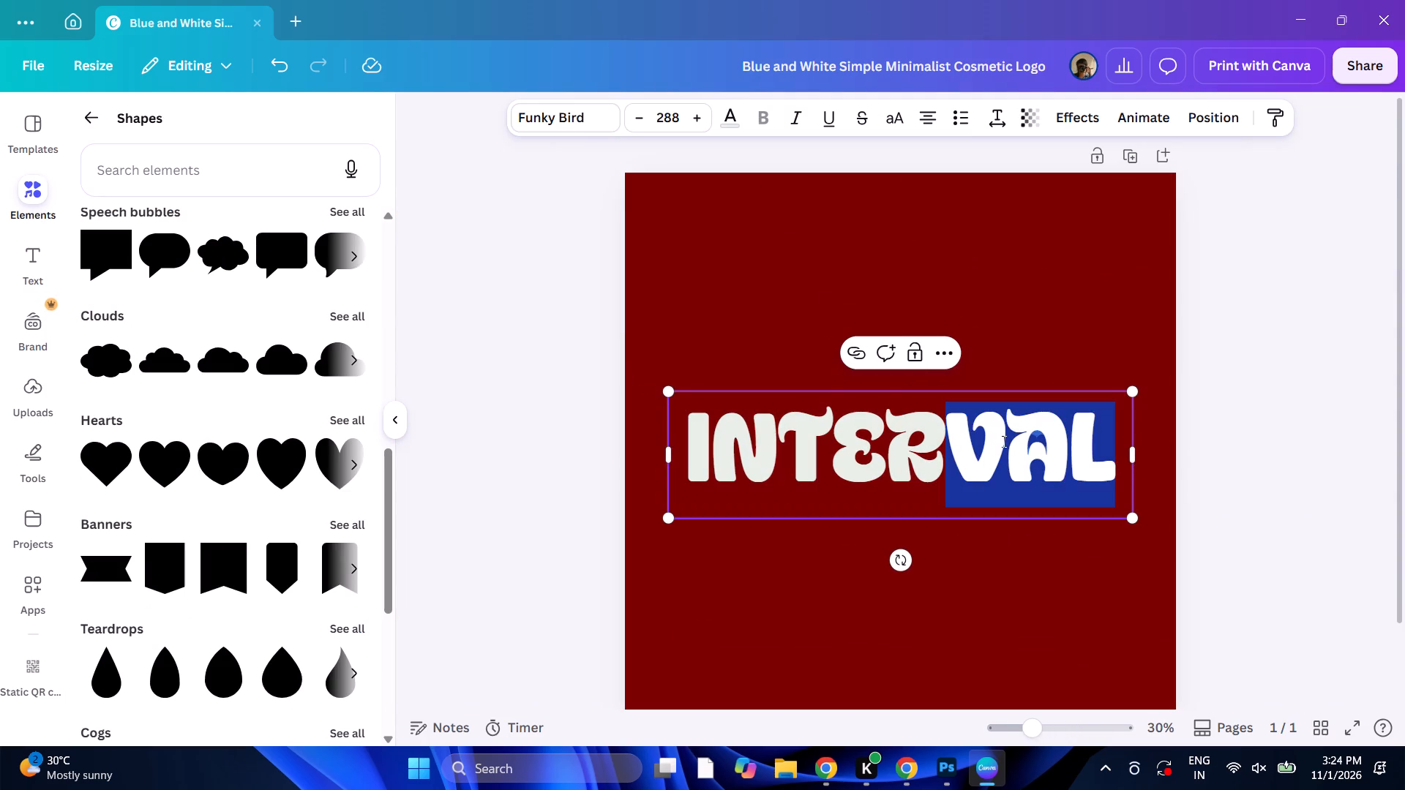
click(1003, 441)
click(781, 437)
click(777, 437)
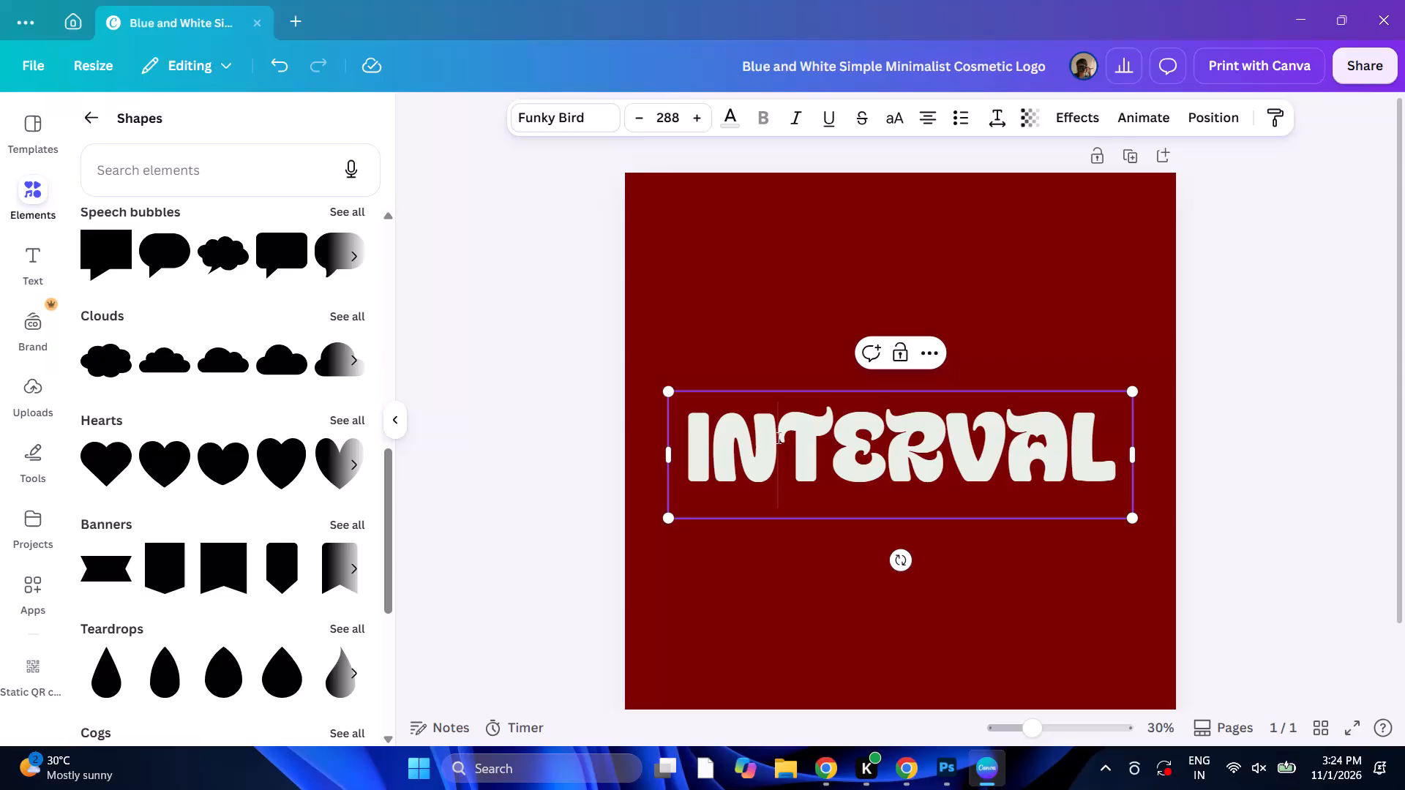
key(BackSpace)
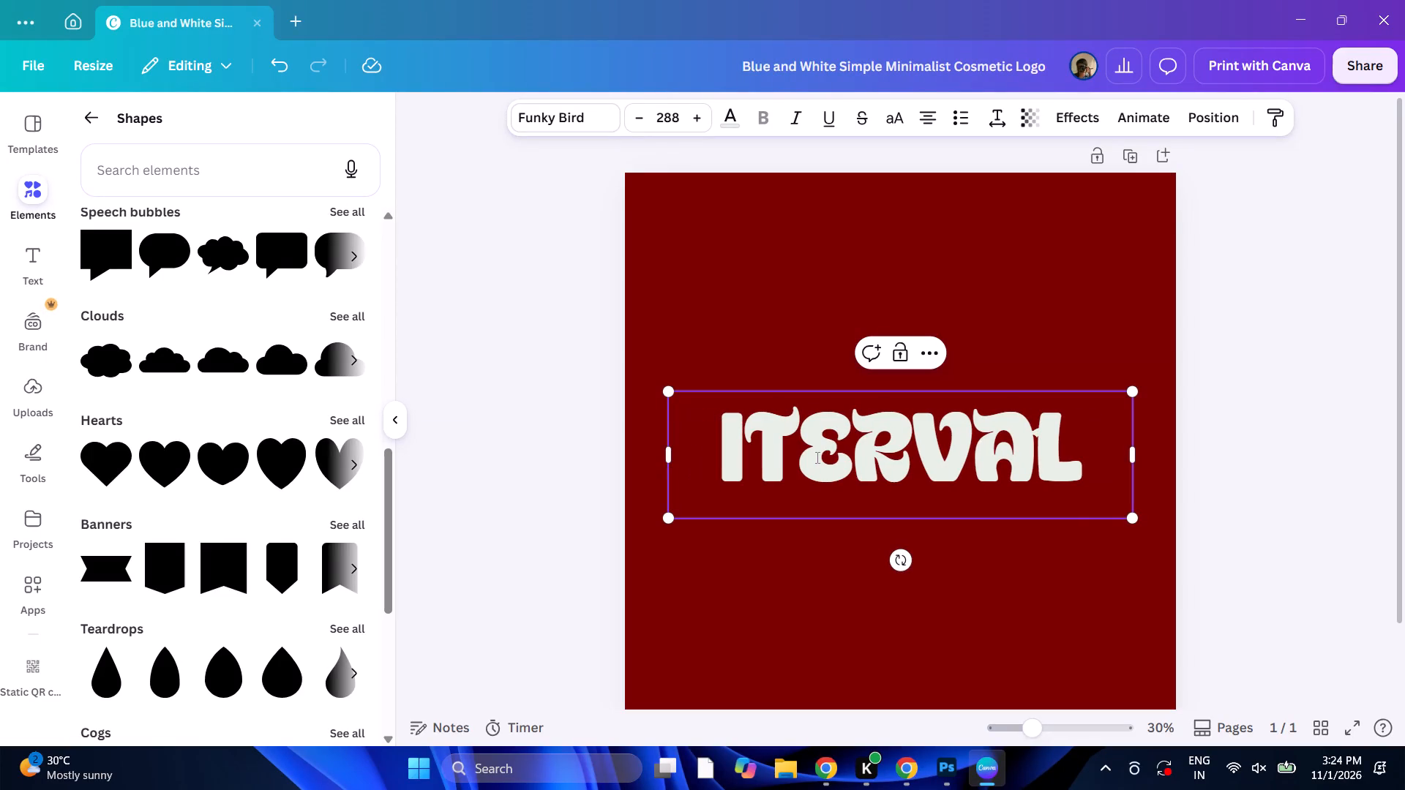
key(n)
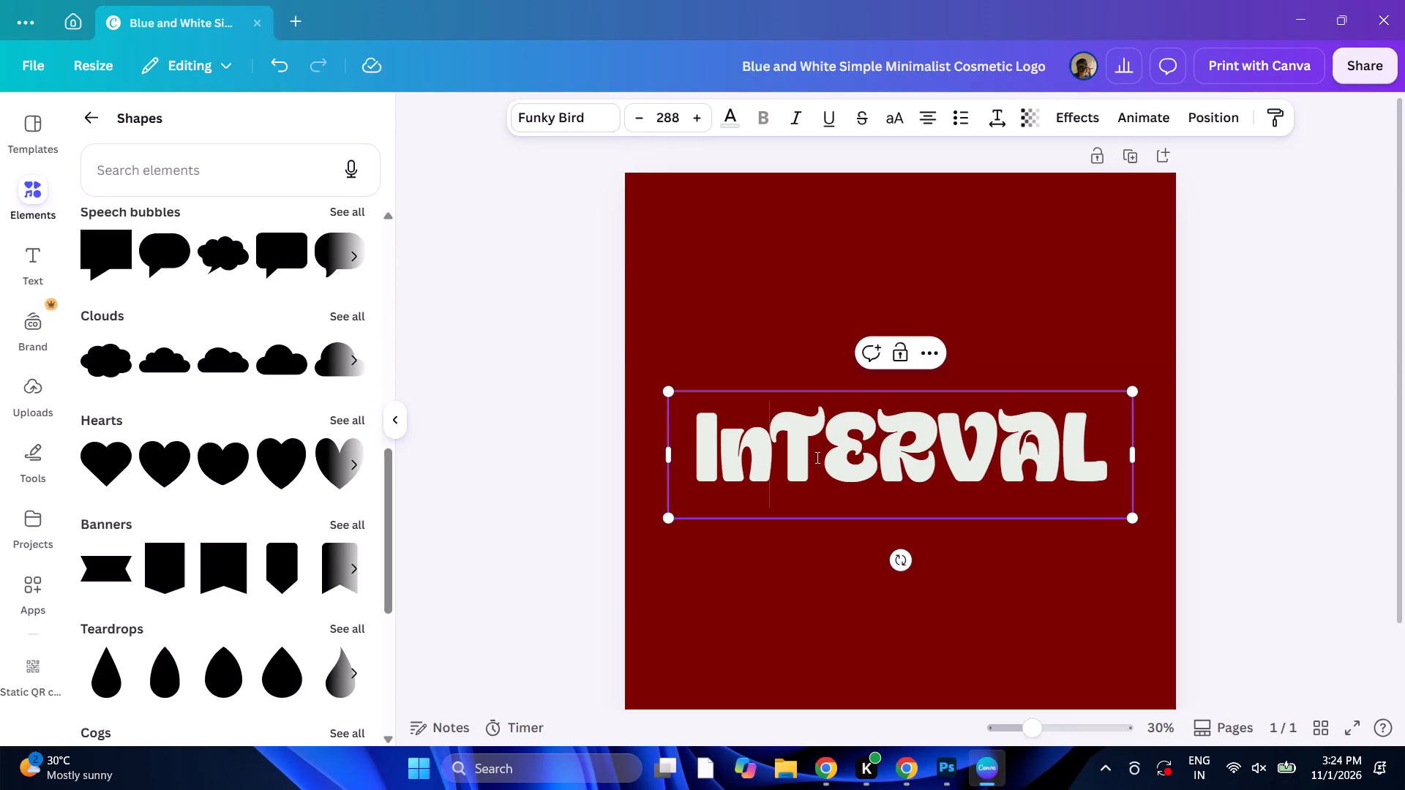
Replace the capitals "T", "E" and "R" in the wordmark with lowercase "t", "e" and "r".
key(Right)
key(BackSpace)
key(t)
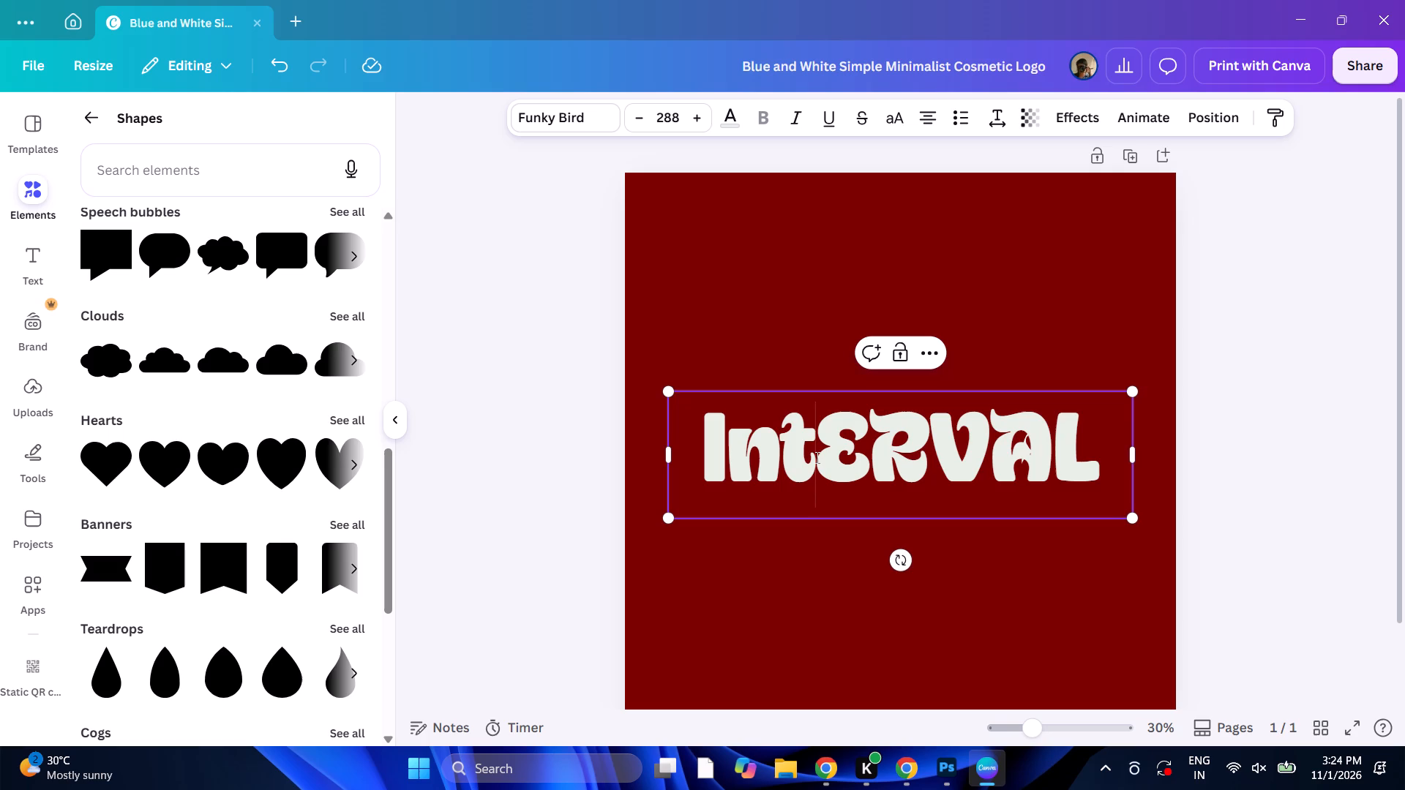
key(Right)
key(BackSpace)
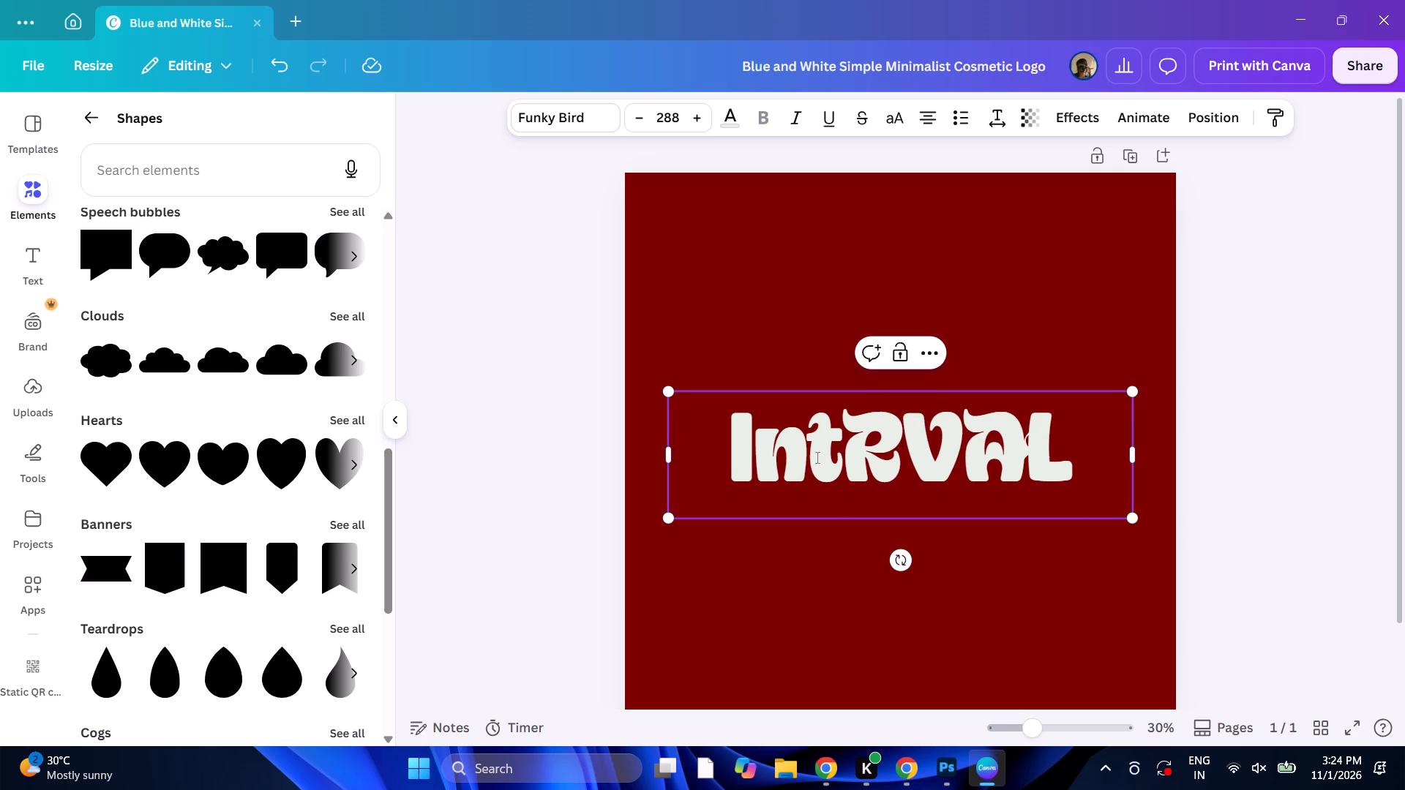
key(e)
key(Right)
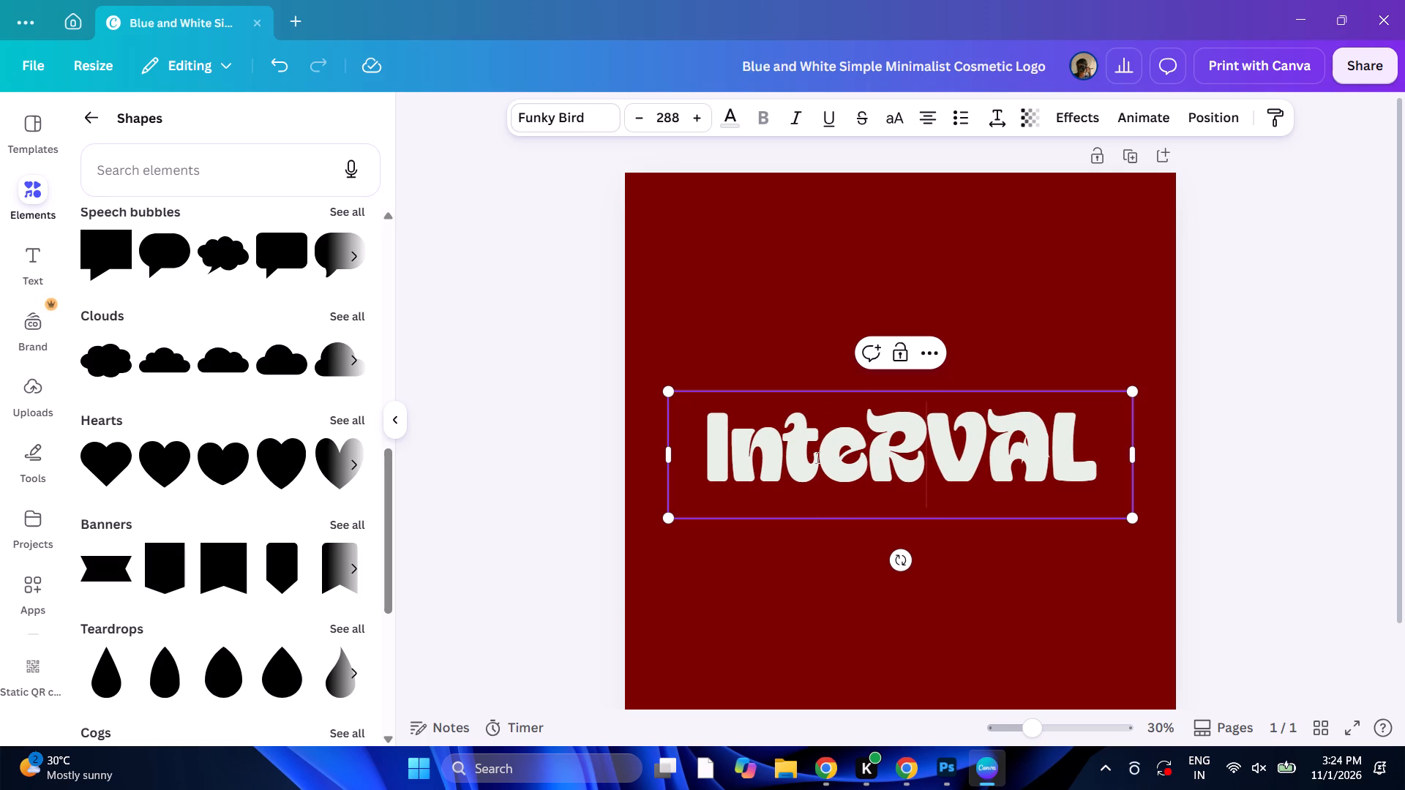
key(BackSpace)
key(r)
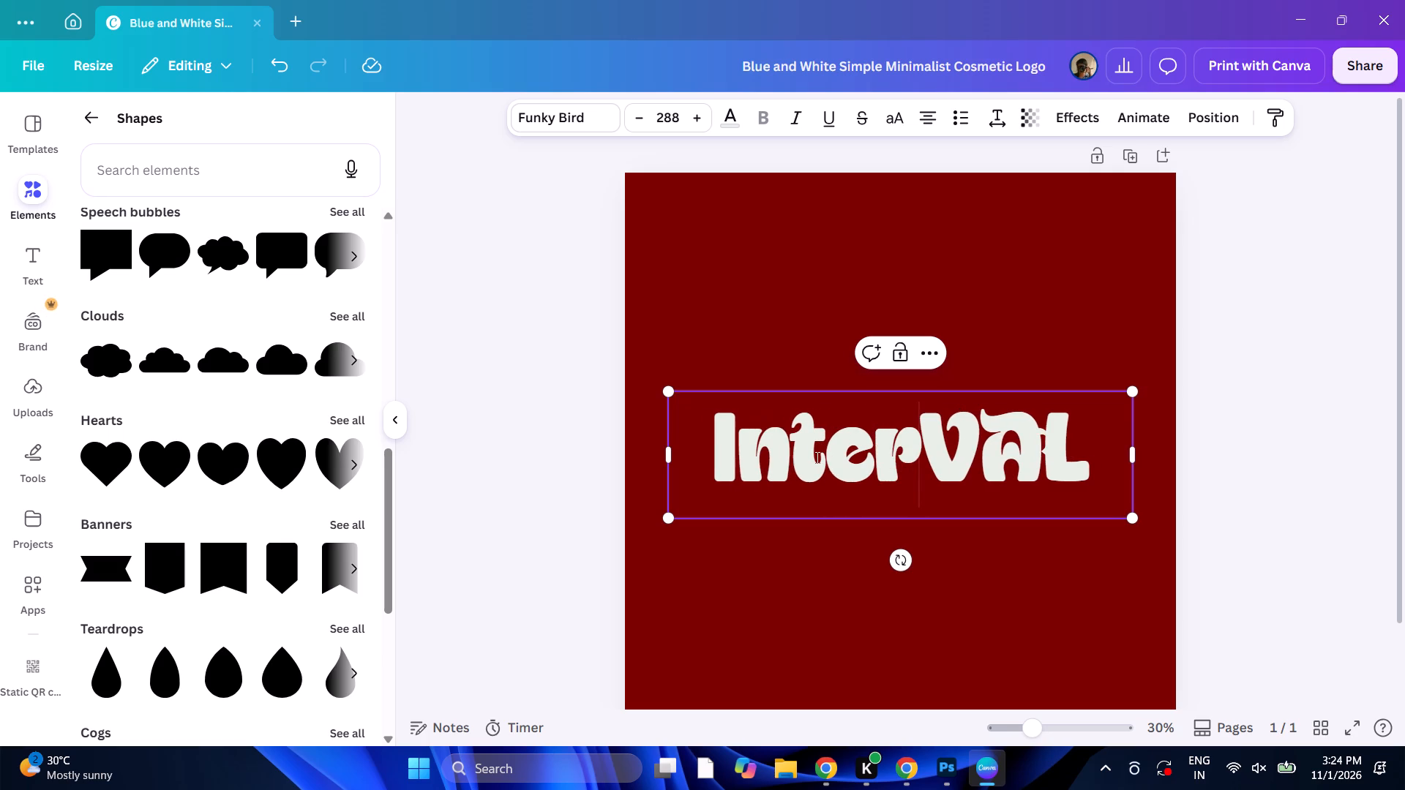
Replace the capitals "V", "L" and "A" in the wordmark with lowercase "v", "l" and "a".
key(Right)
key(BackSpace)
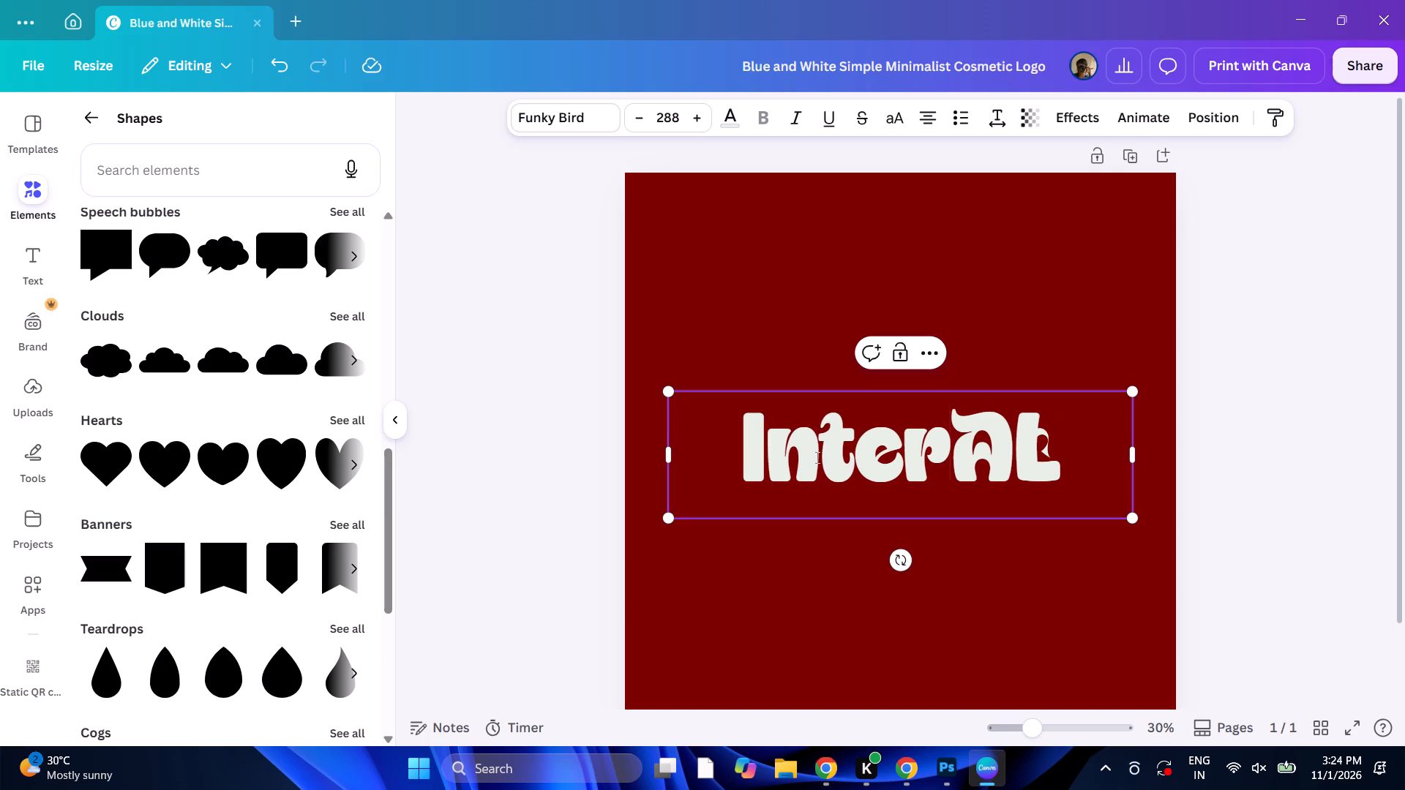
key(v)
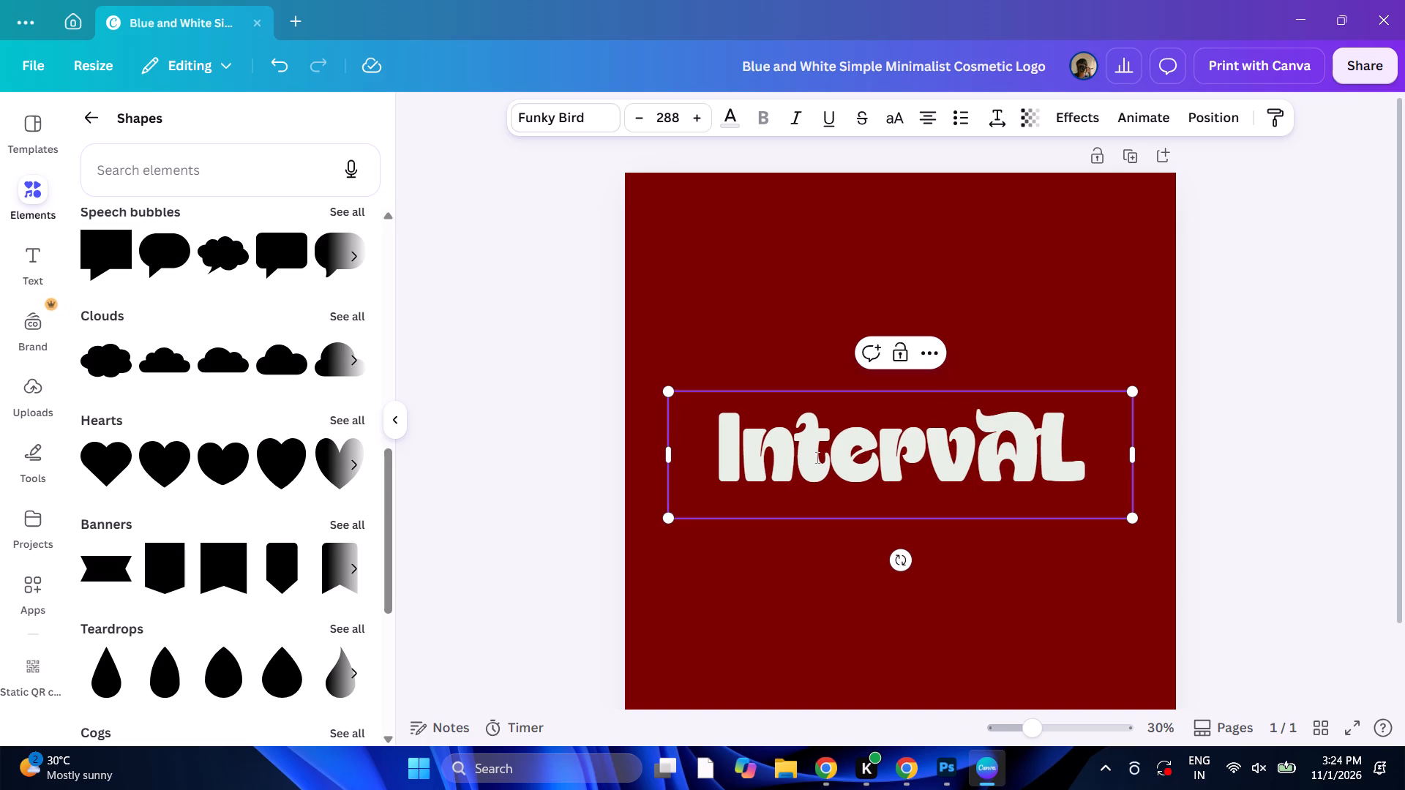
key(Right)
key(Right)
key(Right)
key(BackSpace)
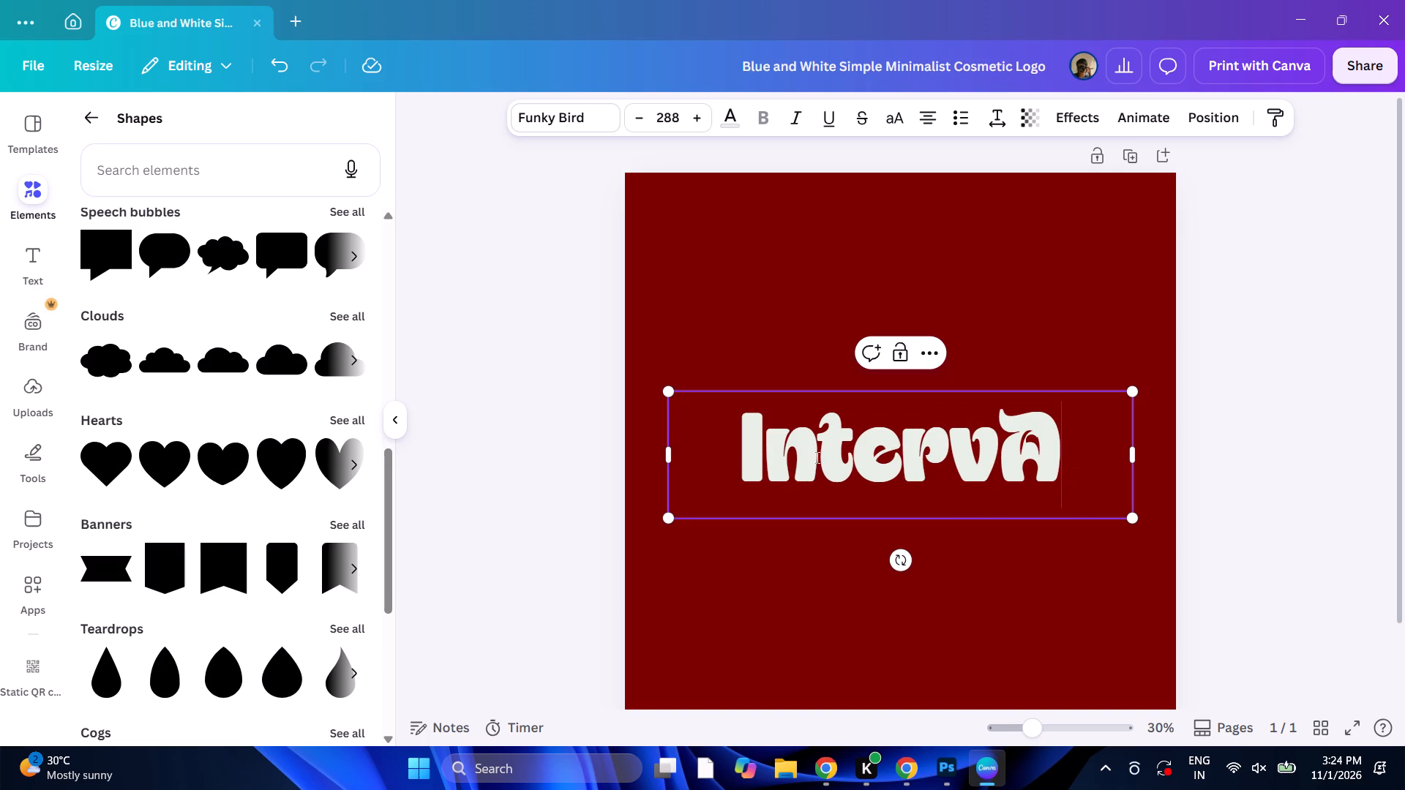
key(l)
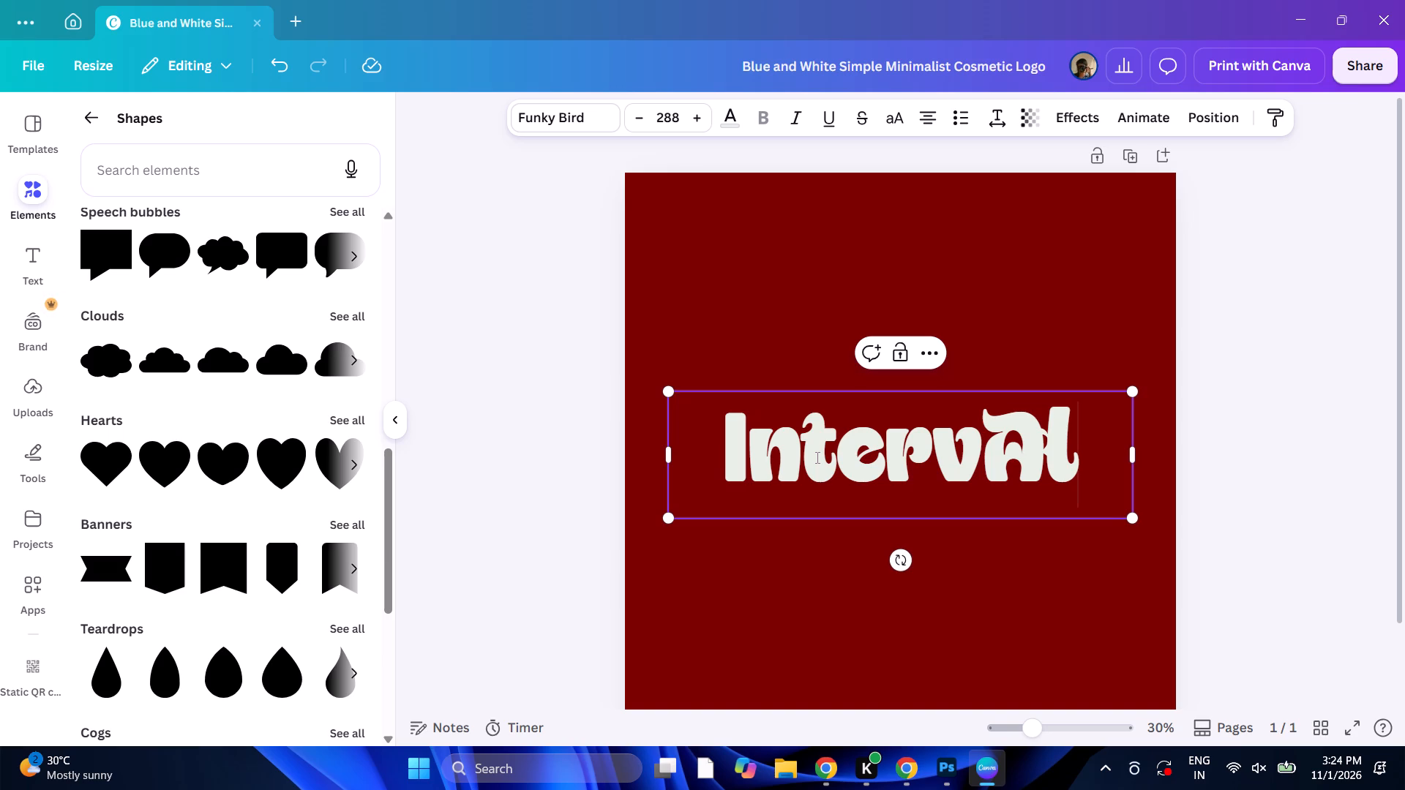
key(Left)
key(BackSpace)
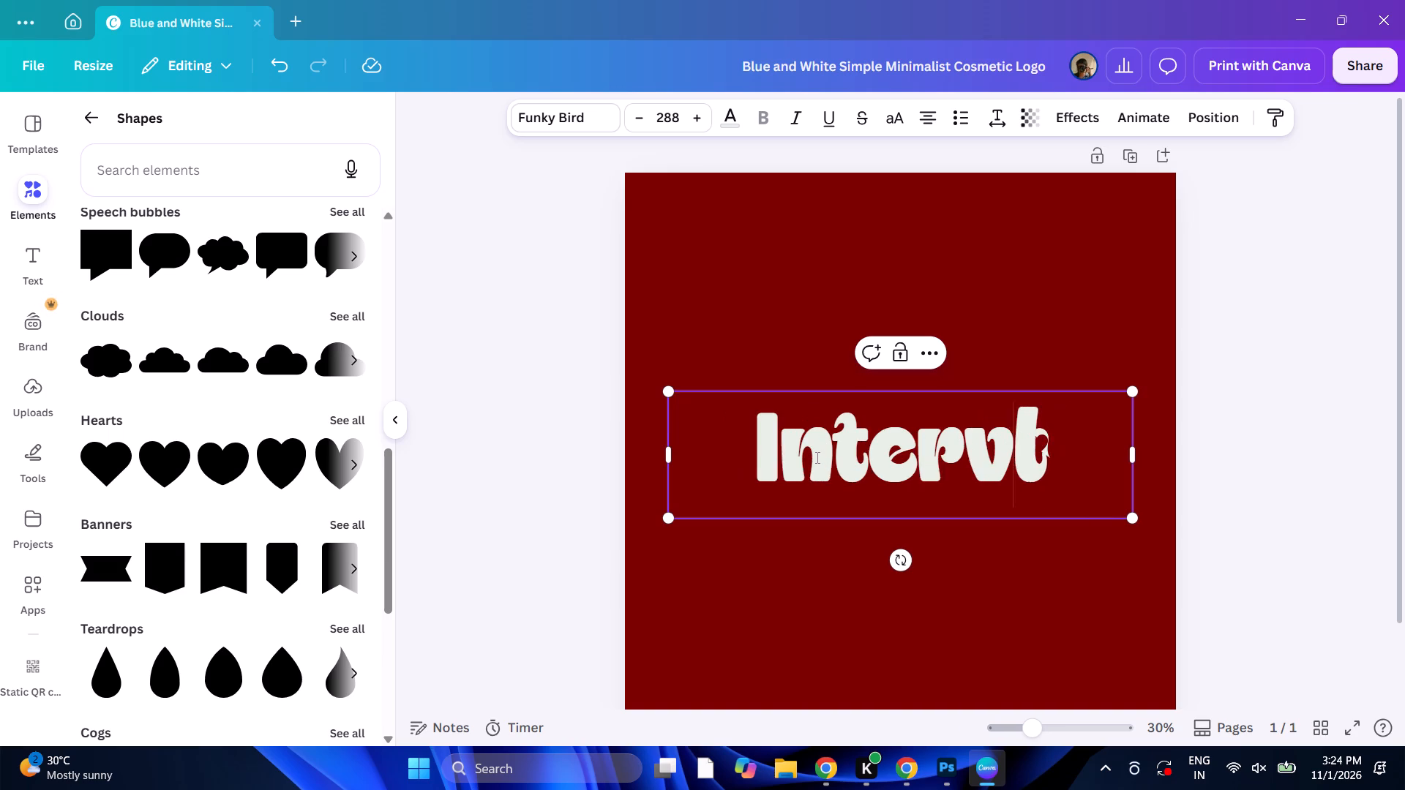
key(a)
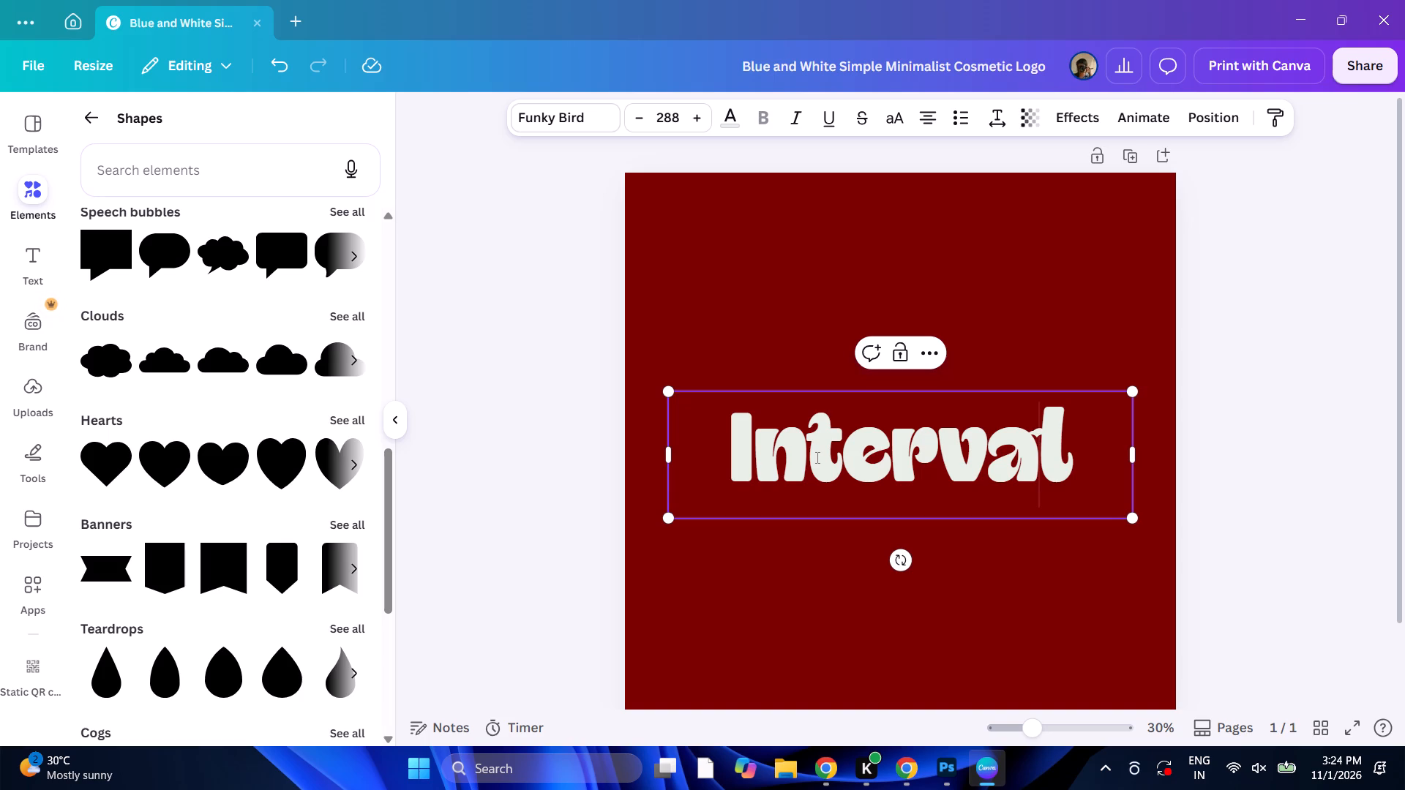
Undo all the lowercase letter replacements back to the all-capitals "INTERVAL" wordmark.
key(ctrl+z)
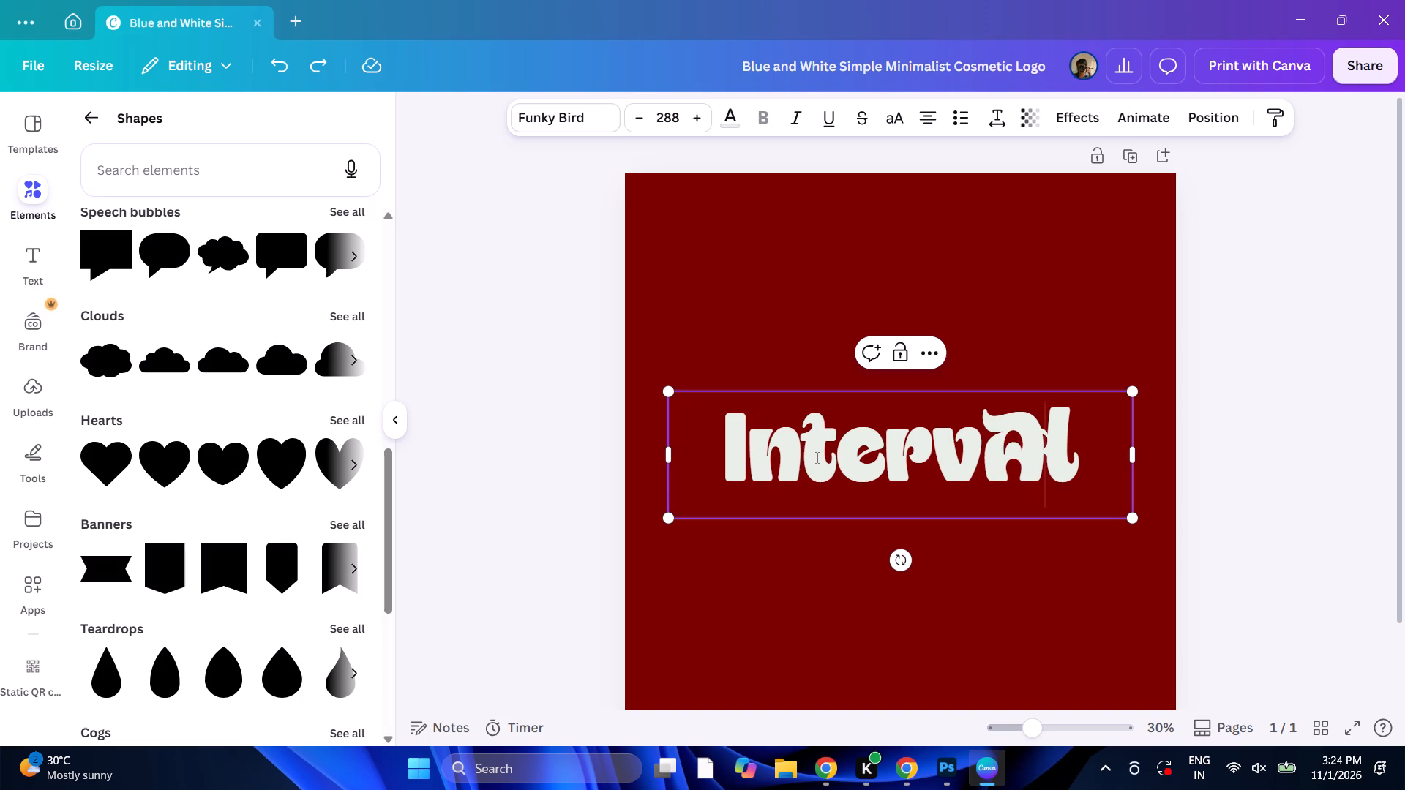
key(ctrl+z)
key(ctrl+z)
key(ctrl+z)
key(ctrl+z)
key(ctrl+z)
key(ctrl+z)
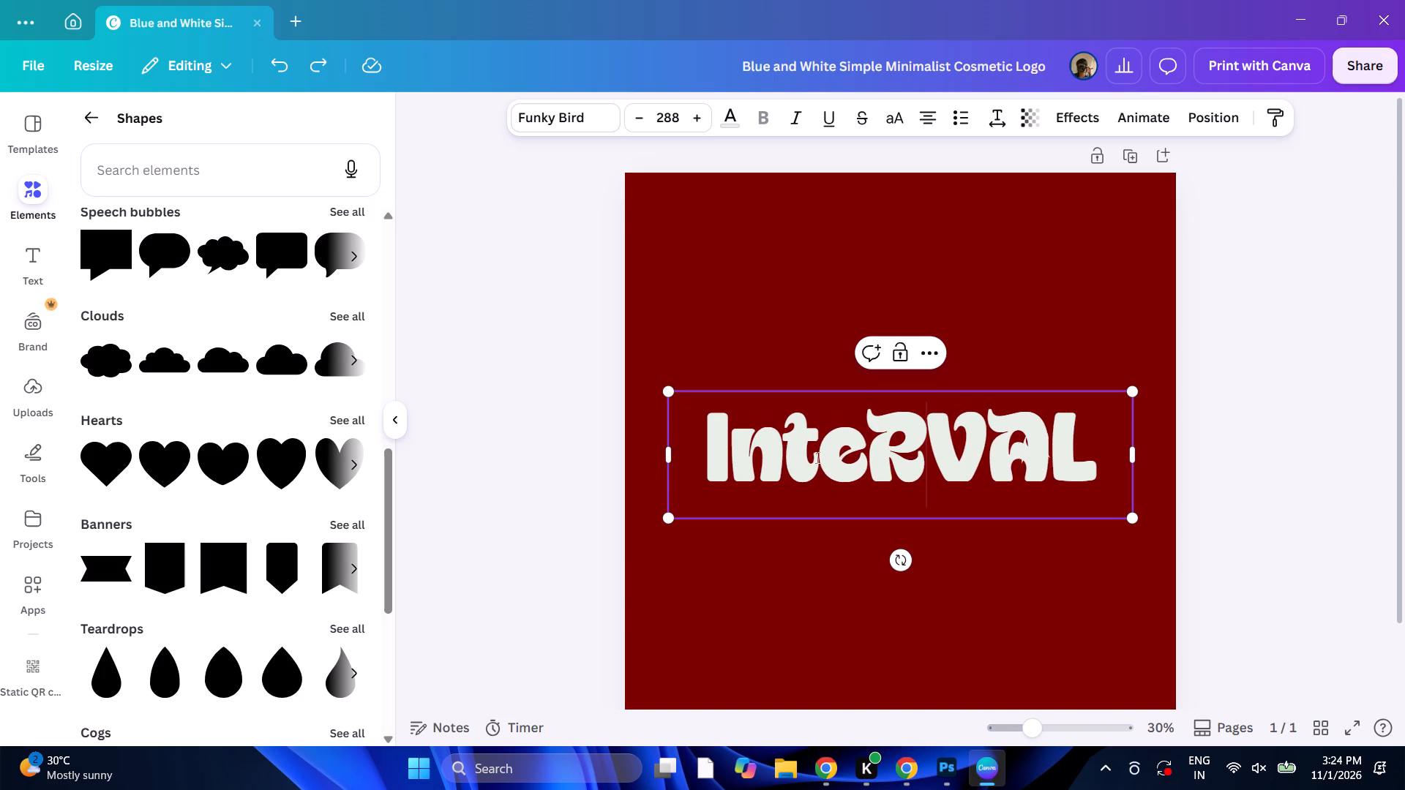
key(ctrl+z)
key(ctrl+z)
key(ctrl+z)
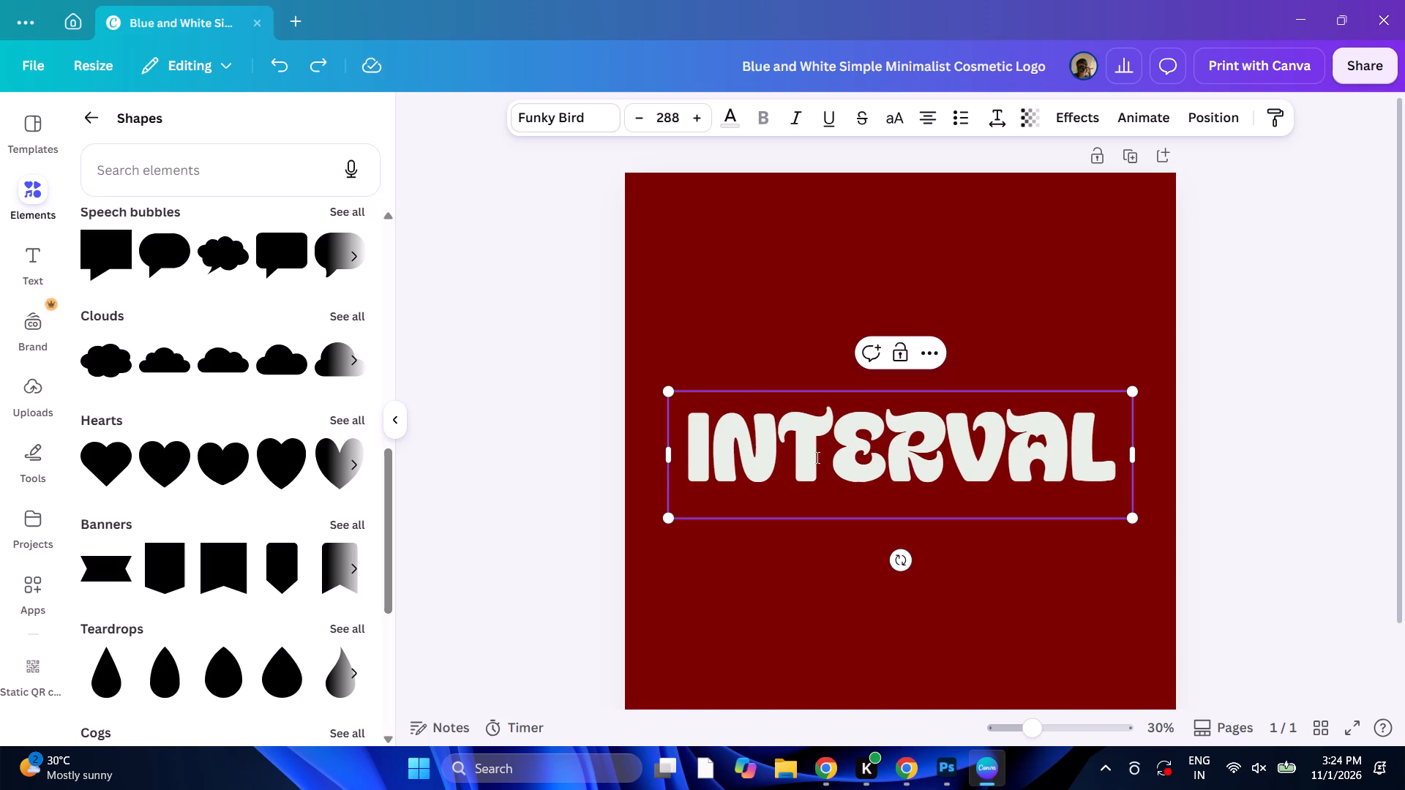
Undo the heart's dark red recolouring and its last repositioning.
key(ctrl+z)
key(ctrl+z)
Move the black heart inside the "A" so it is centred just above the letter's lower opening.
alt+scroll(958, 391, up, 4)
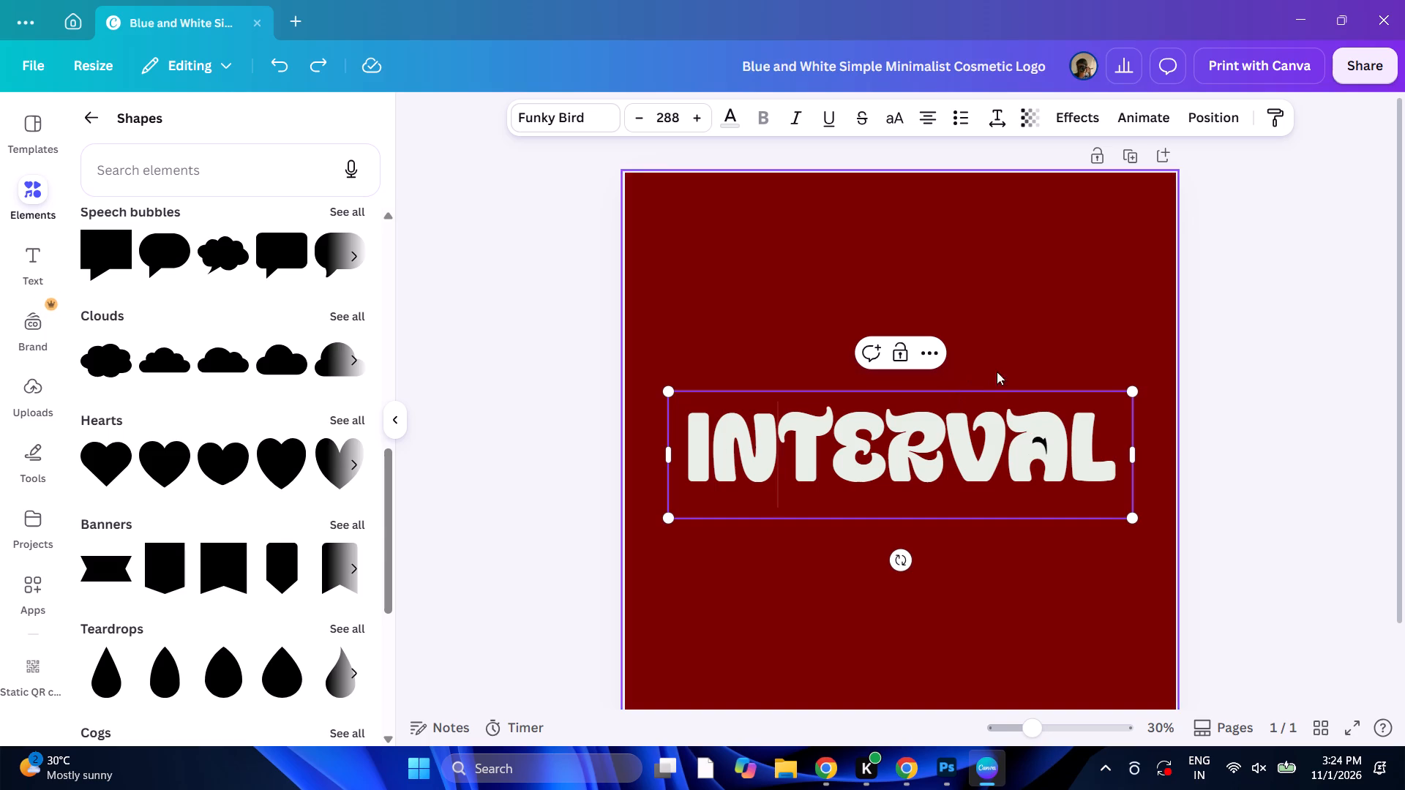
ctrl+scroll(1134, 454, up, 13)
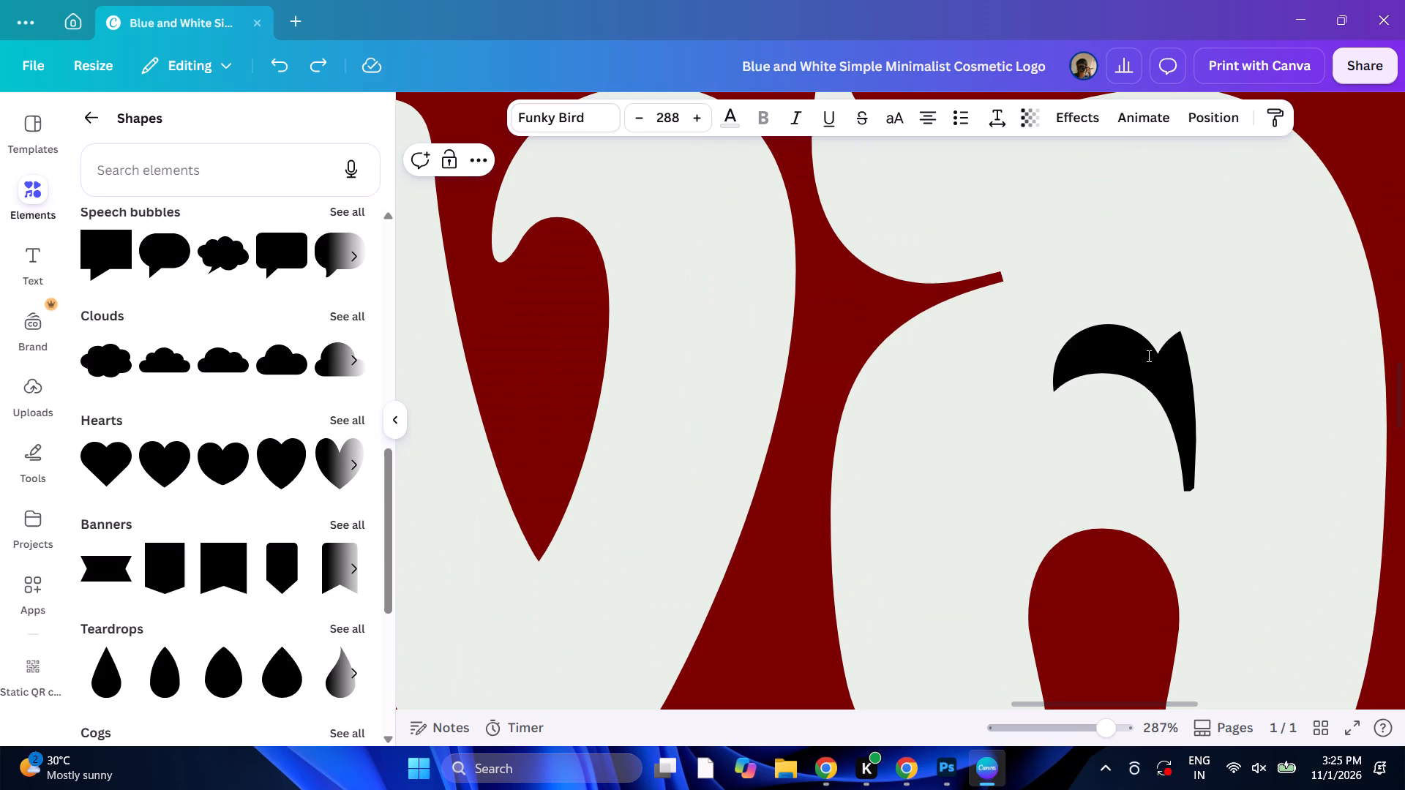
click(1147, 355)
ctrl+double_click(1154, 374)
ctrl+click(1154, 374)
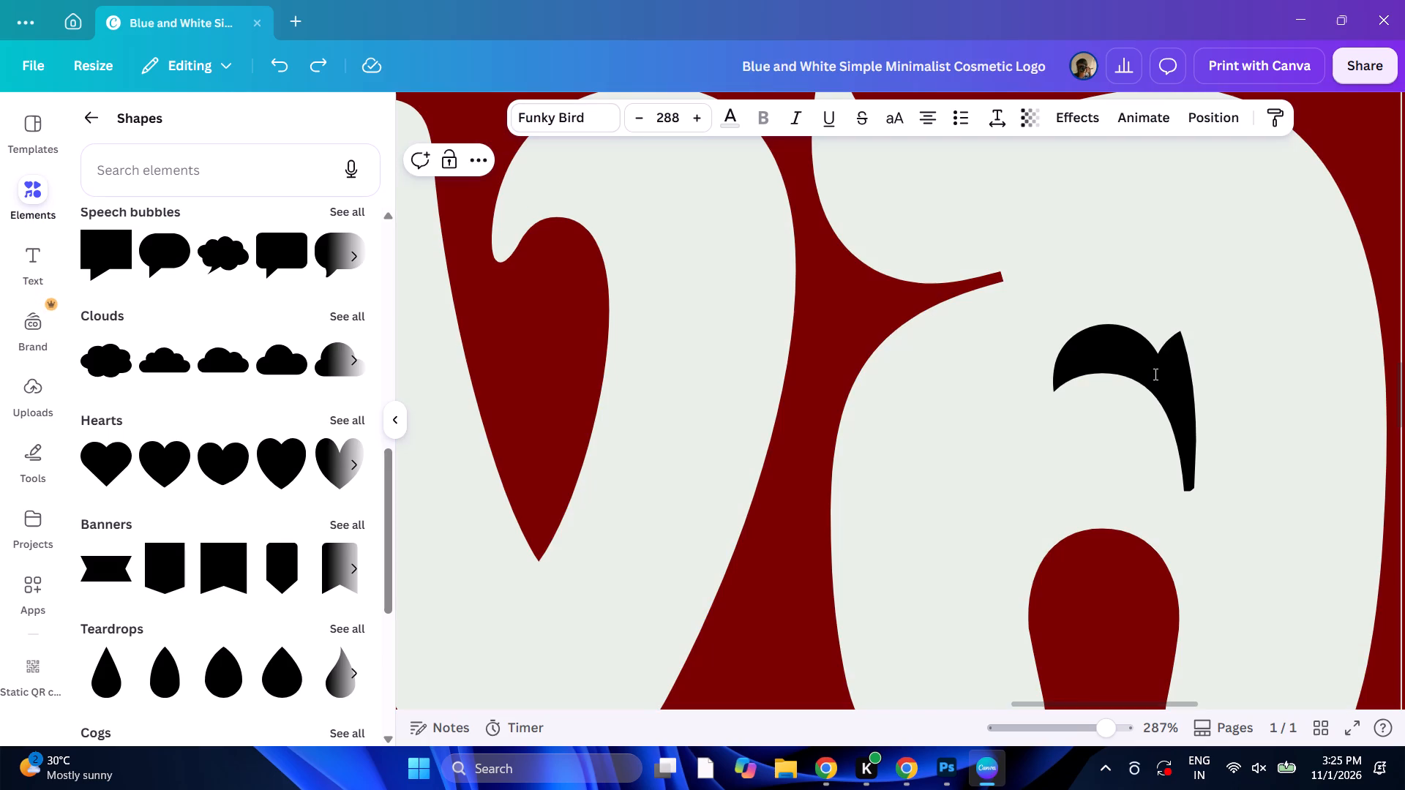
ctrl+click(1154, 374)
scroll(897, 337, down, 3)
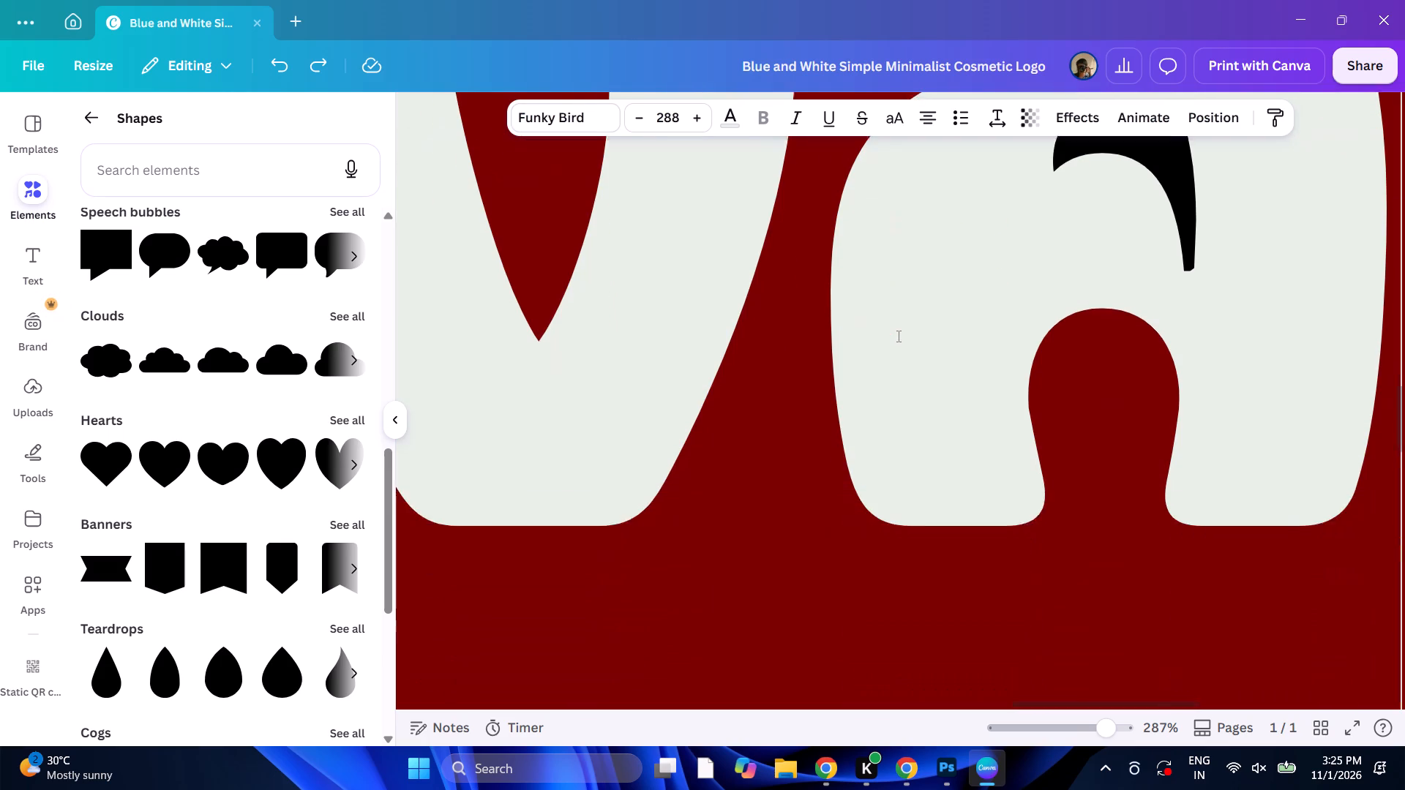
ctrl+scroll(897, 334, down, 10)
drag(1067, 553, 1065, 543)
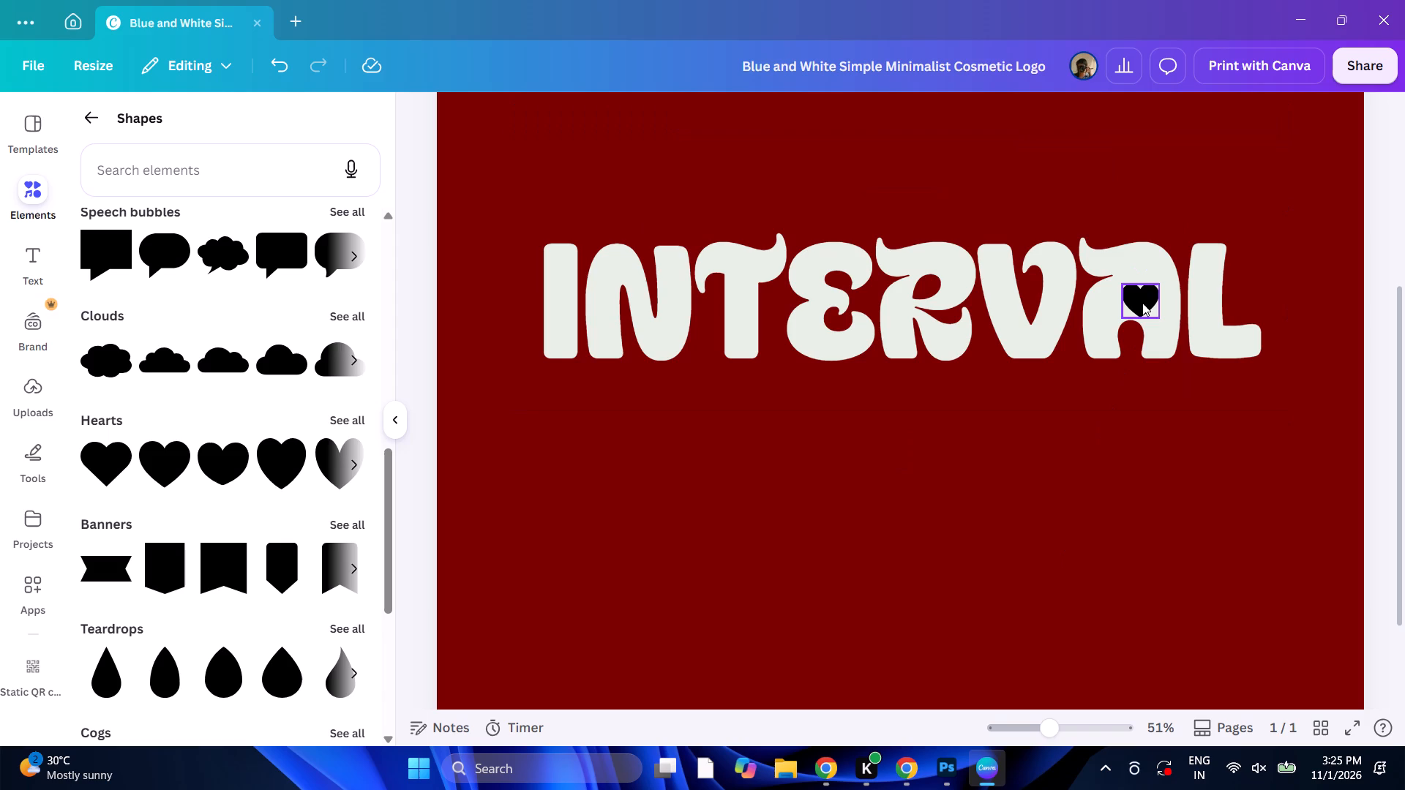
drag(1142, 303, 1134, 297)
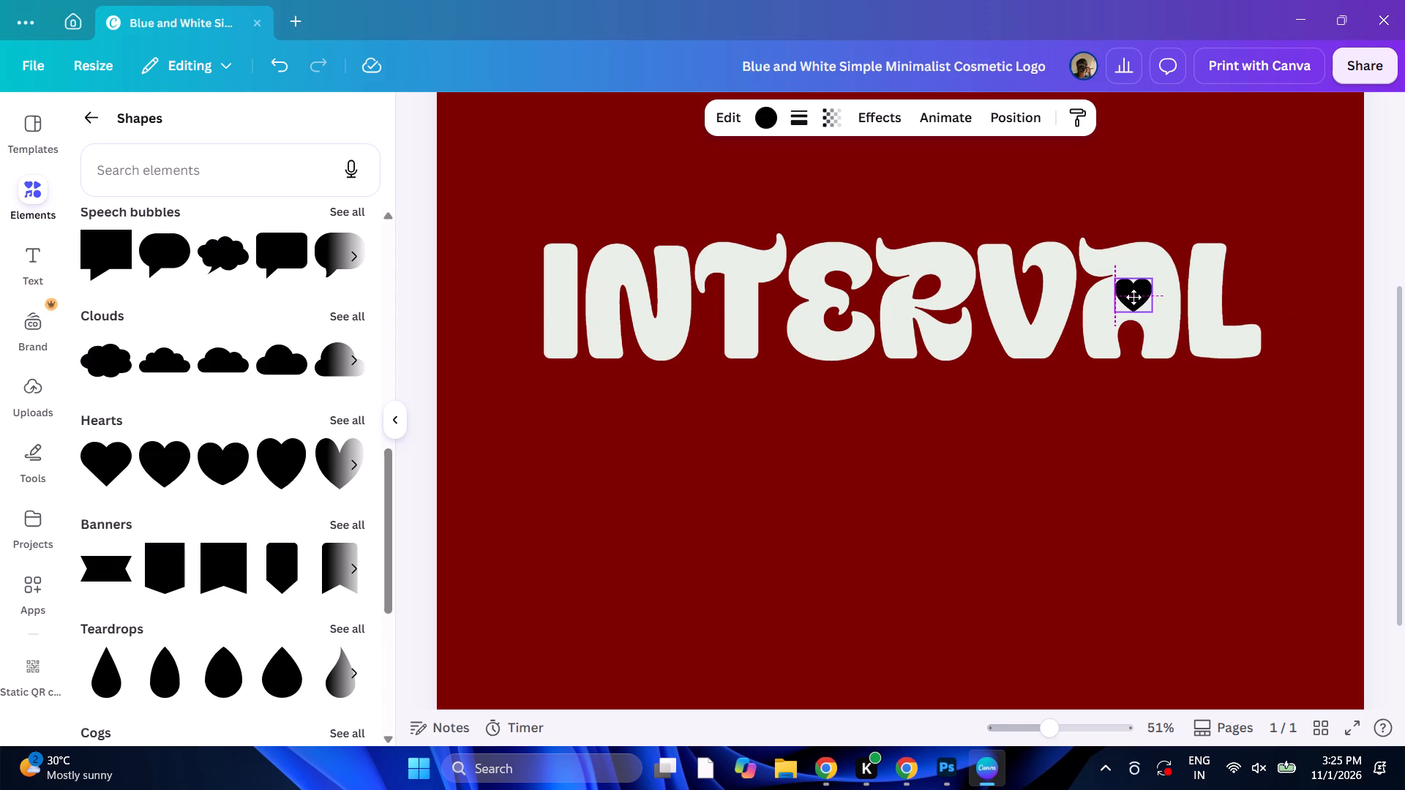
drag(1134, 297, 1131, 297)
drag(1131, 297, 1131, 297)
drag(1131, 297, 1131, 300)
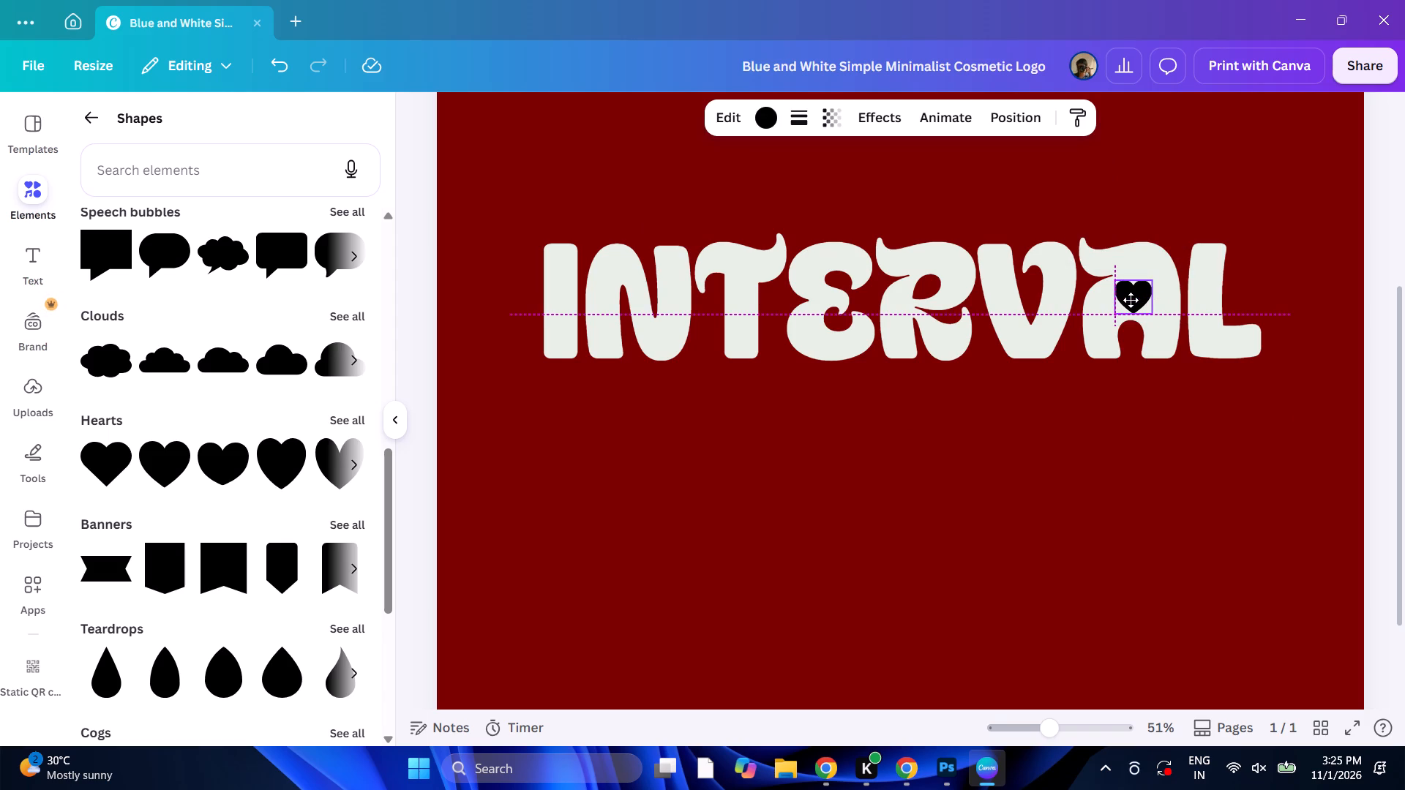
drag(1131, 300, 1133, 300)
drag(1133, 300, 1132, 300)
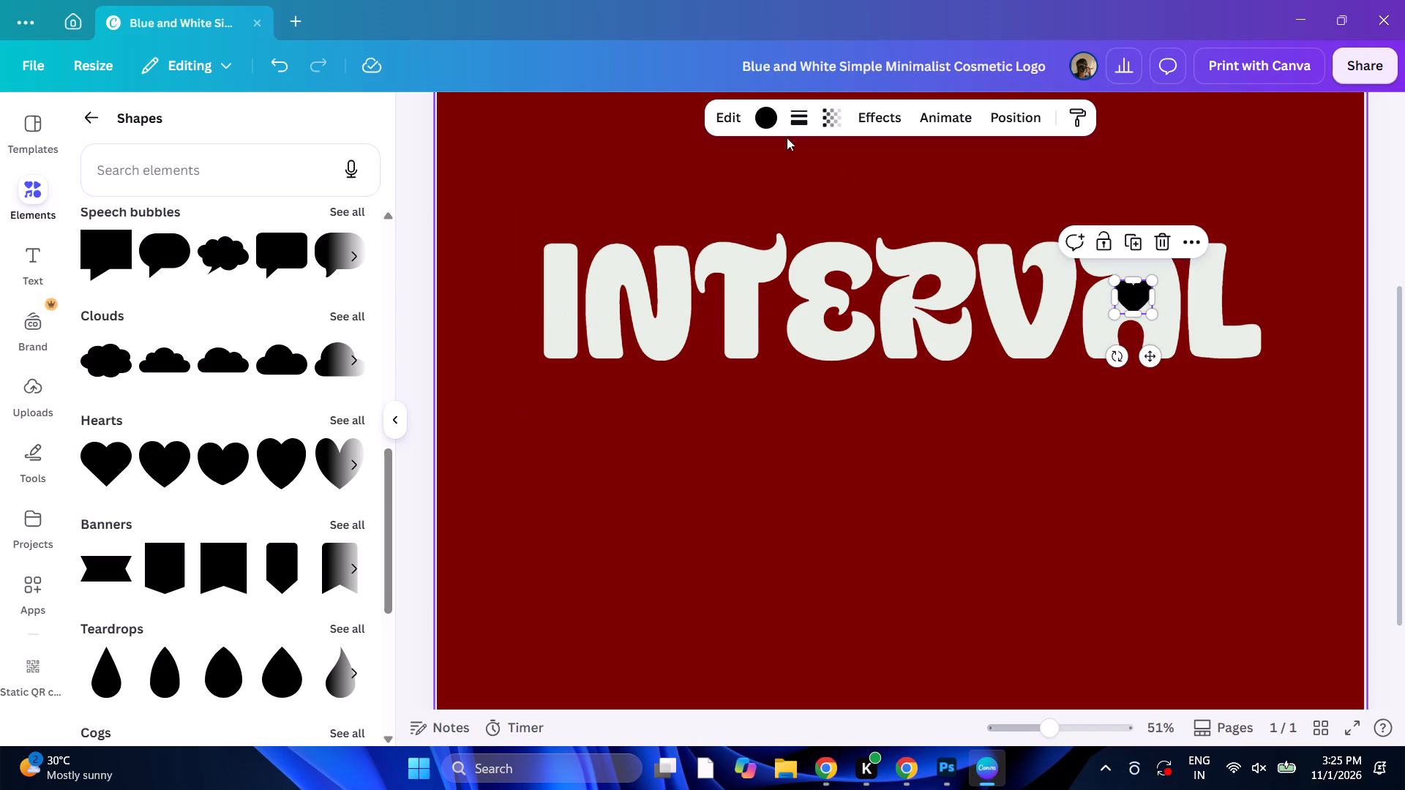
Recolour the heart with the design's dark red so it looks cut out of the "A".
click(770, 116)
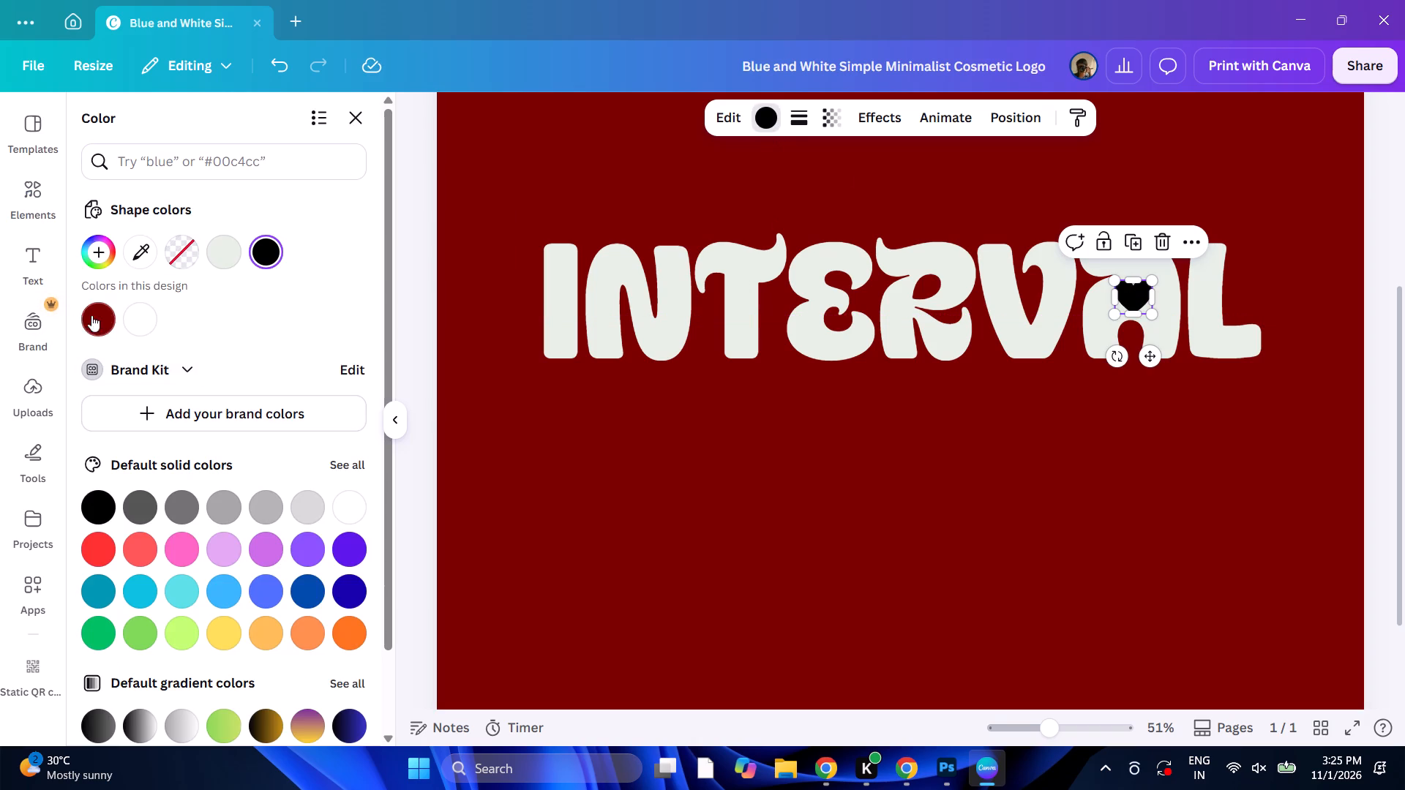
click(91, 315)
click(1344, 235)
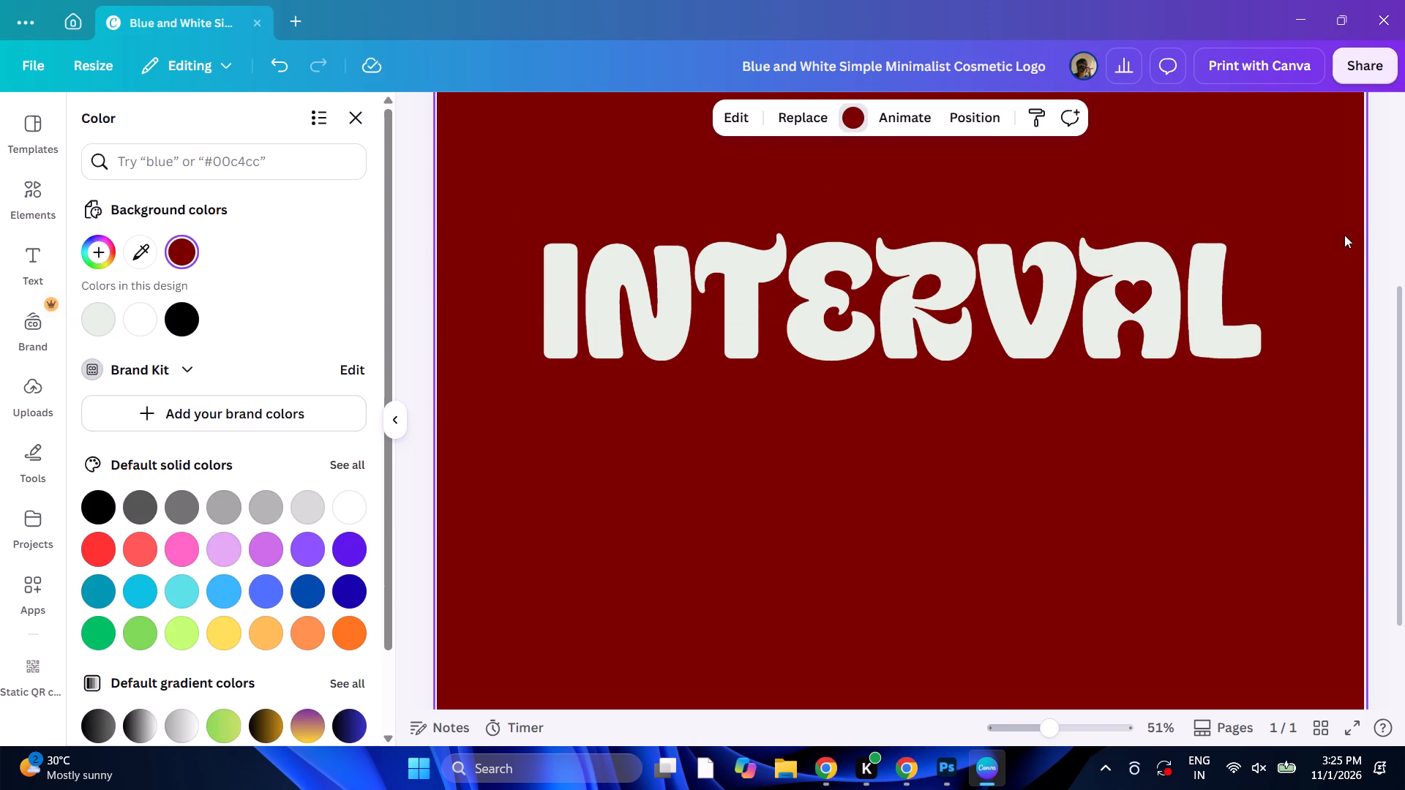
Fine-tune the dark red heart's position, aligning it over the lower opening of the "A" and nudging it up four steps.
ctrl+click(1127, 290)
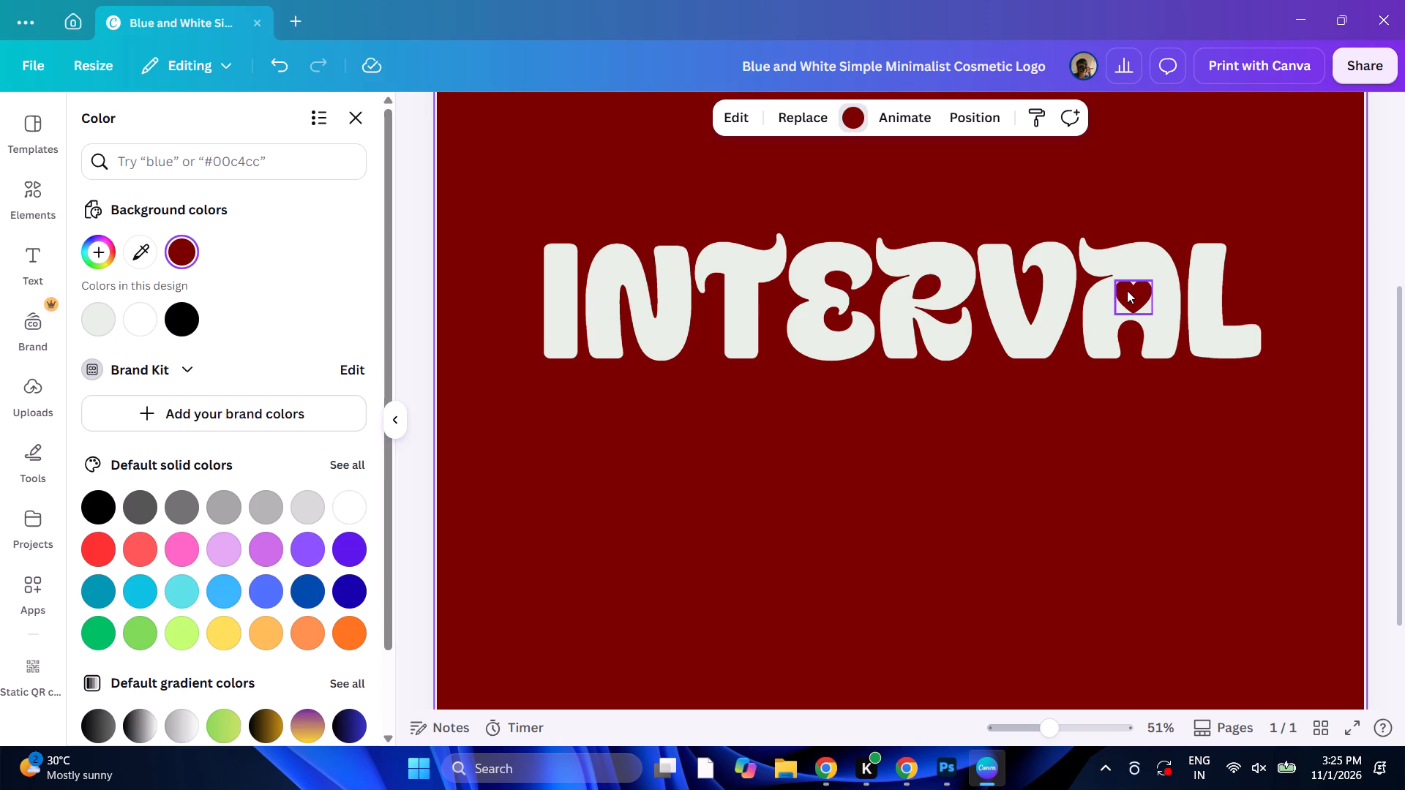
click(1134, 298)
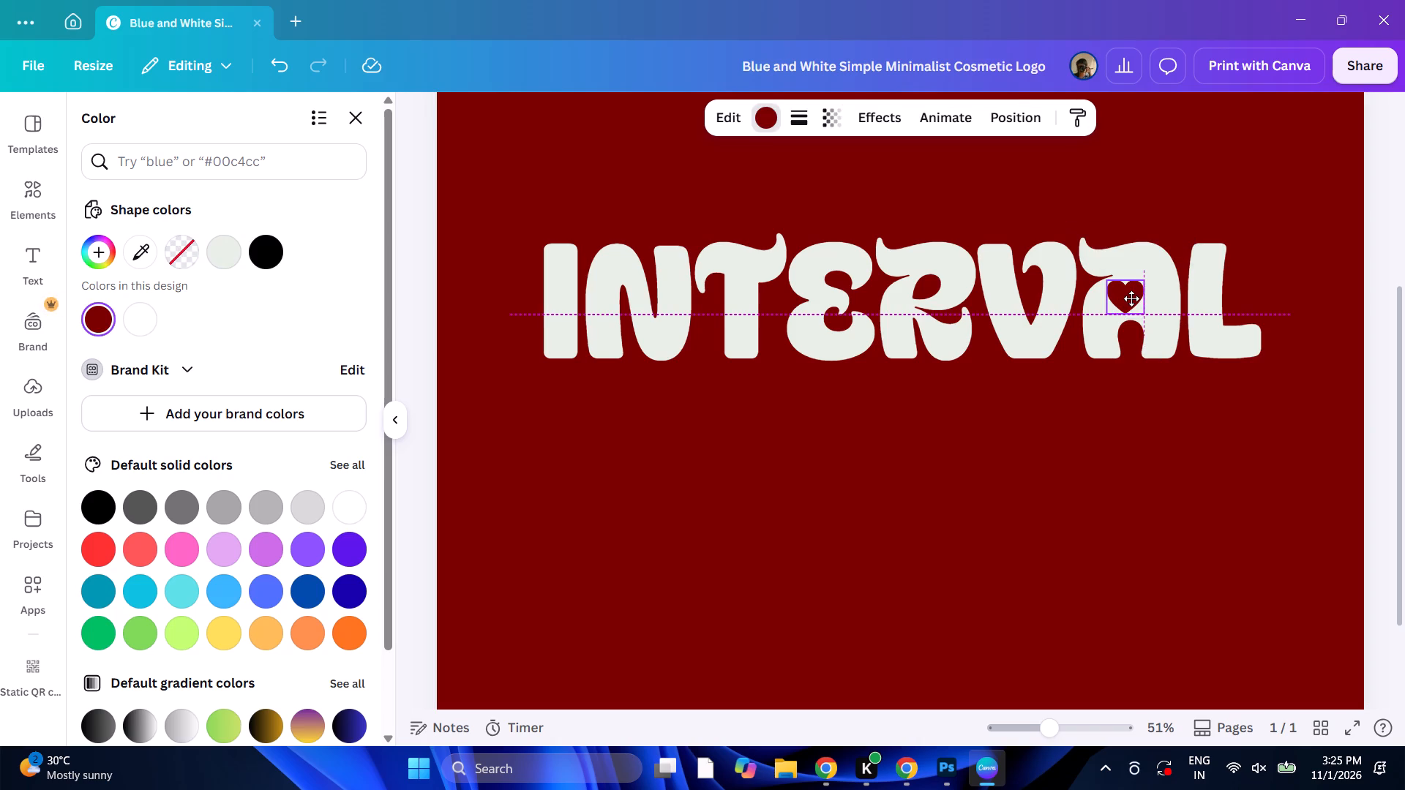
click(1108, 507)
ctrl+scroll(1106, 486, down, 5)
ctrl+scroll(1114, 389, up, 3)
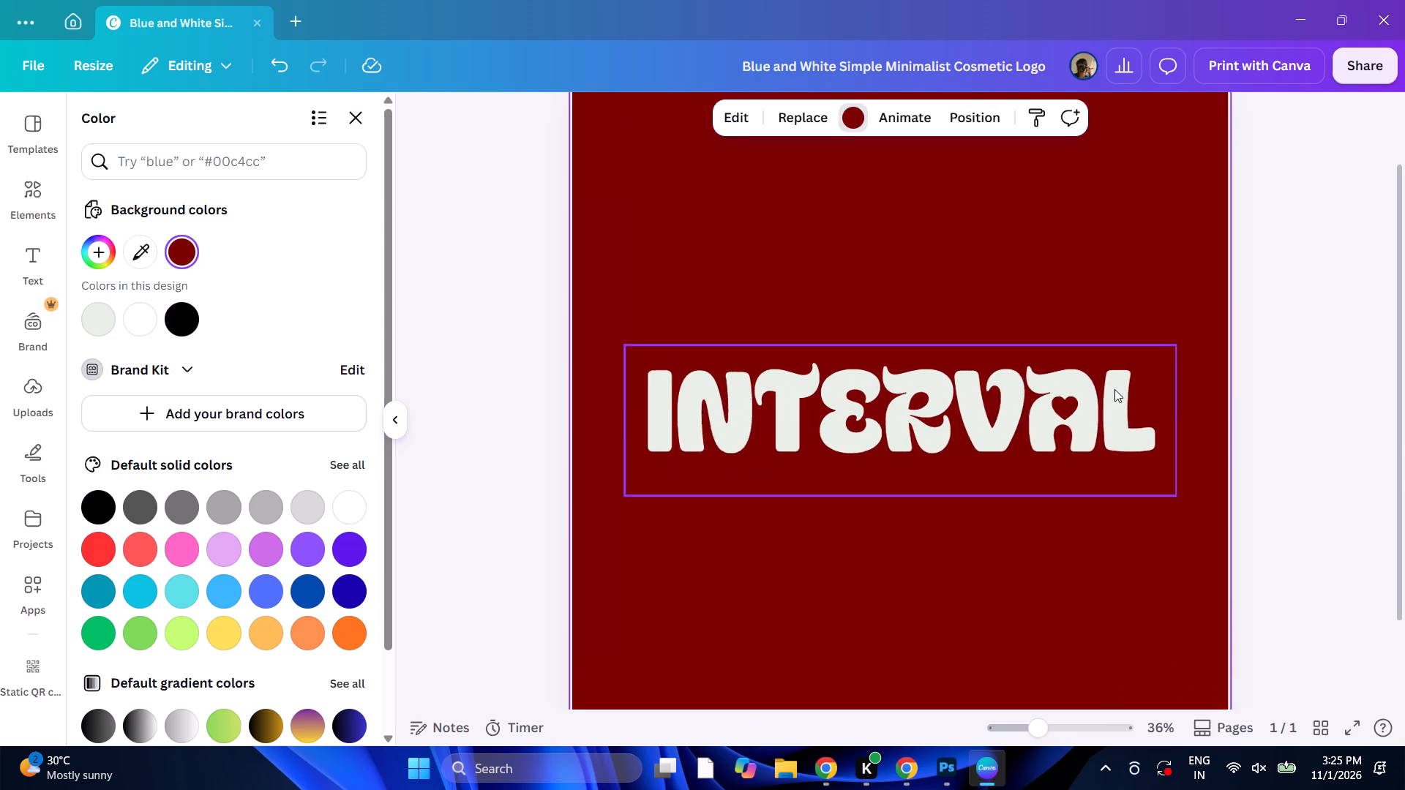
ctrl+scroll(1114, 389, up, 1)
ctrl+click(1101, 406)
click(1101, 409)
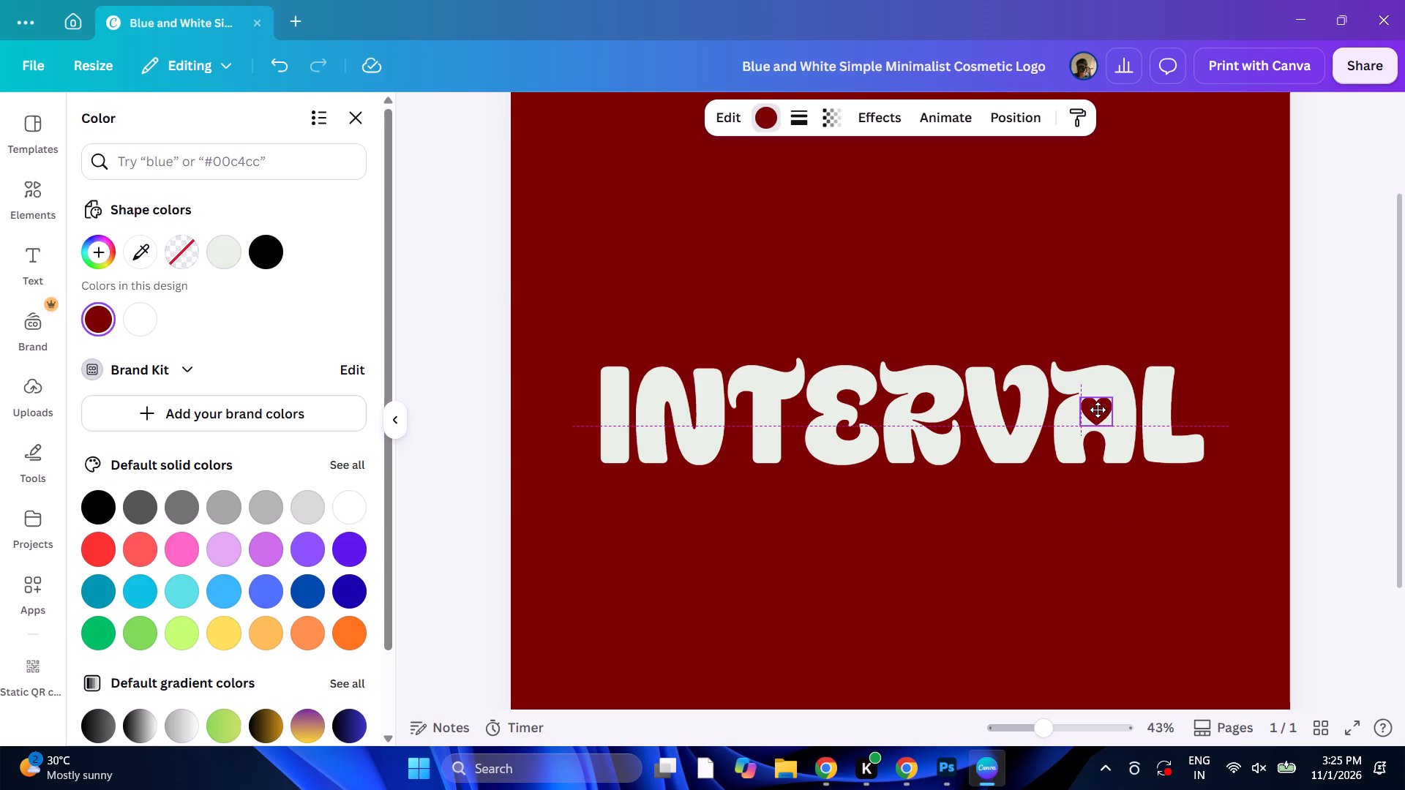
ctrl+scroll(1166, 396, up, 4)
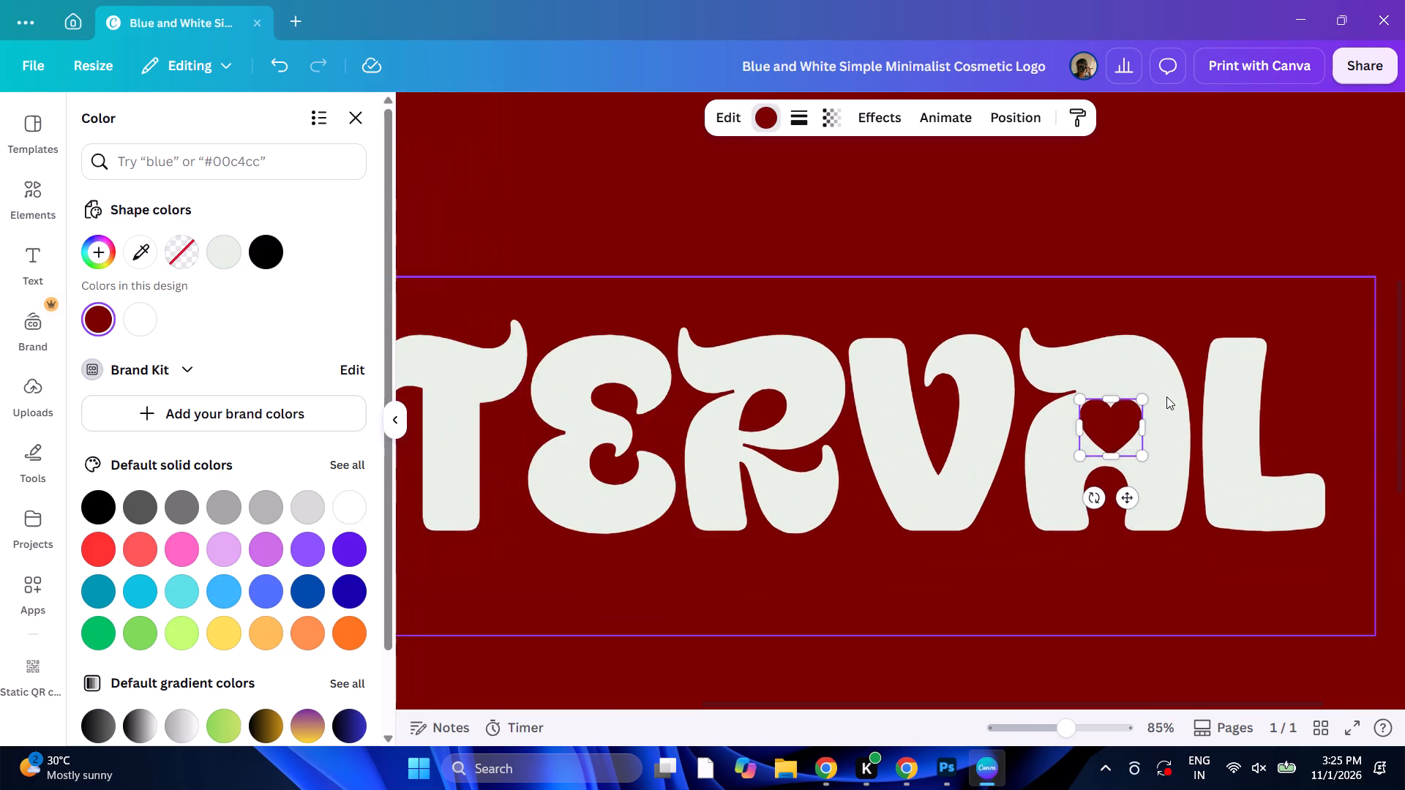
ctrl+scroll(1166, 396, up, 9)
scroll(1049, 505, down, 4)
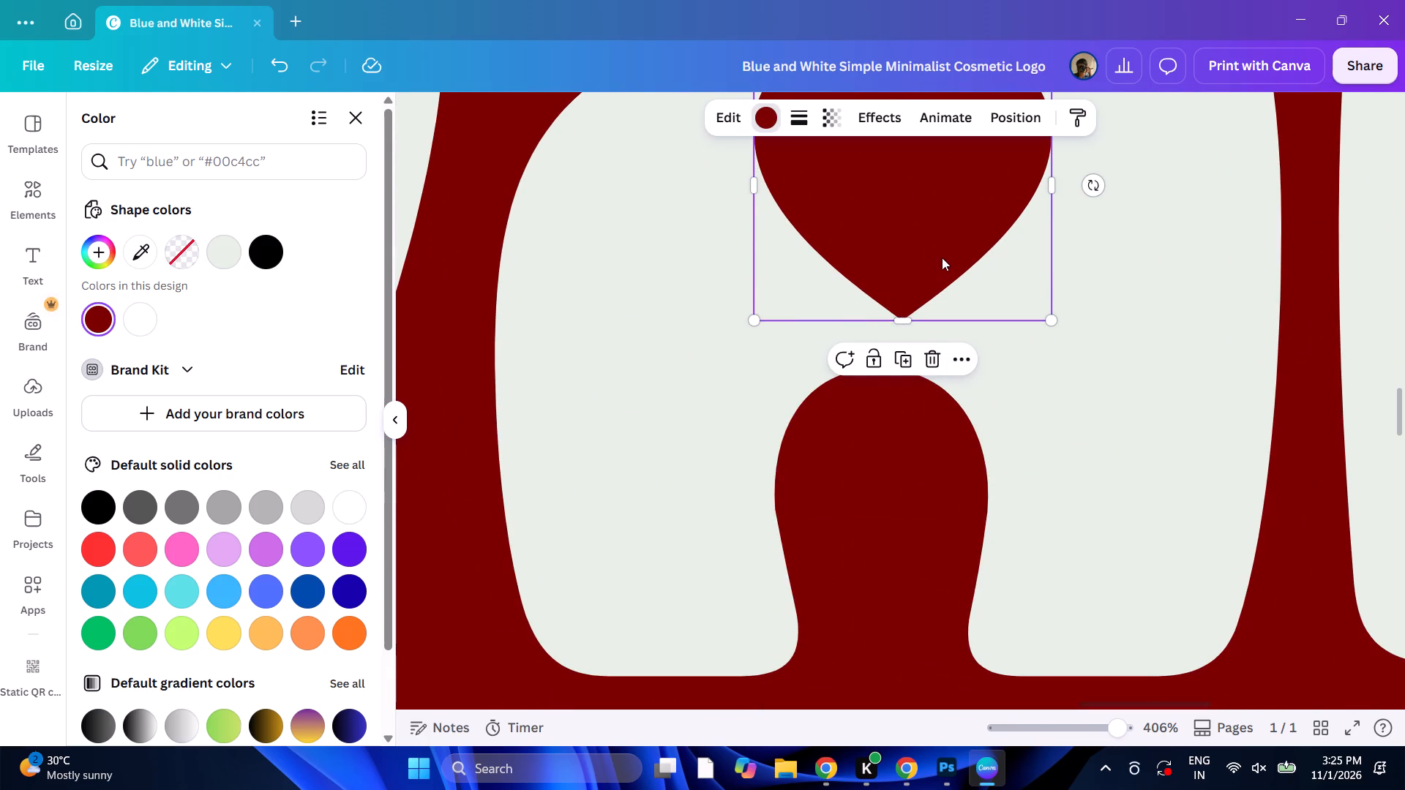
drag(942, 257, 919, 278)
ctrl+scroll(919, 278, down, 5)
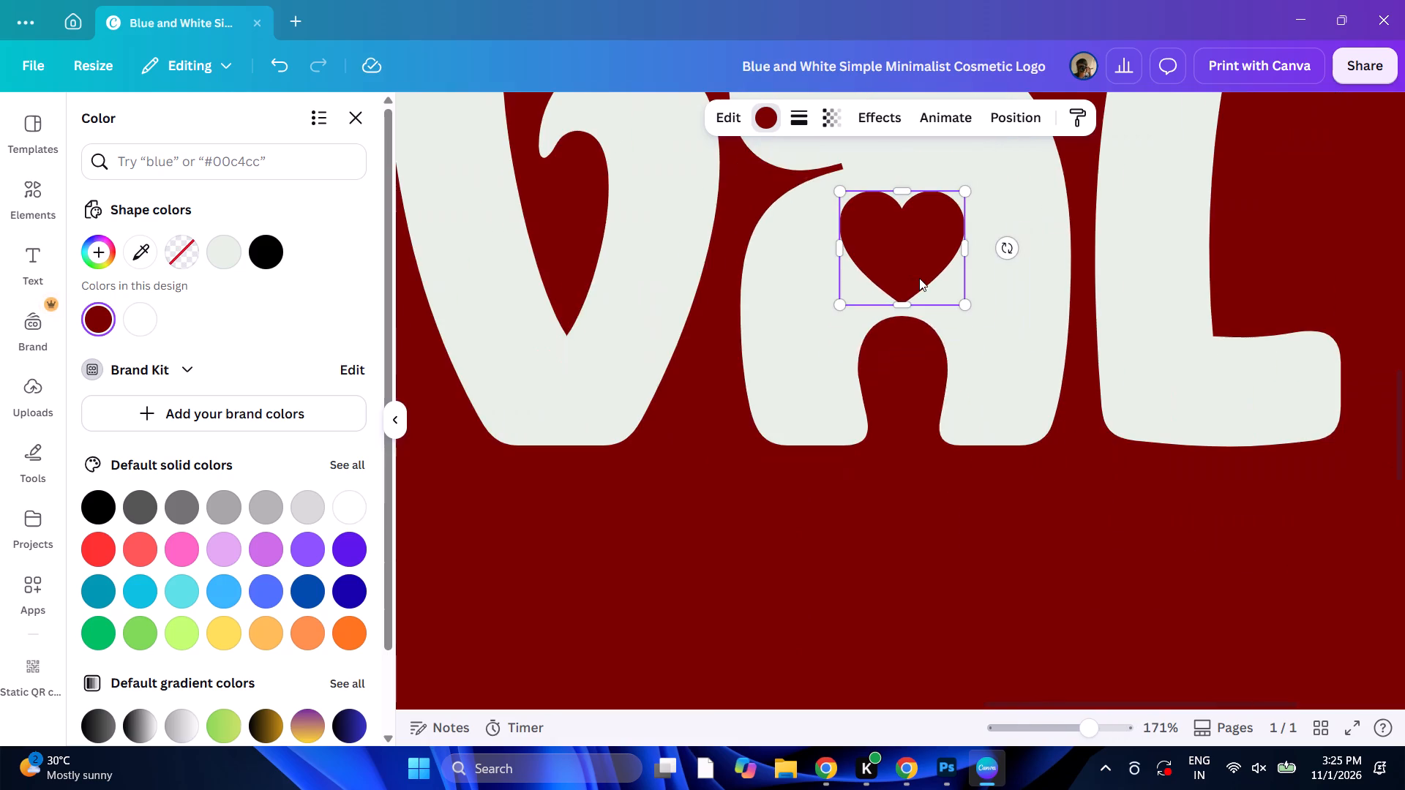
ctrl+scroll(919, 278, down, 2)
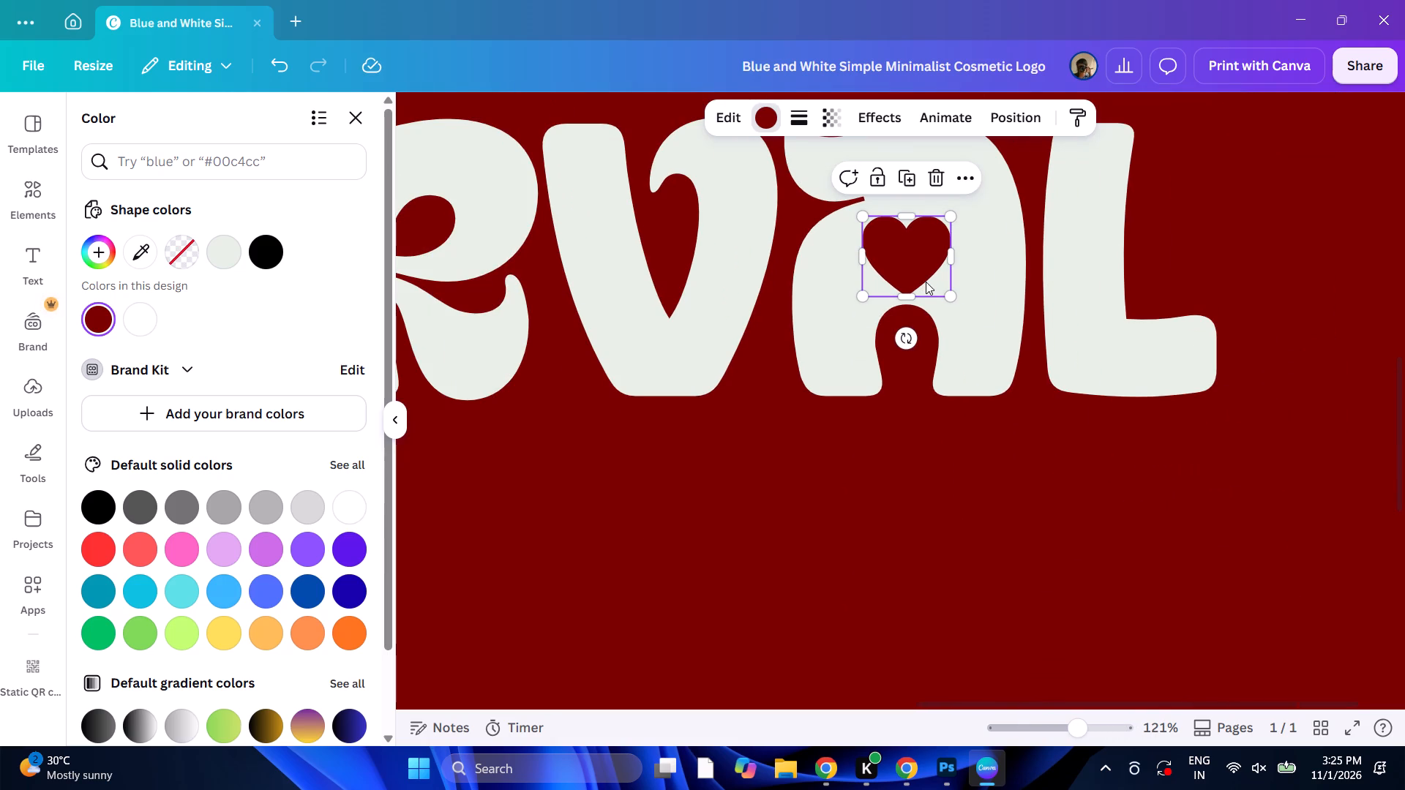
key(Up)
key(Up)
key(Up)
key(Up)
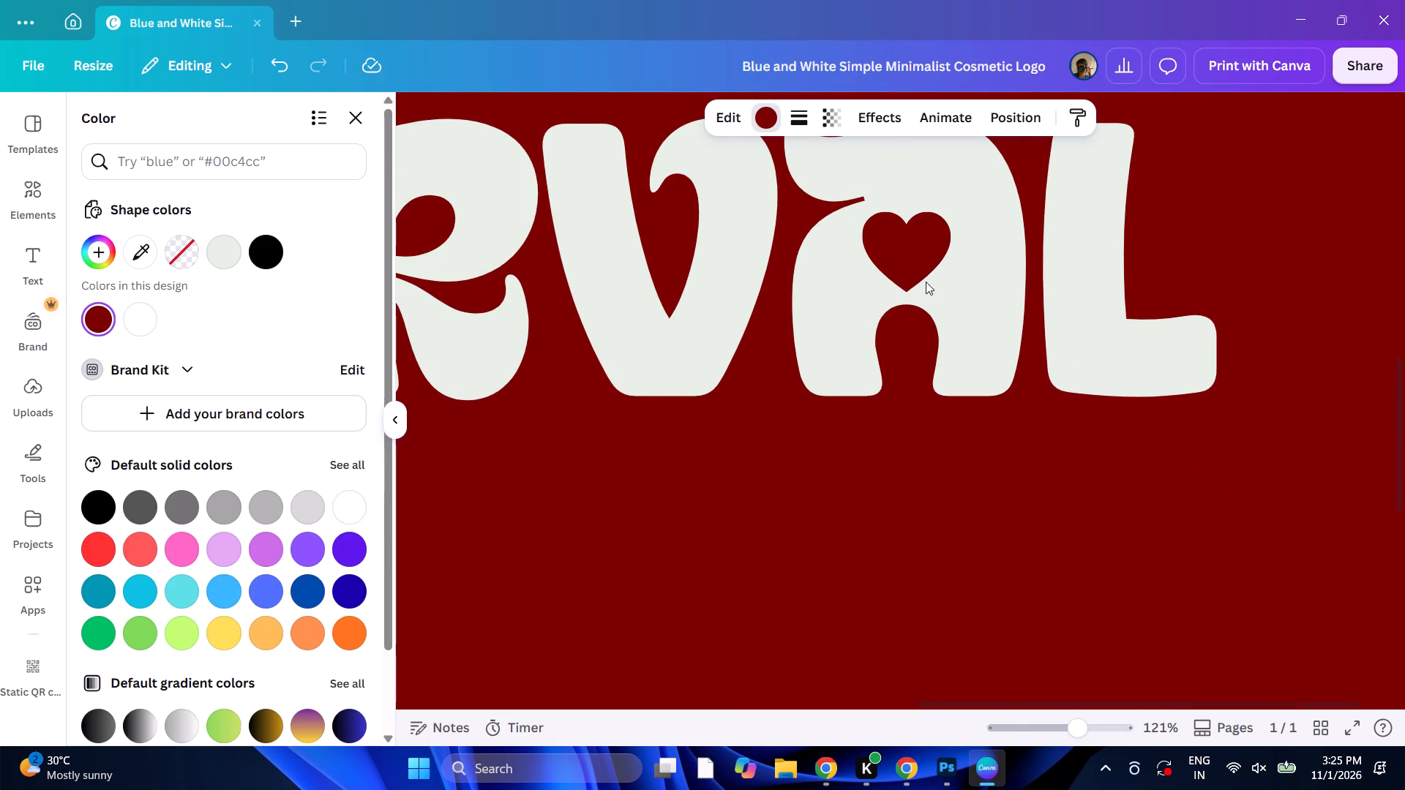
Examine the complete wordmark with its heart cut-out on the whole page at 25% zoom.
key(ctrl+minus)
key(ctrl+minus)
key(ctrl+minus)
key(ctrl+minus)
key(ctrl+minus)
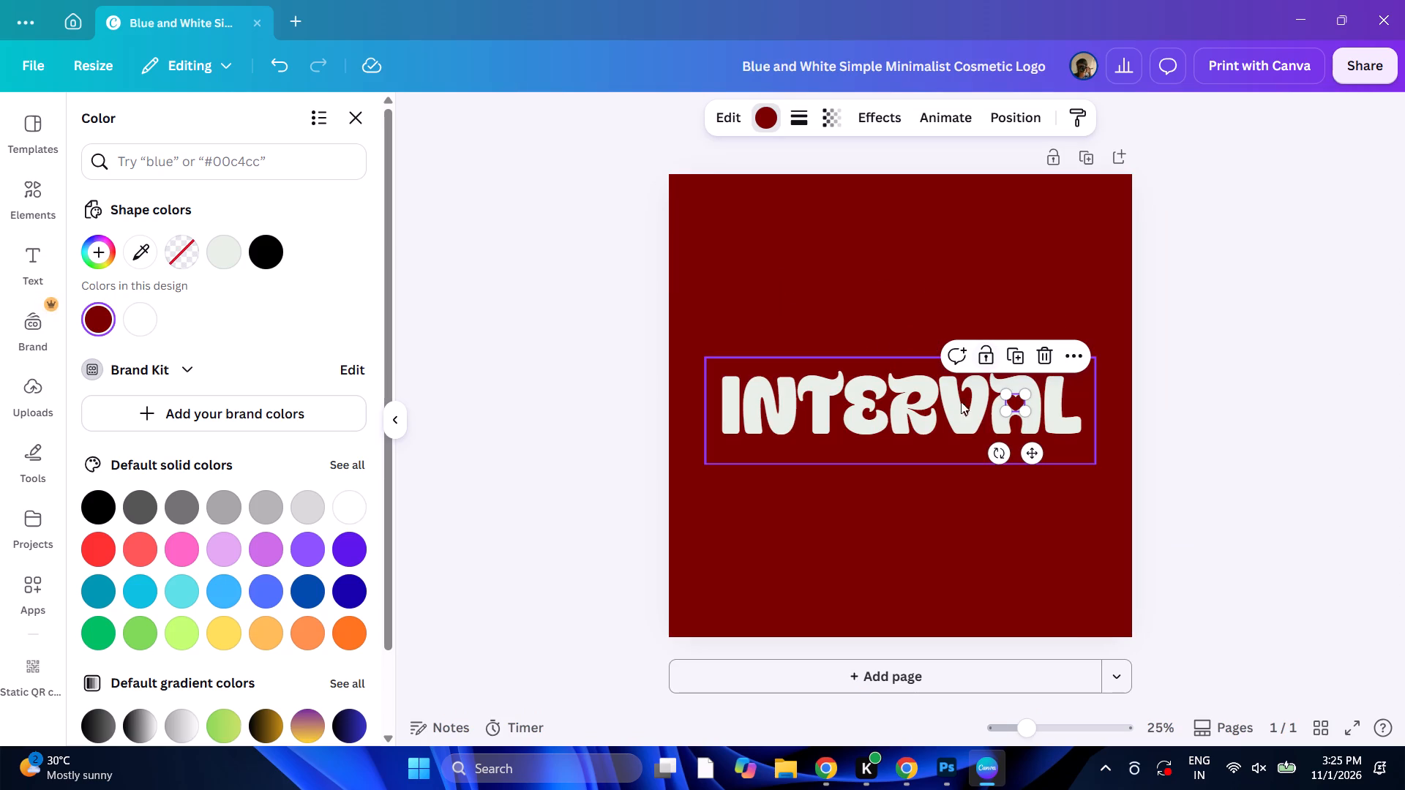
click(751, 407)
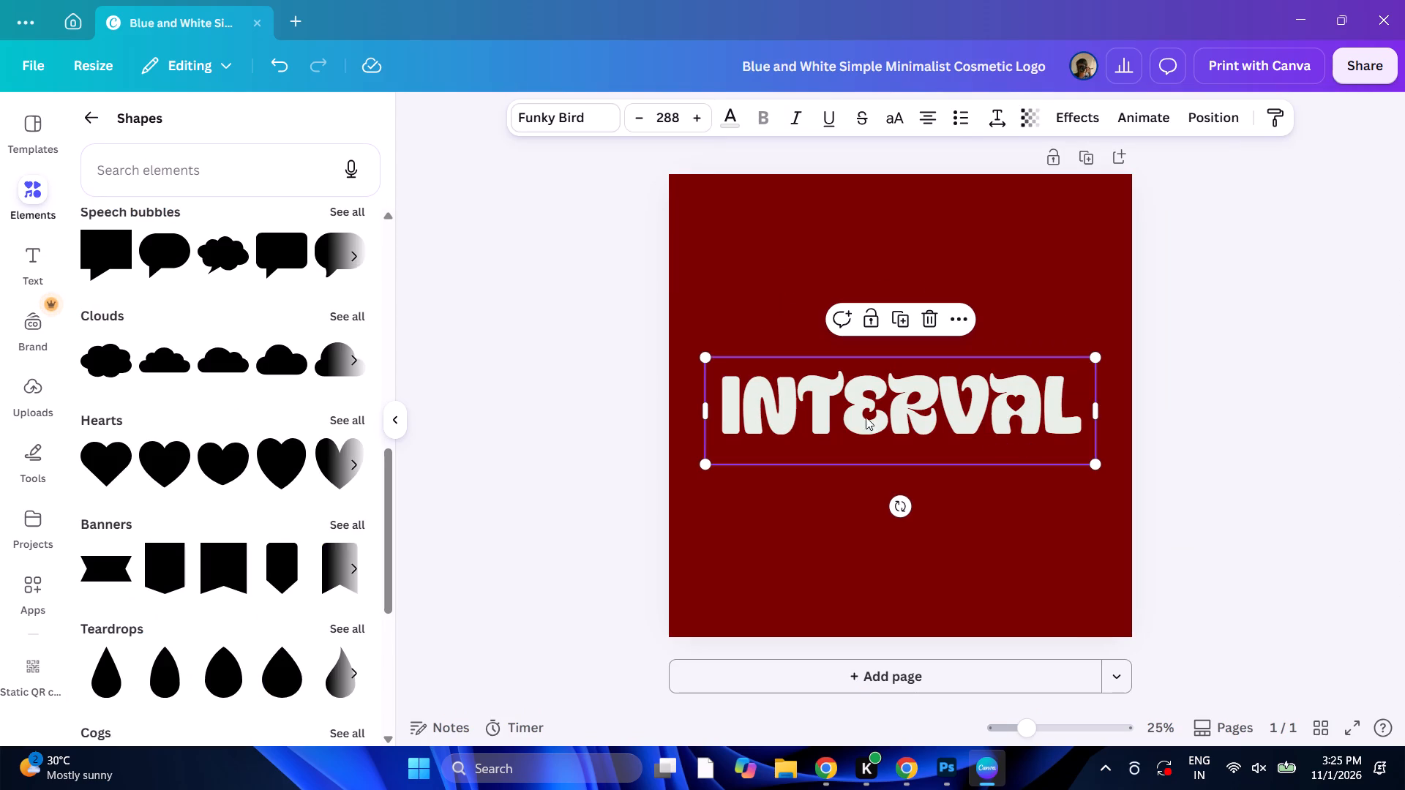
click(1265, 399)
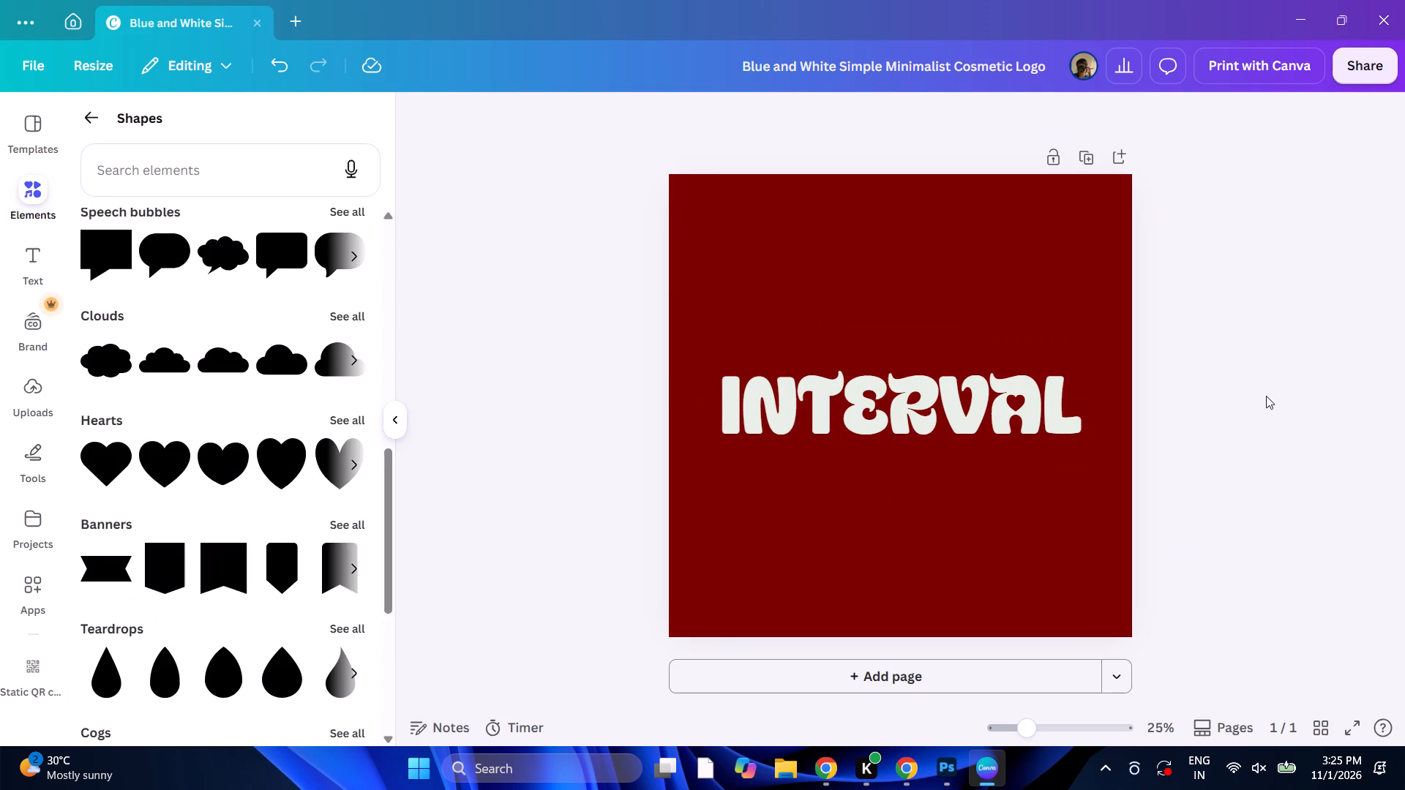
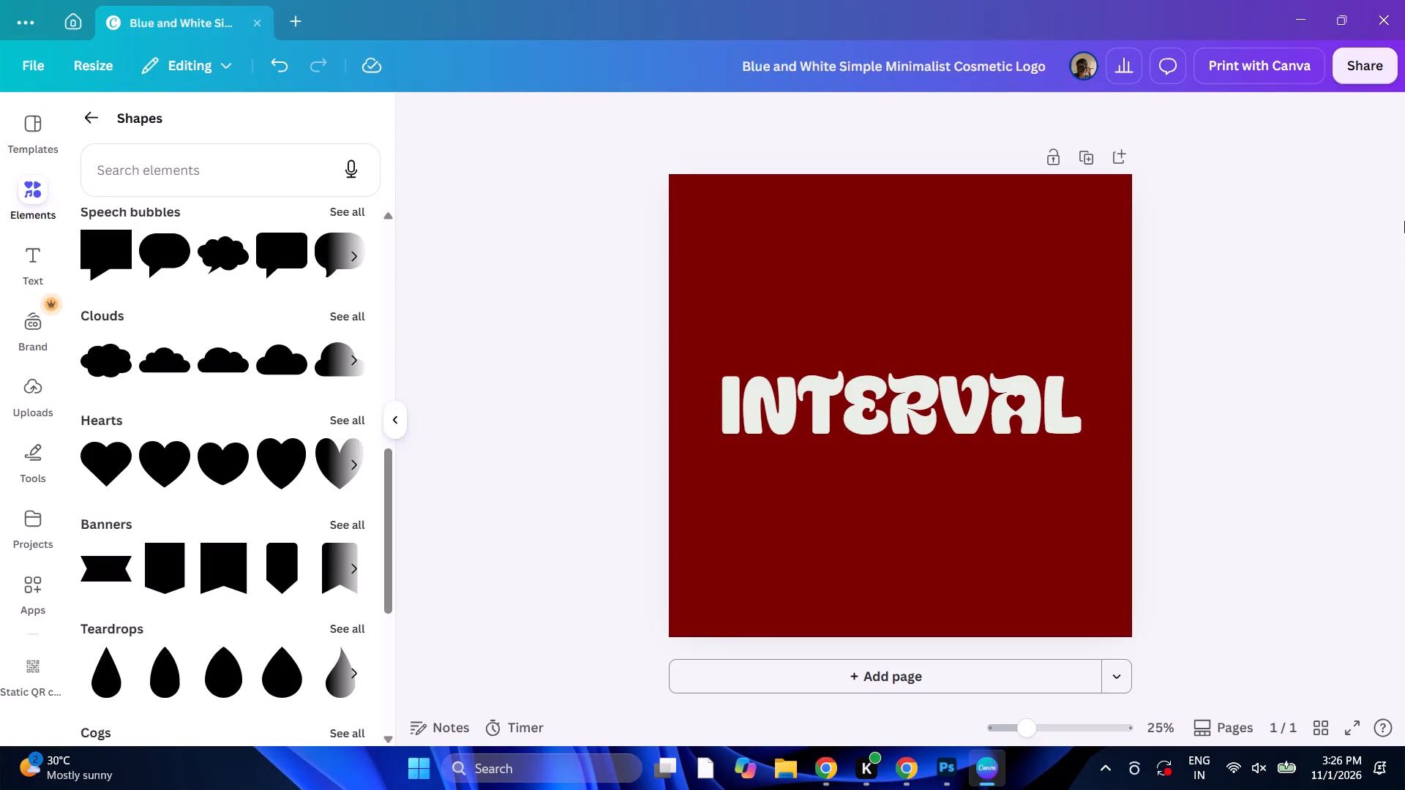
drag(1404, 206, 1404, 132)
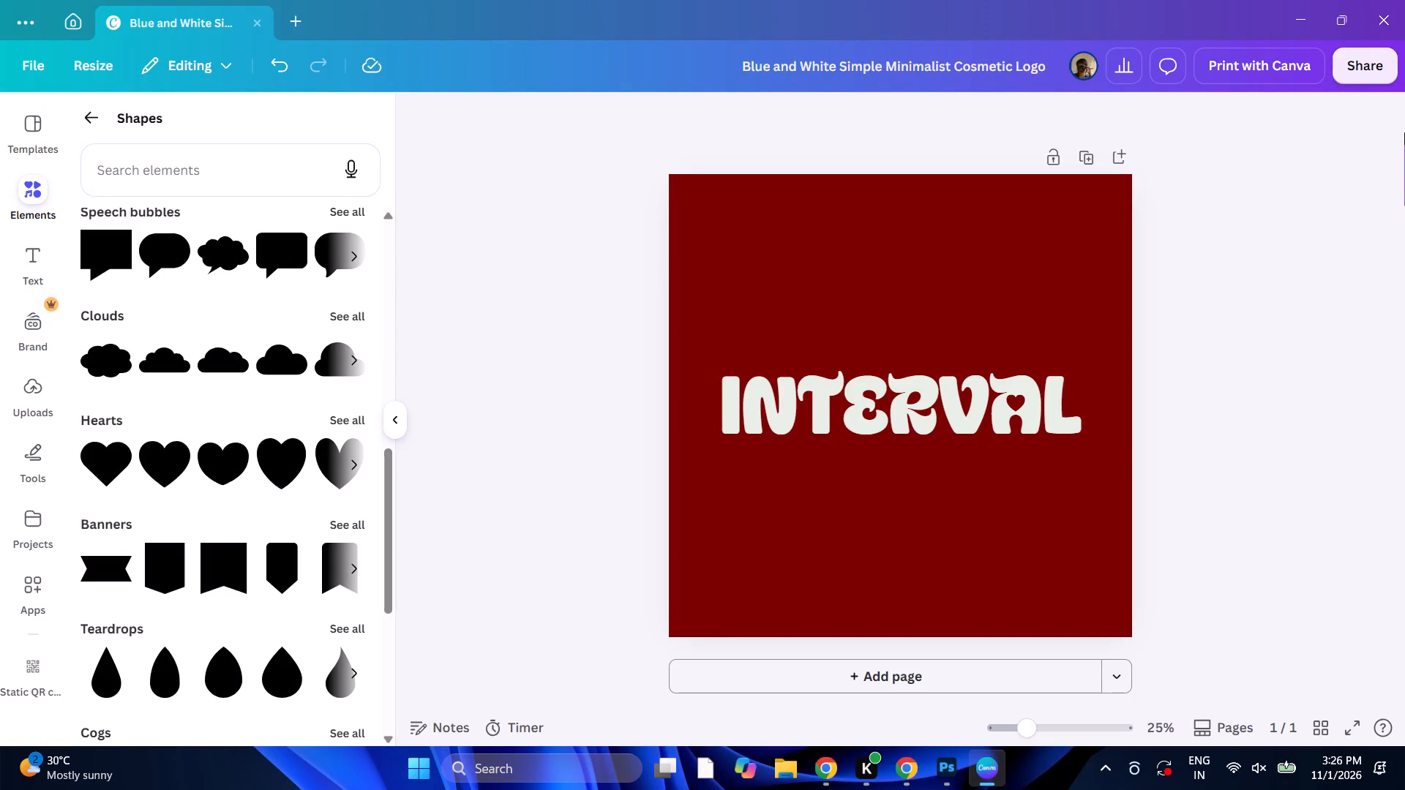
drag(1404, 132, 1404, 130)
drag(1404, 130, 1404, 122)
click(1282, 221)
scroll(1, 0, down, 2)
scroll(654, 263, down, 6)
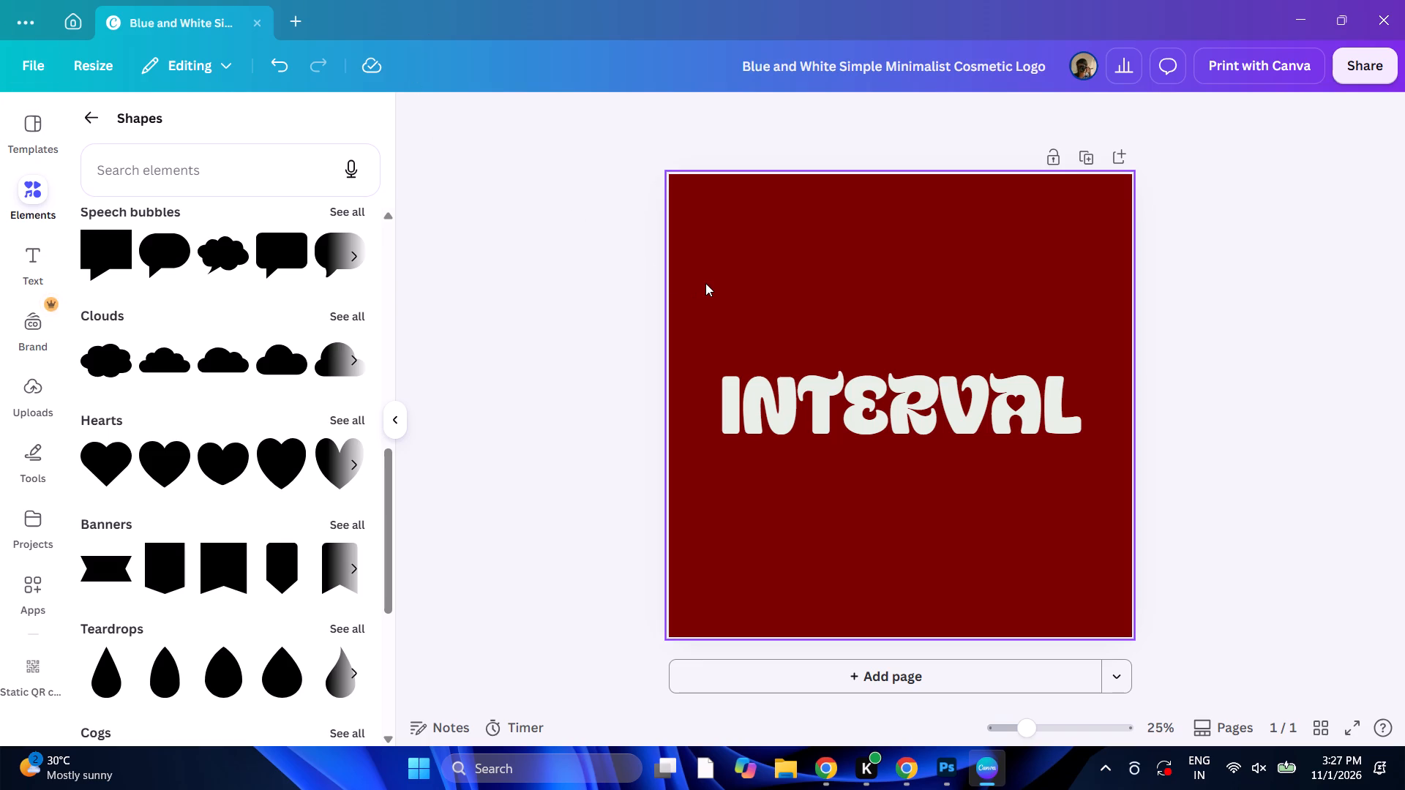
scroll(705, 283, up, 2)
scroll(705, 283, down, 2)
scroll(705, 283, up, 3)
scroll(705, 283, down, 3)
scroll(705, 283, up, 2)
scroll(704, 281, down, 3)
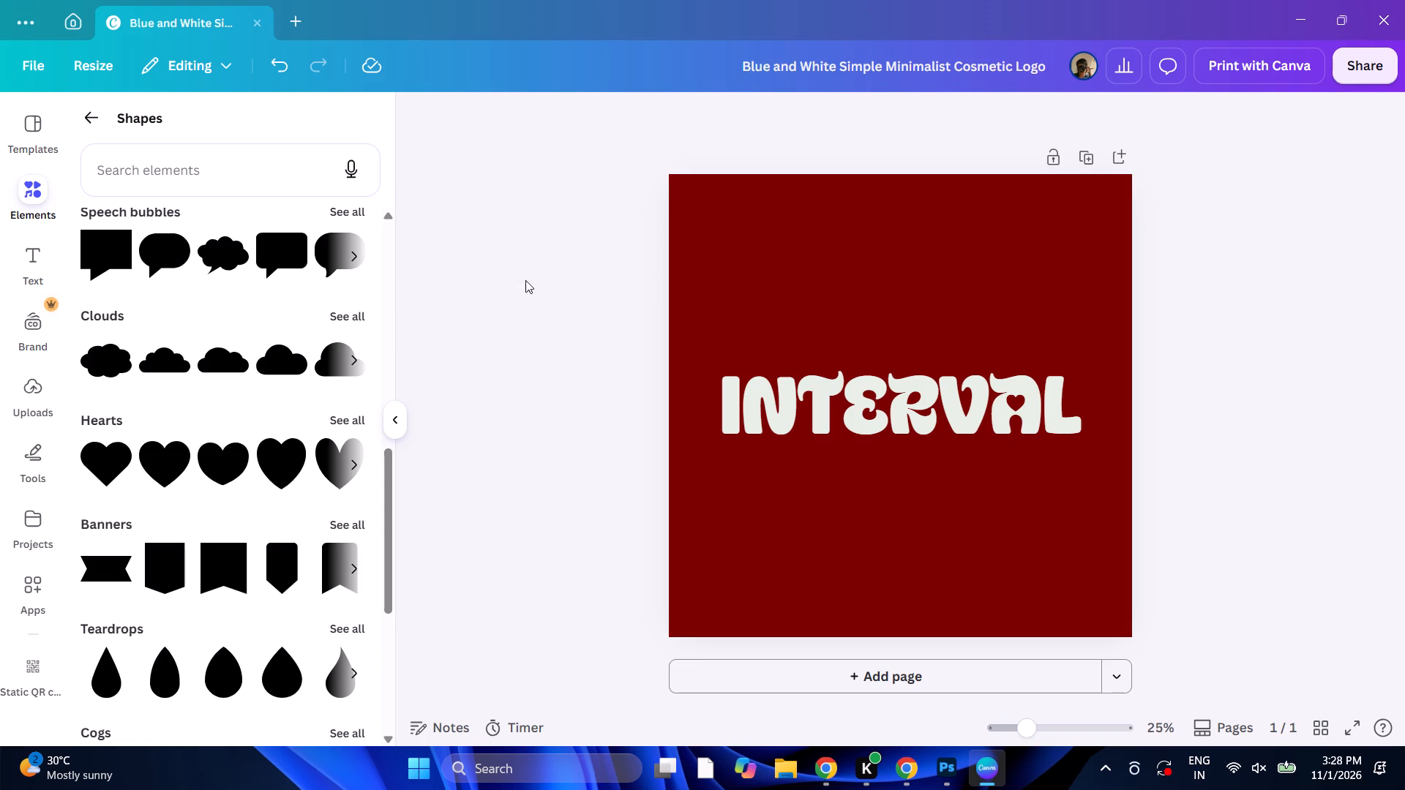
Add the wide, pointed symmetrical teardrop, fourth in the Teardrops shapes, to the page.
scroll(336, 295, down, 6)
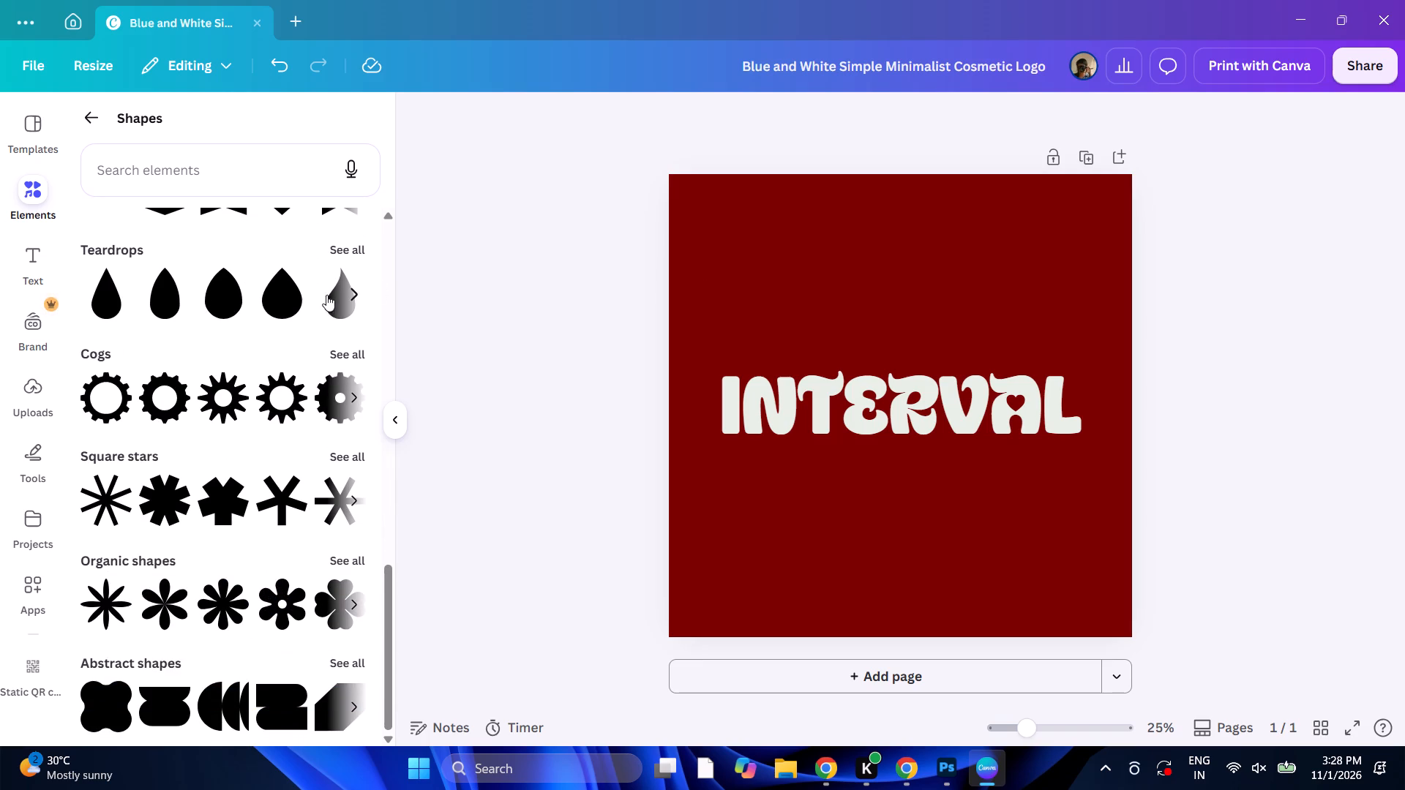
click(291, 293)
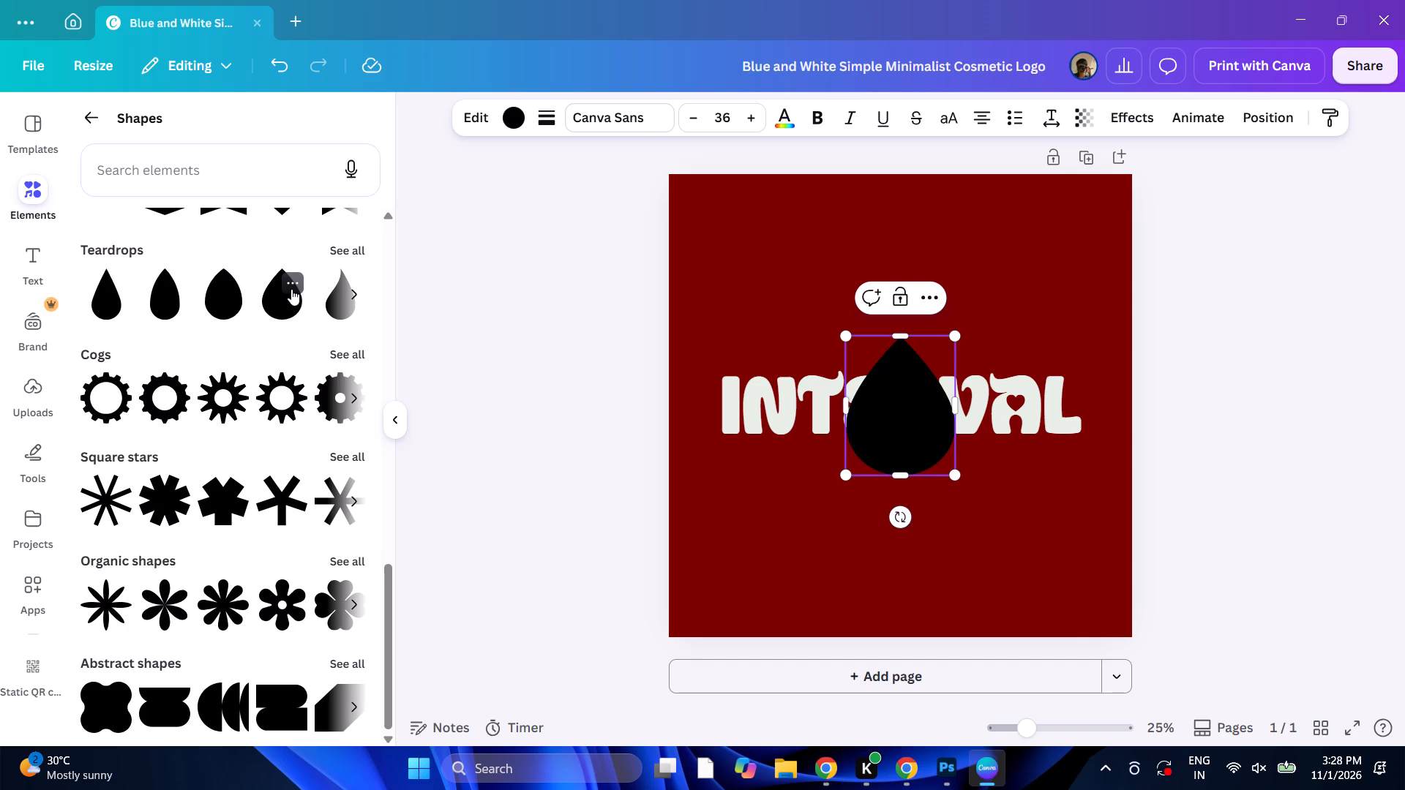
Look through the shape library's categories, from basic shapes and stars to cogs and abstract shapes, for other logo elements.
scroll(291, 289, down, 2)
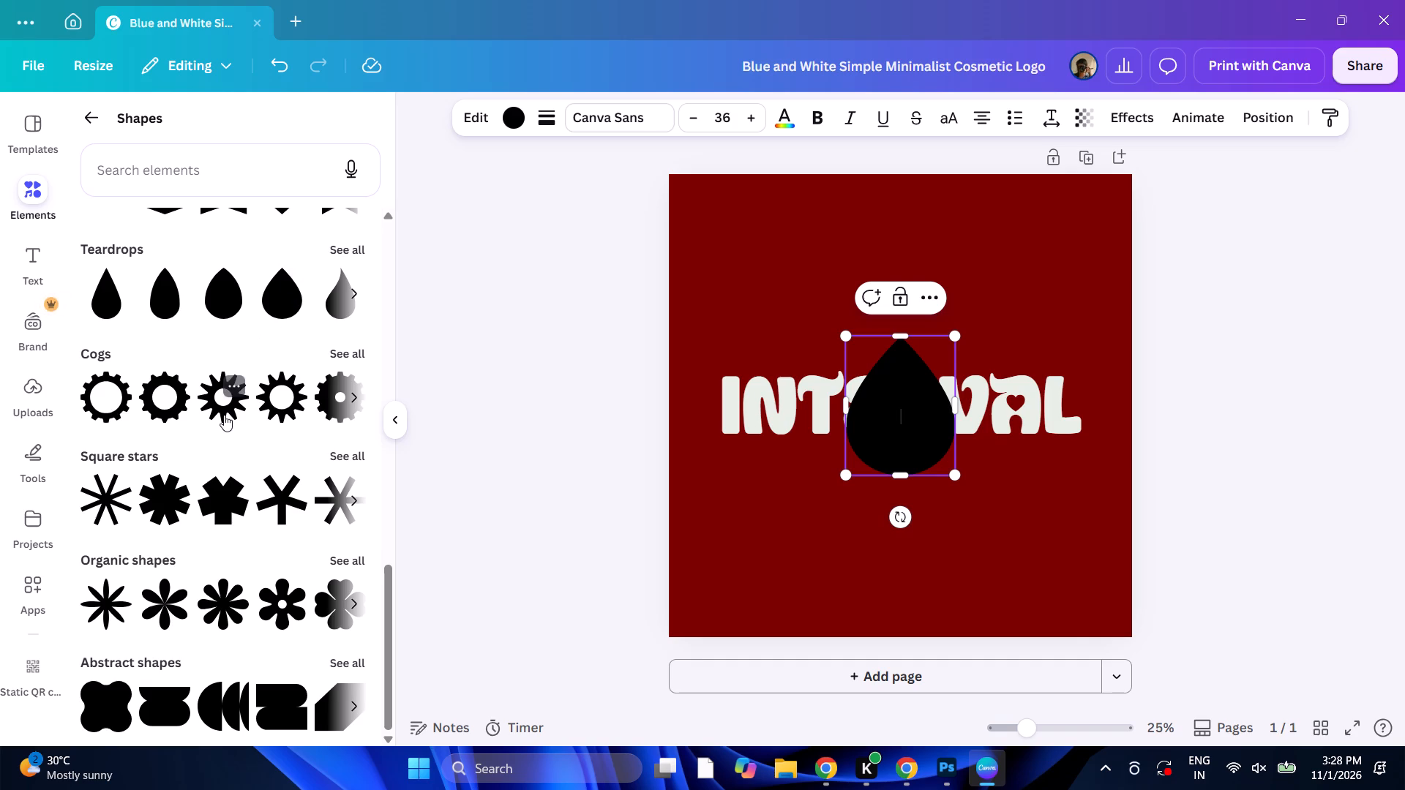
scroll(224, 415, down, 3)
scroll(224, 415, up, 7)
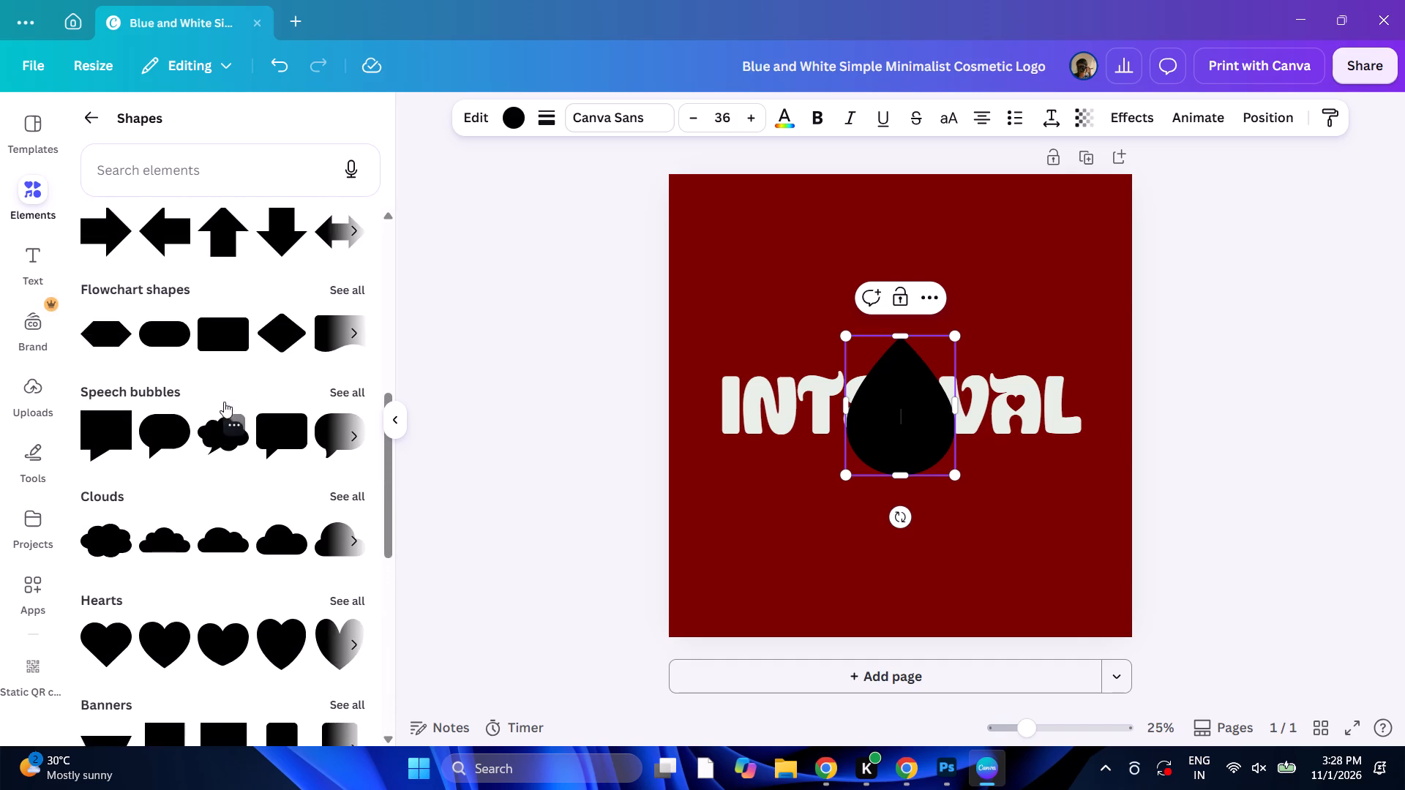
scroll(224, 402, up, 6)
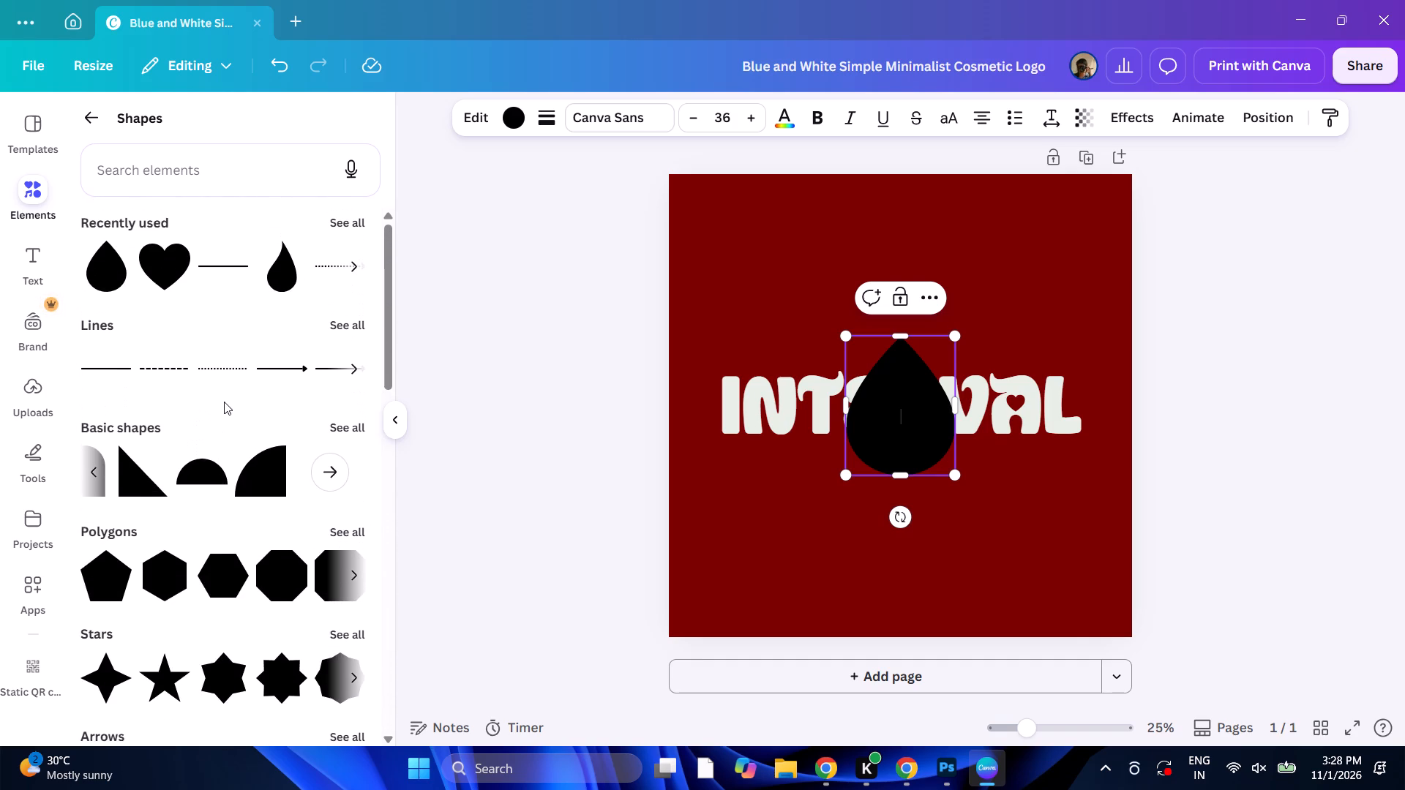
scroll(224, 402, up, 2)
scroll(224, 402, down, 1)
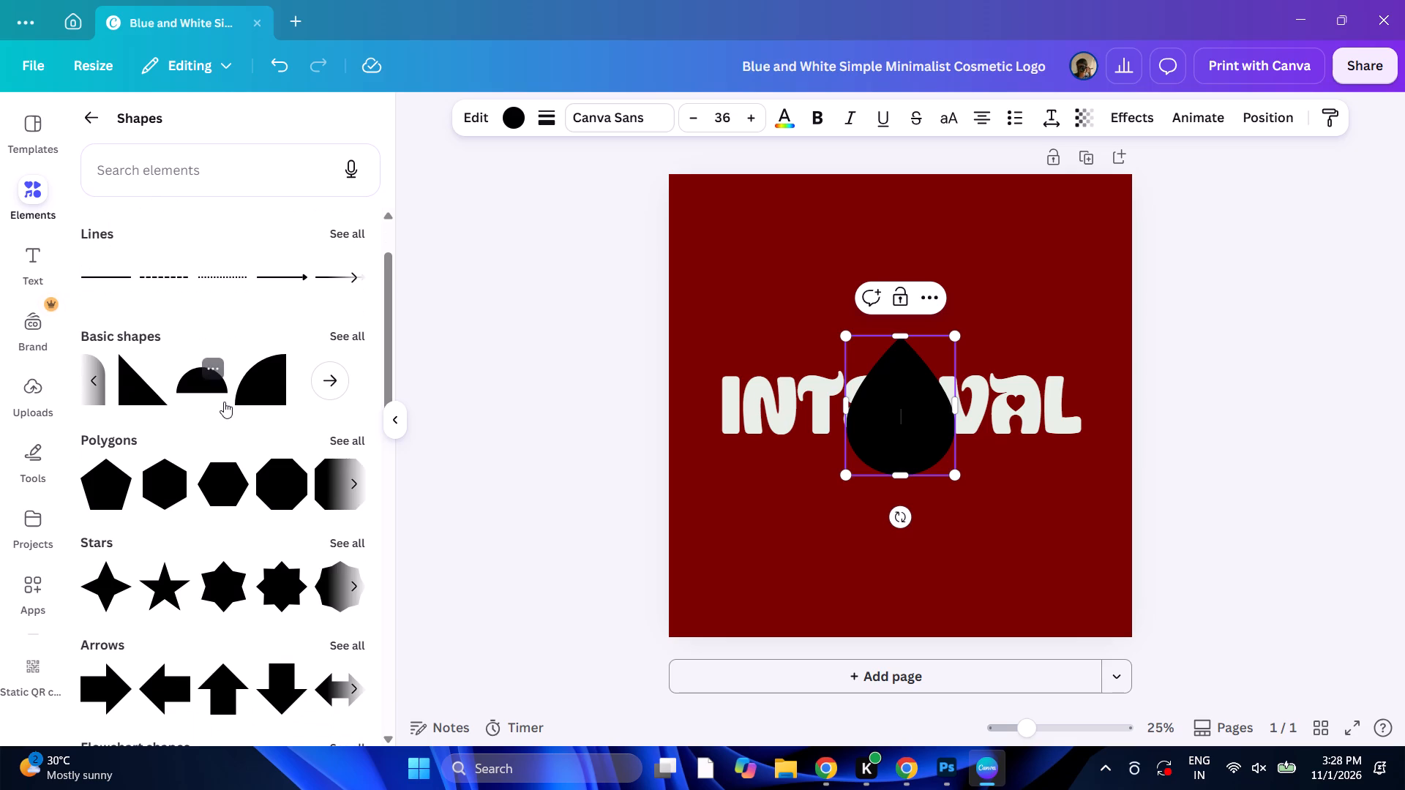
scroll(224, 402, down, 2)
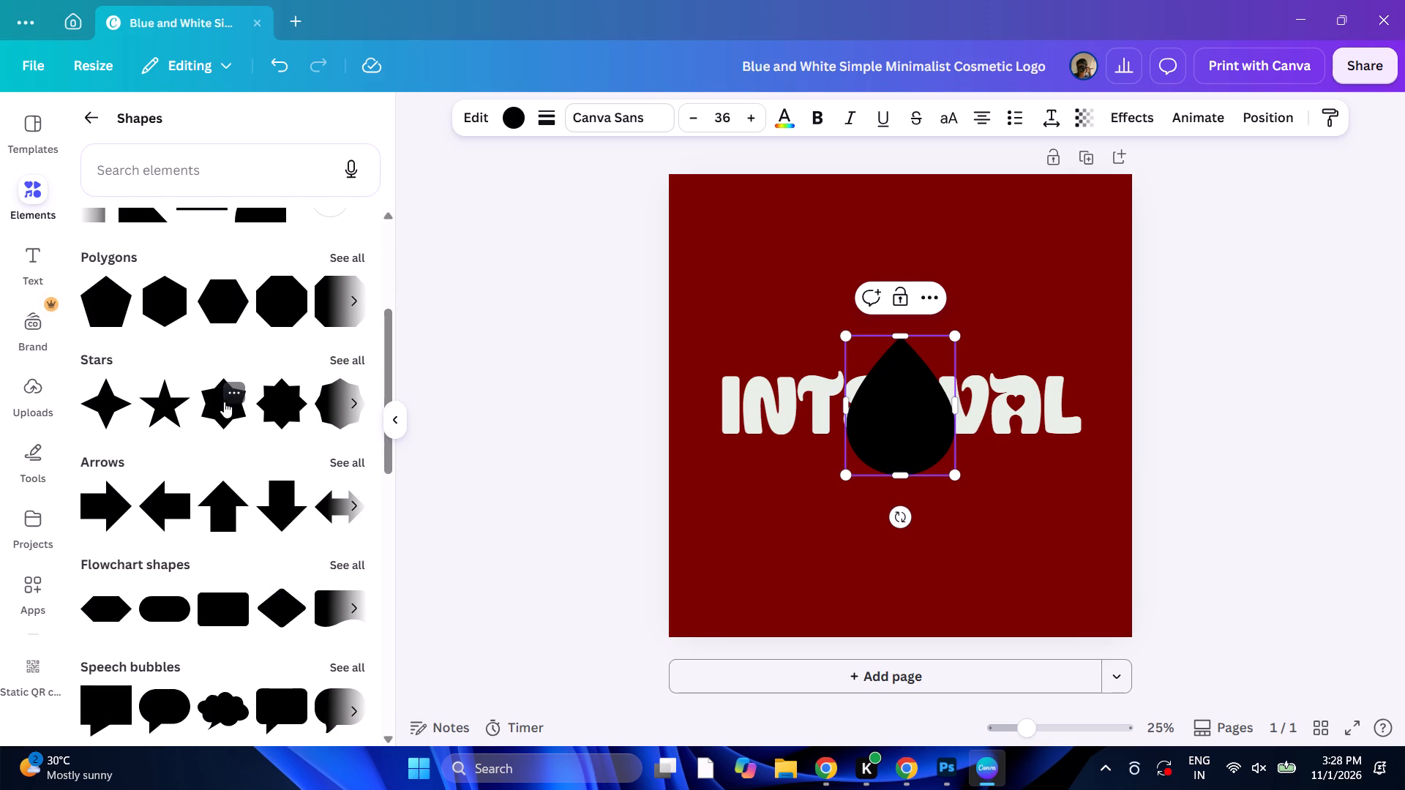
scroll(224, 402, down, 2)
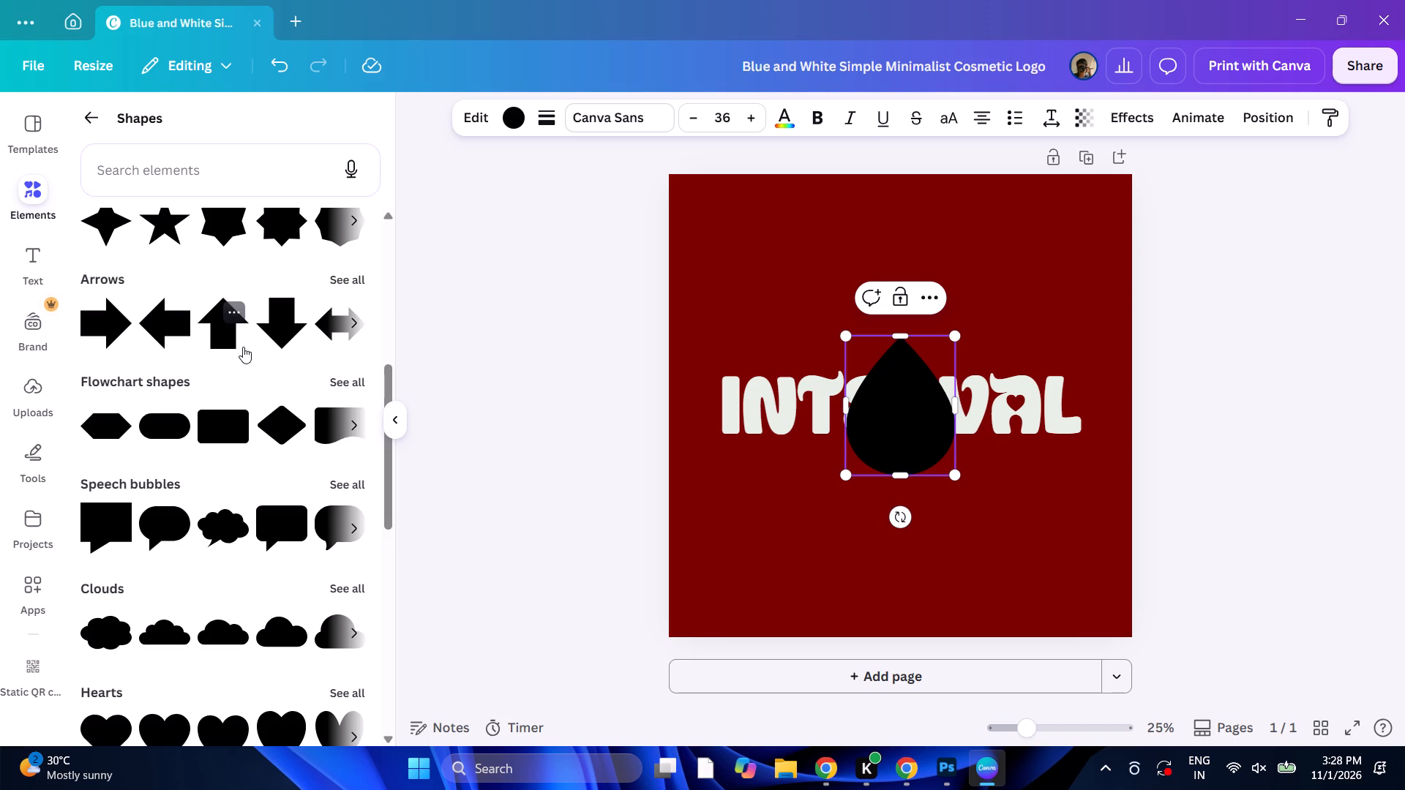
scroll(239, 345, down, 1)
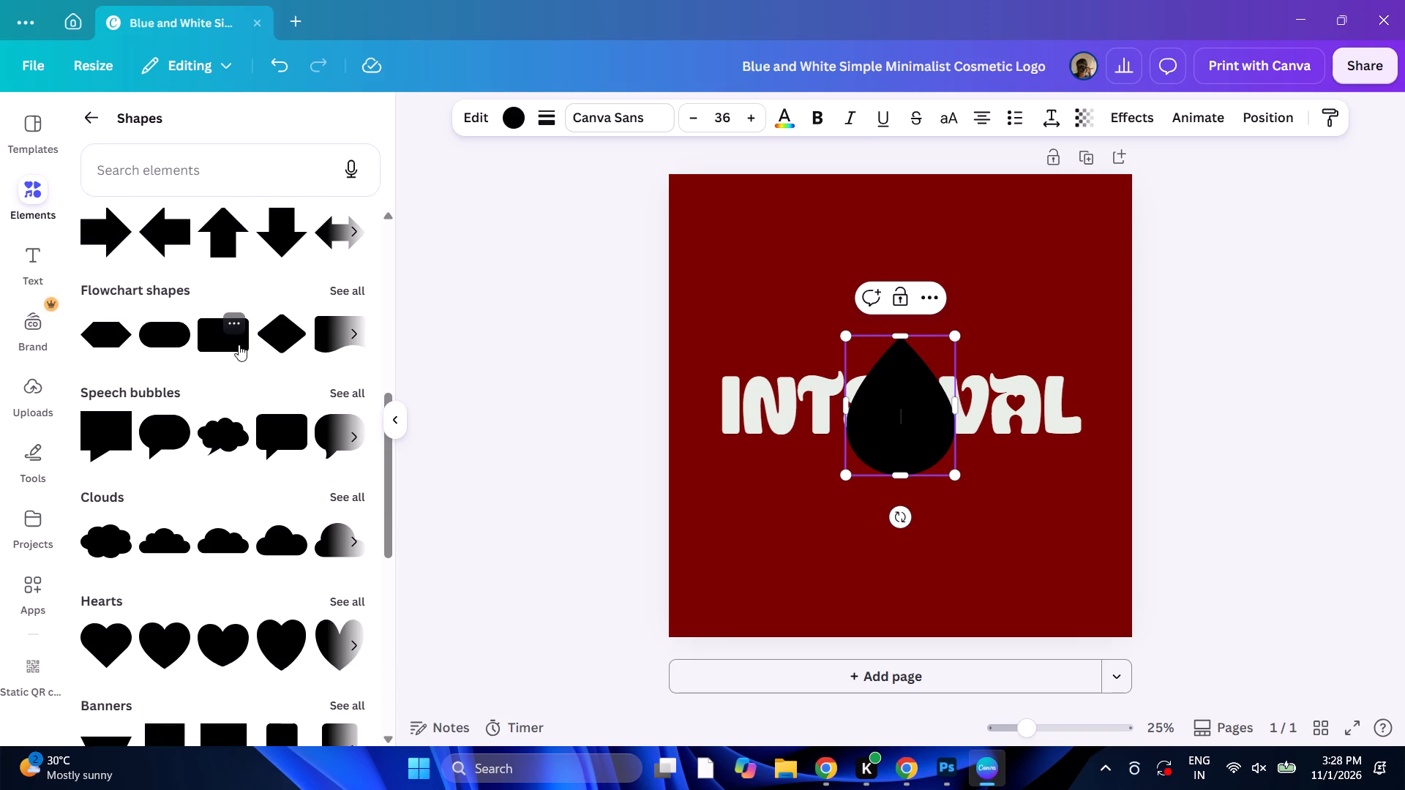
scroll(239, 345, down, 1)
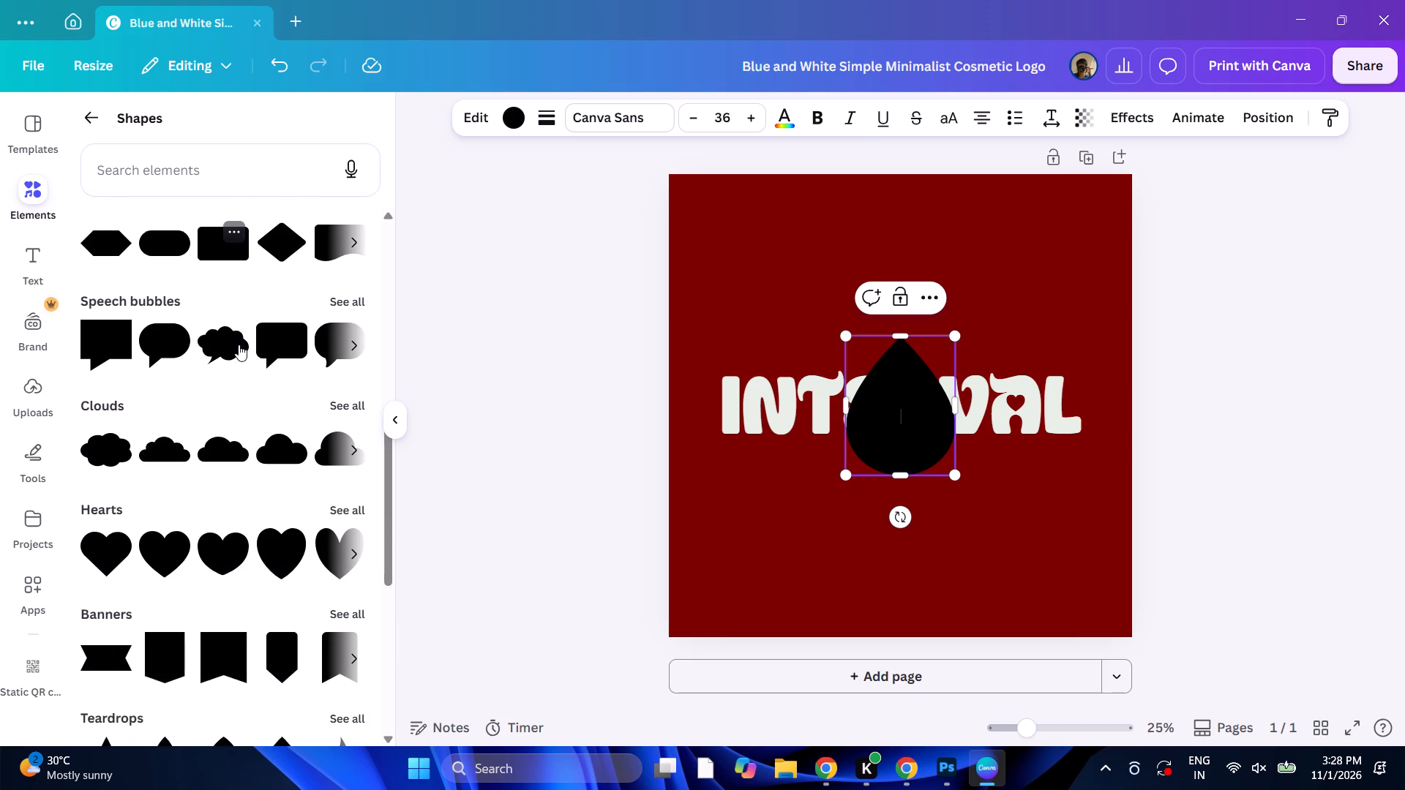
scroll(239, 345, down, 1)
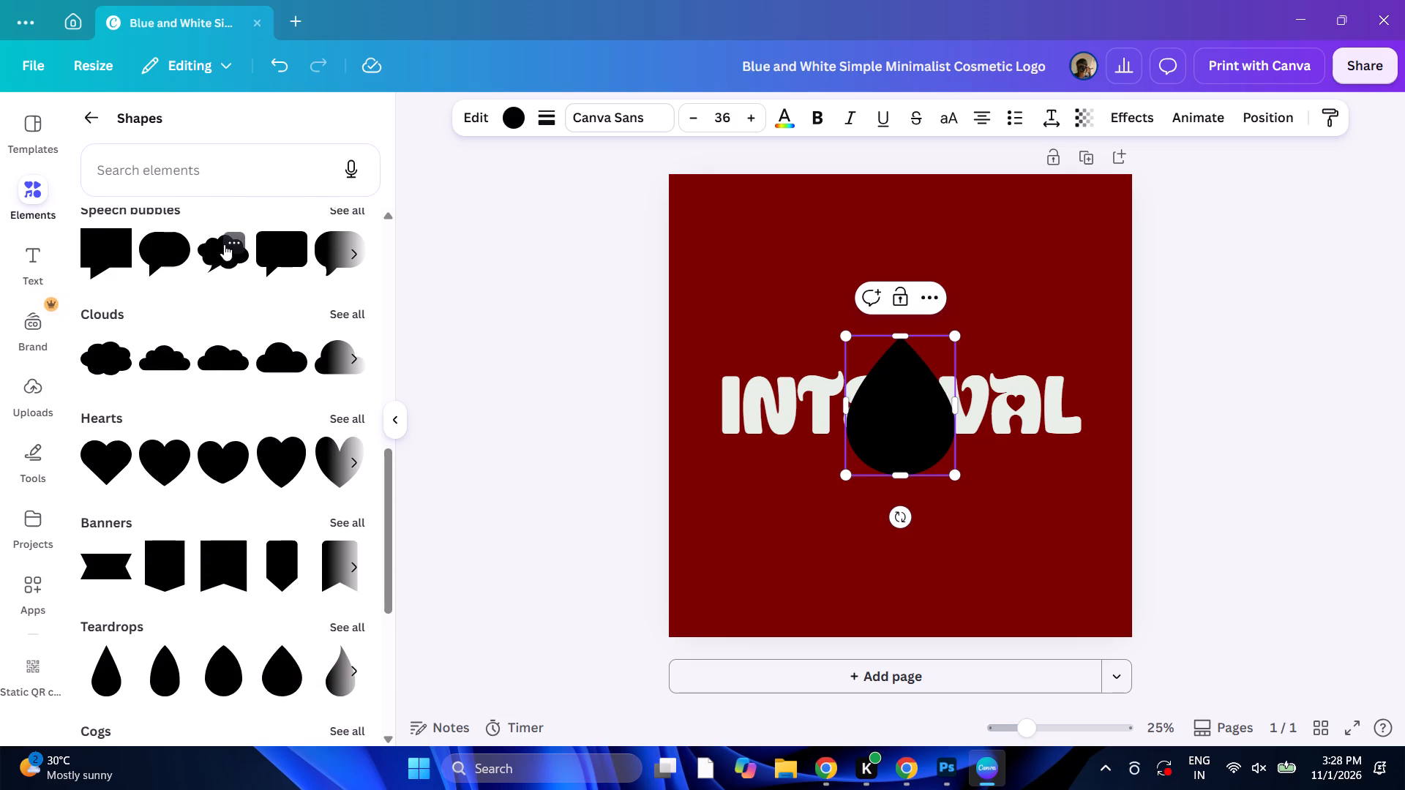
scroll(224, 244, down, 1)
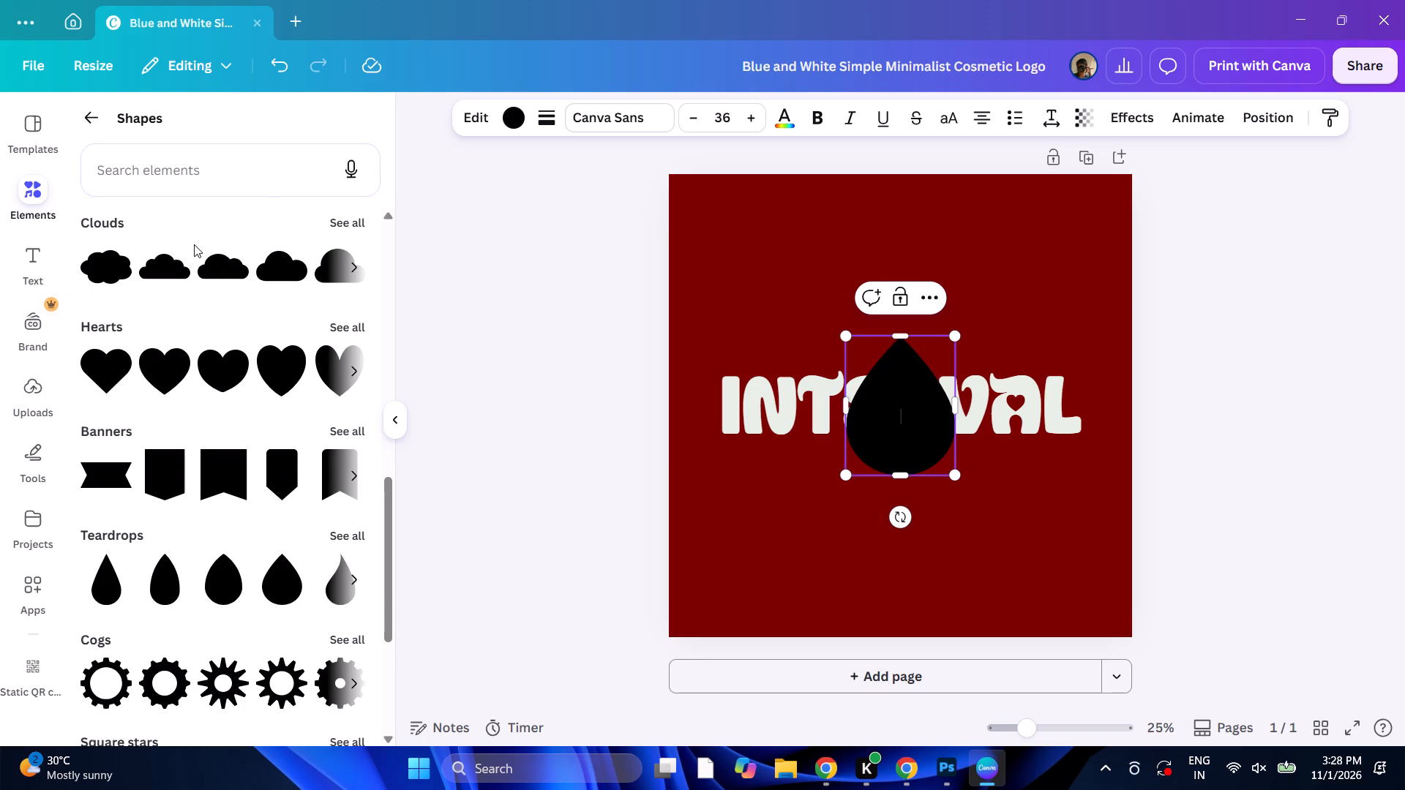
scroll(194, 237, down, 1)
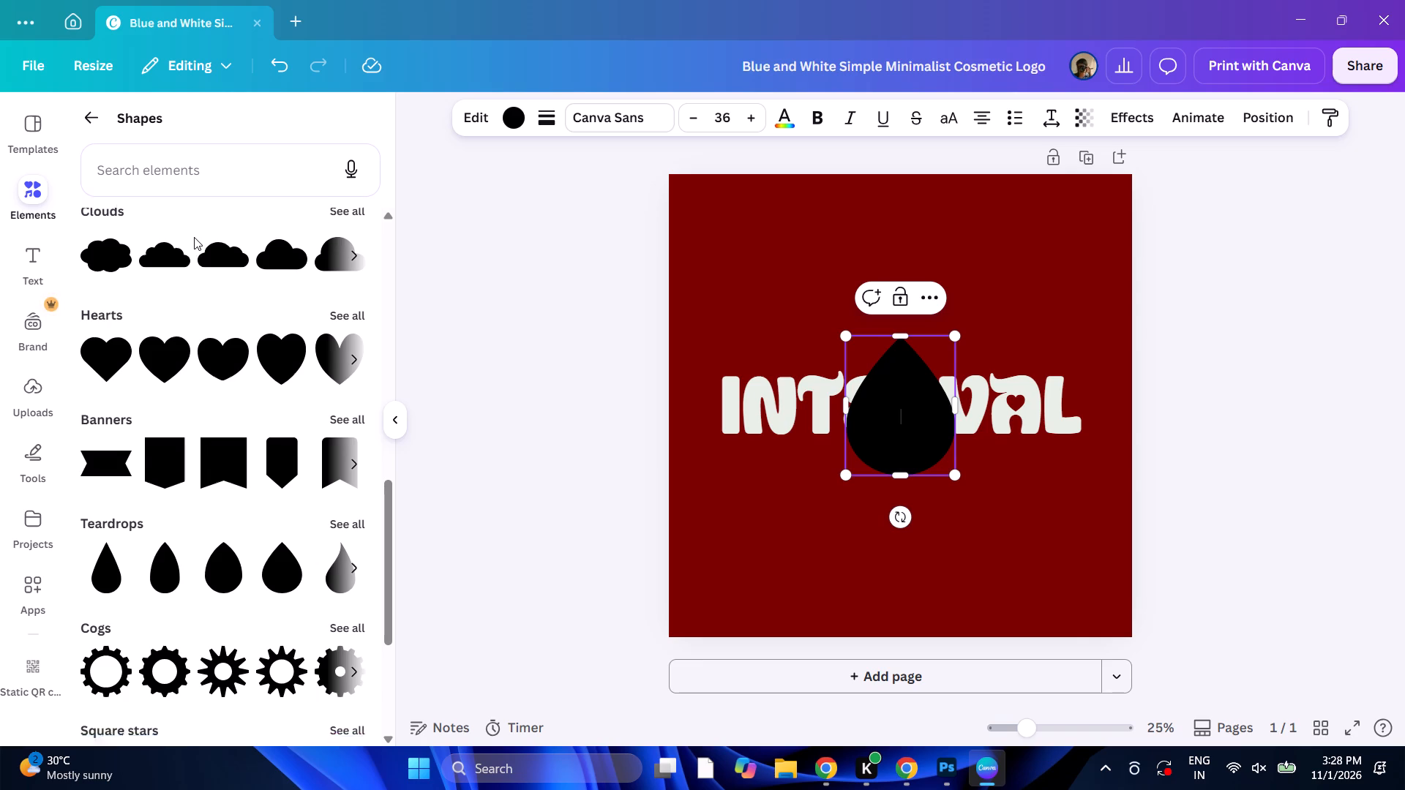
scroll(194, 237, down, 3)
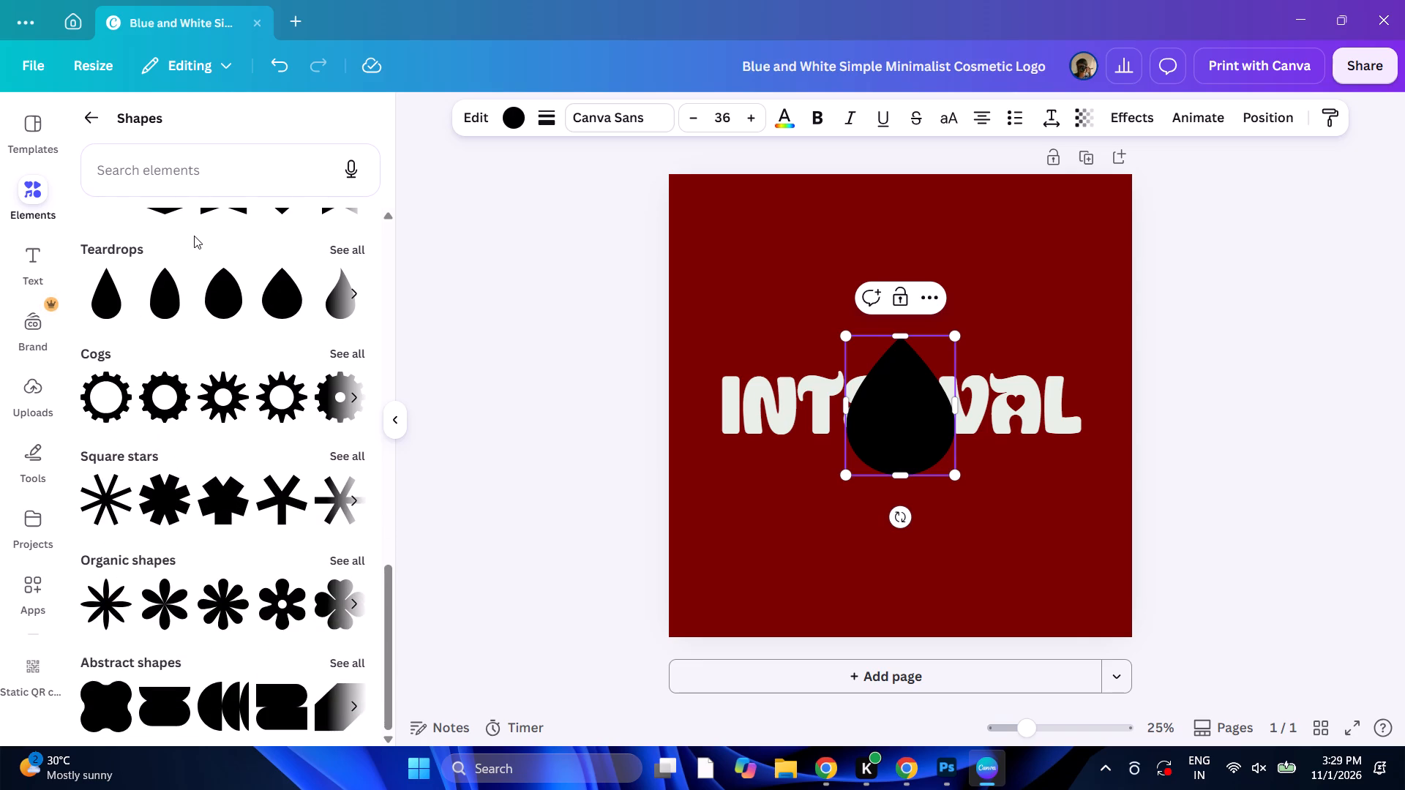
scroll(194, 236, down, 4)
scroll(194, 230, up, 1)
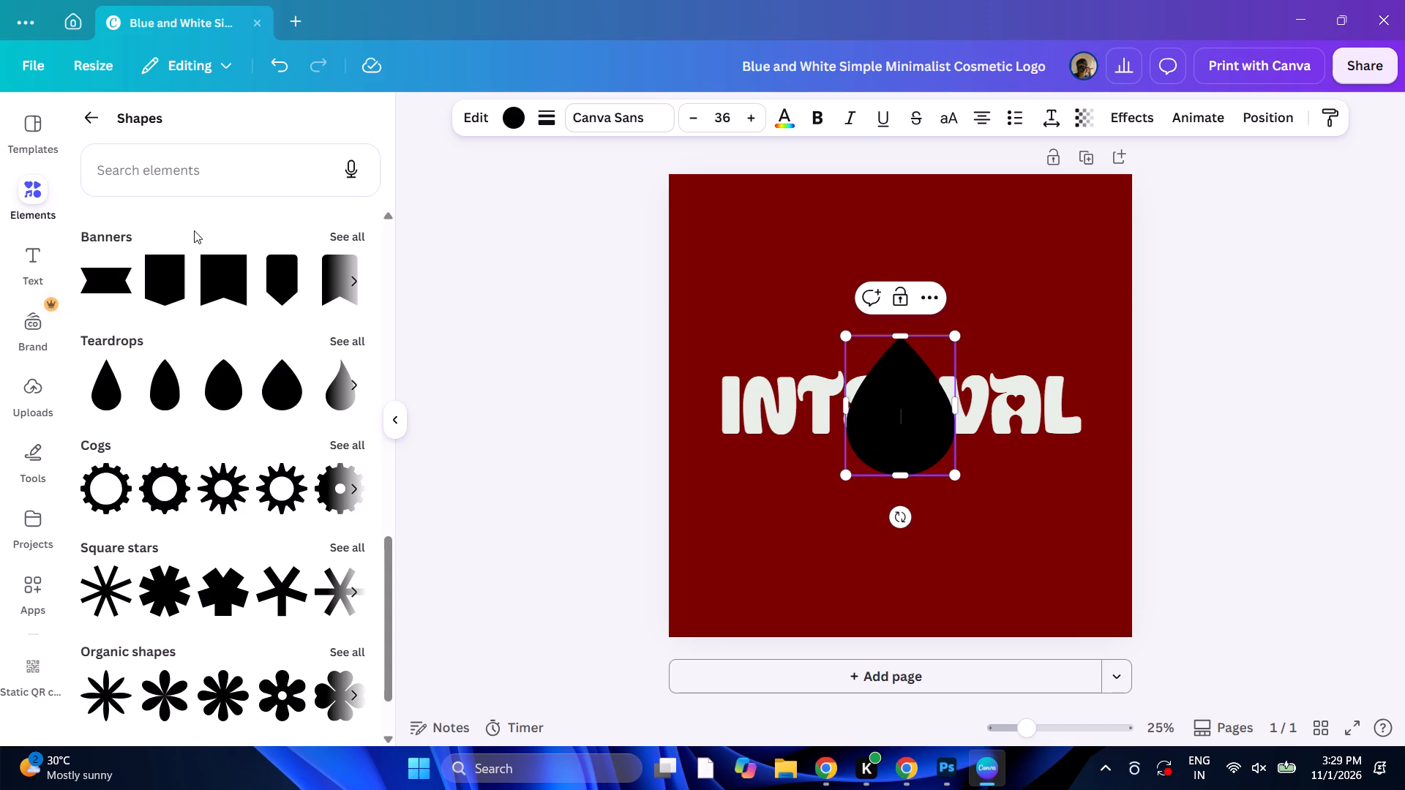
scroll(194, 230, down, 3)
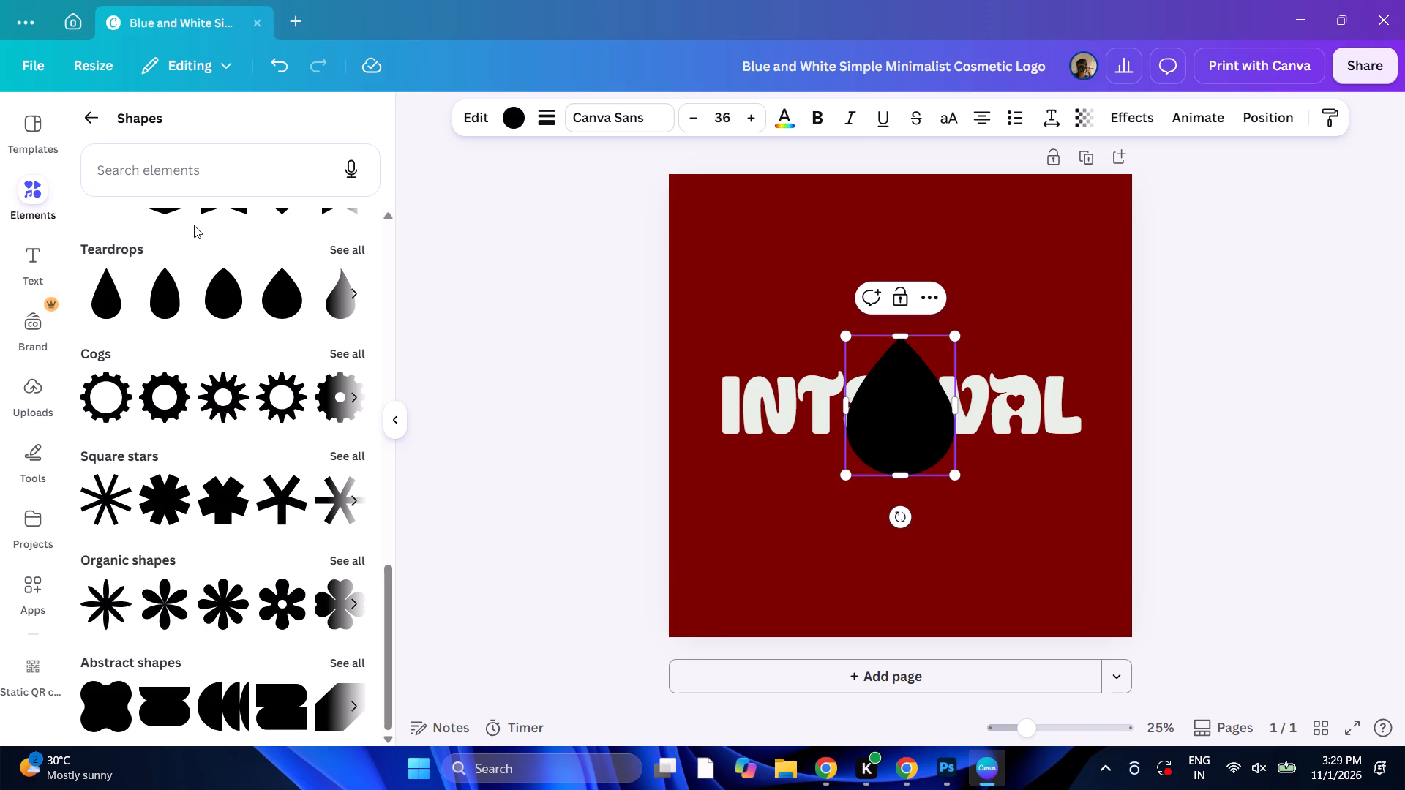
scroll(194, 225, down, 2)
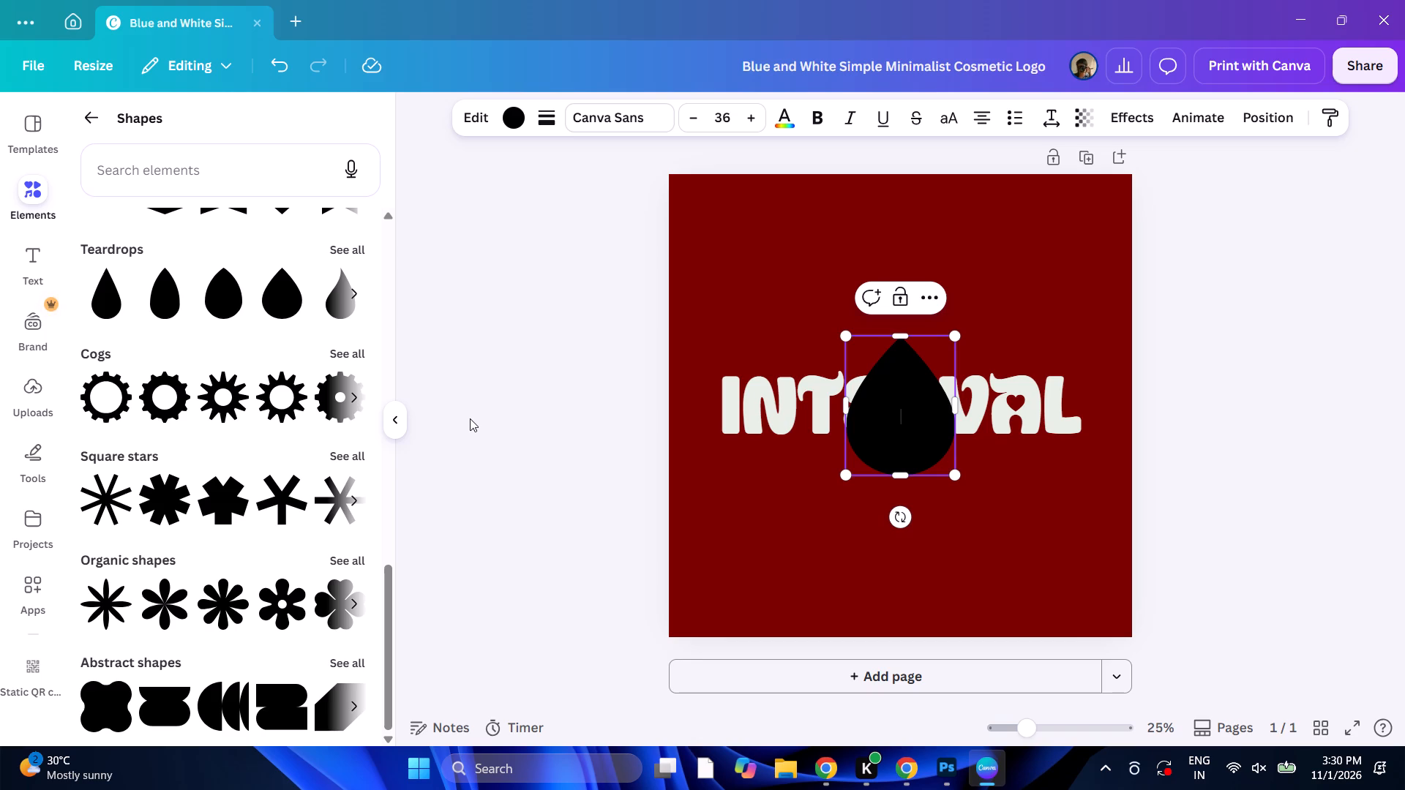
Move the black teardrop off the lettering into the empty area just above the "INTERVAL" wordmark.
click(469, 426)
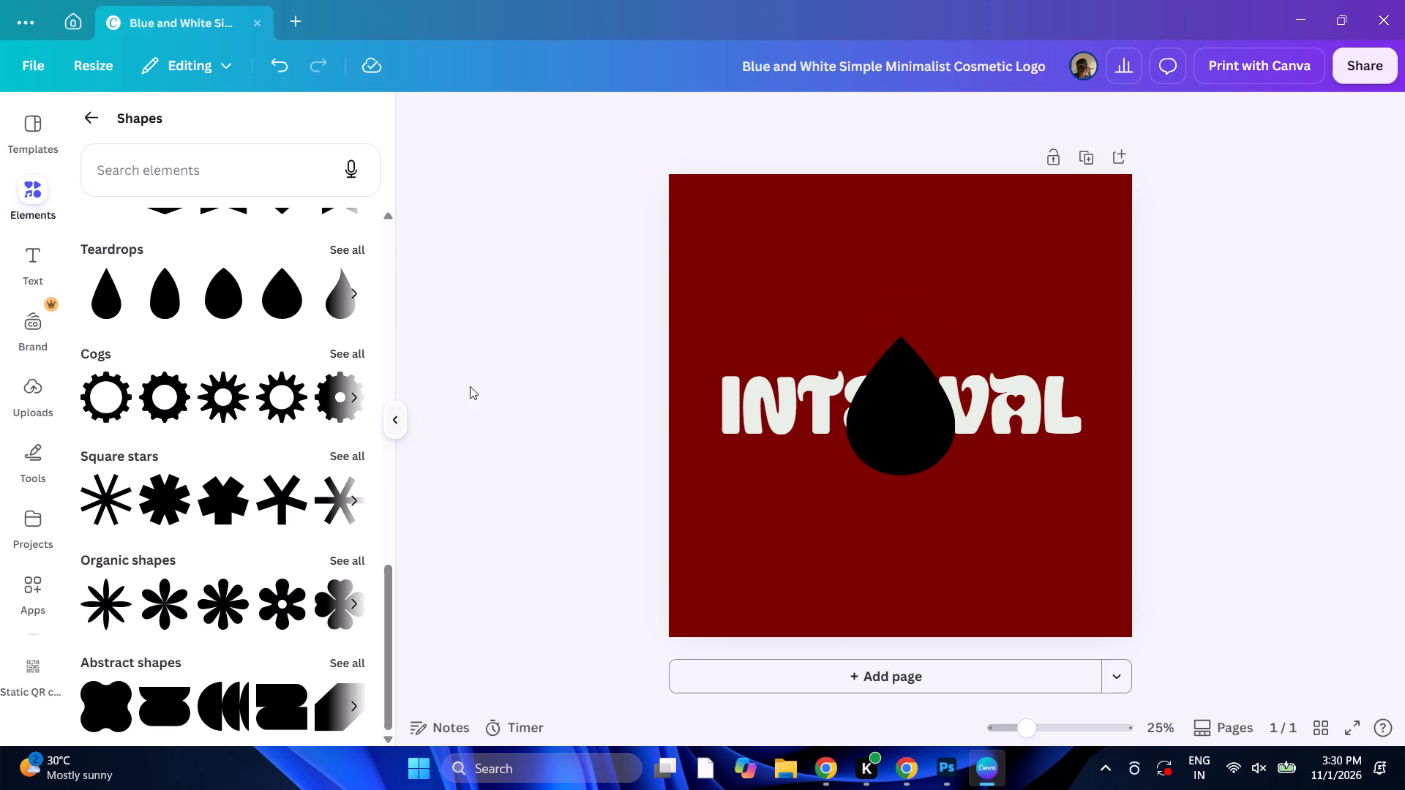
click(870, 384)
drag(883, 389, 879, 344)
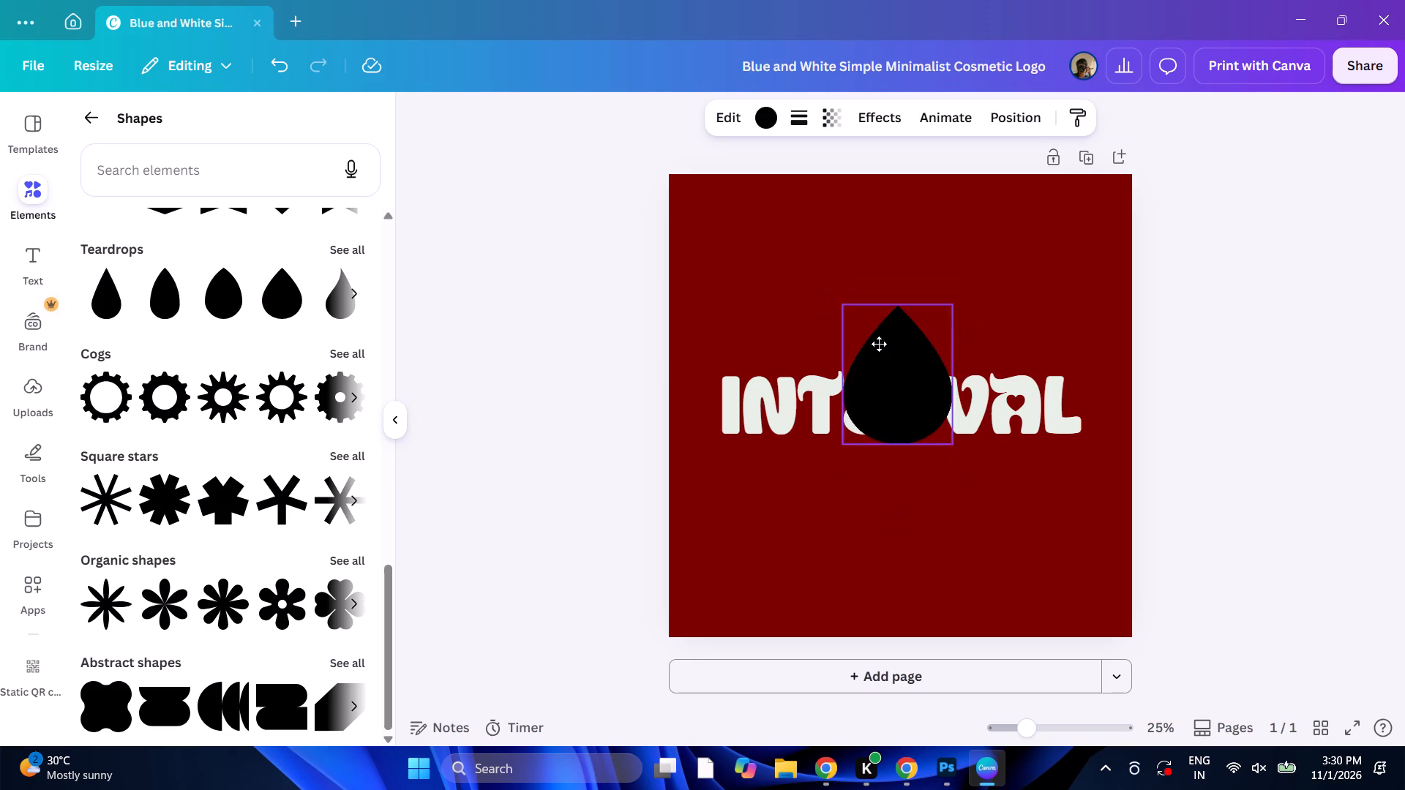
drag(879, 344, 871, 267)
click(857, 270)
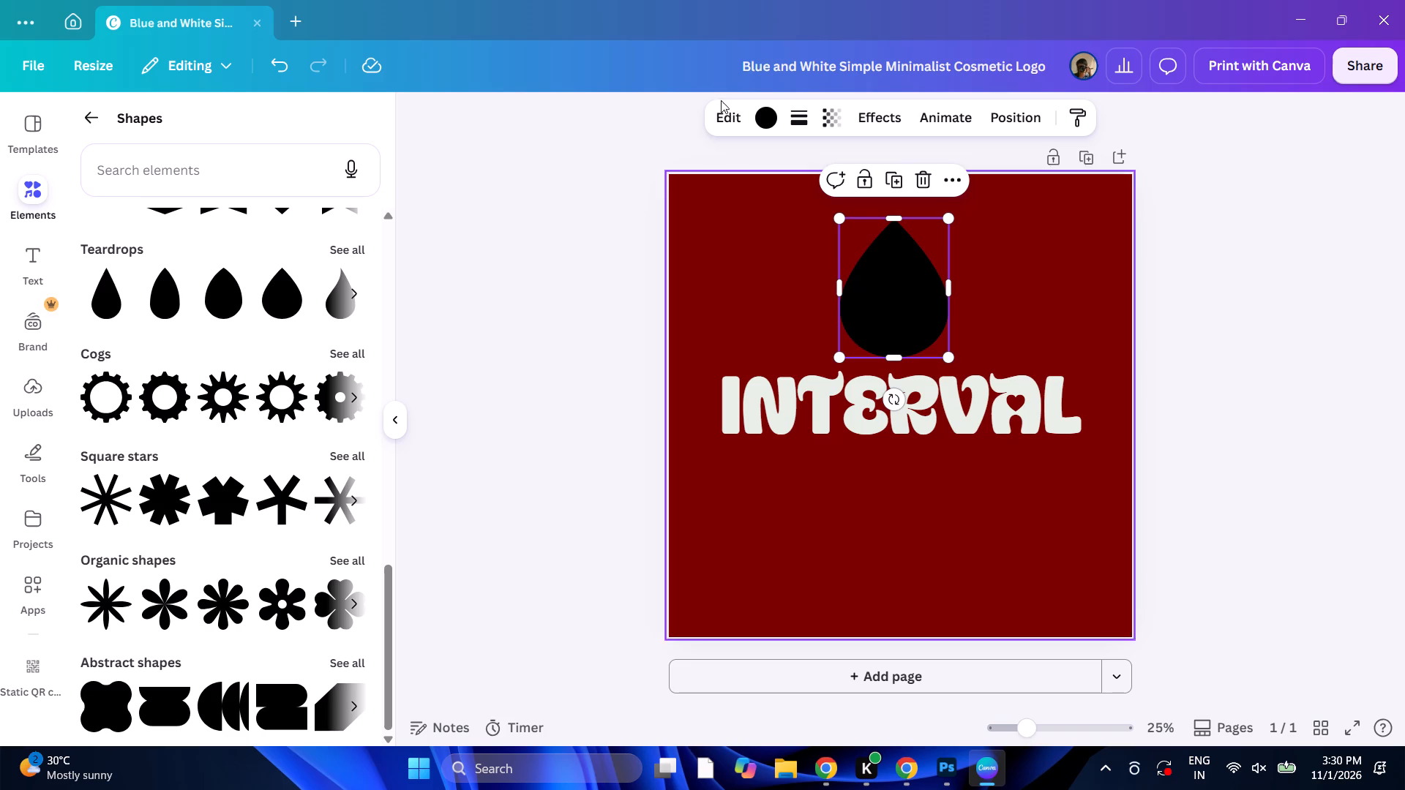
Recolour the black teardrop with the design's off-white so it matches the wordmark.
click(761, 113)
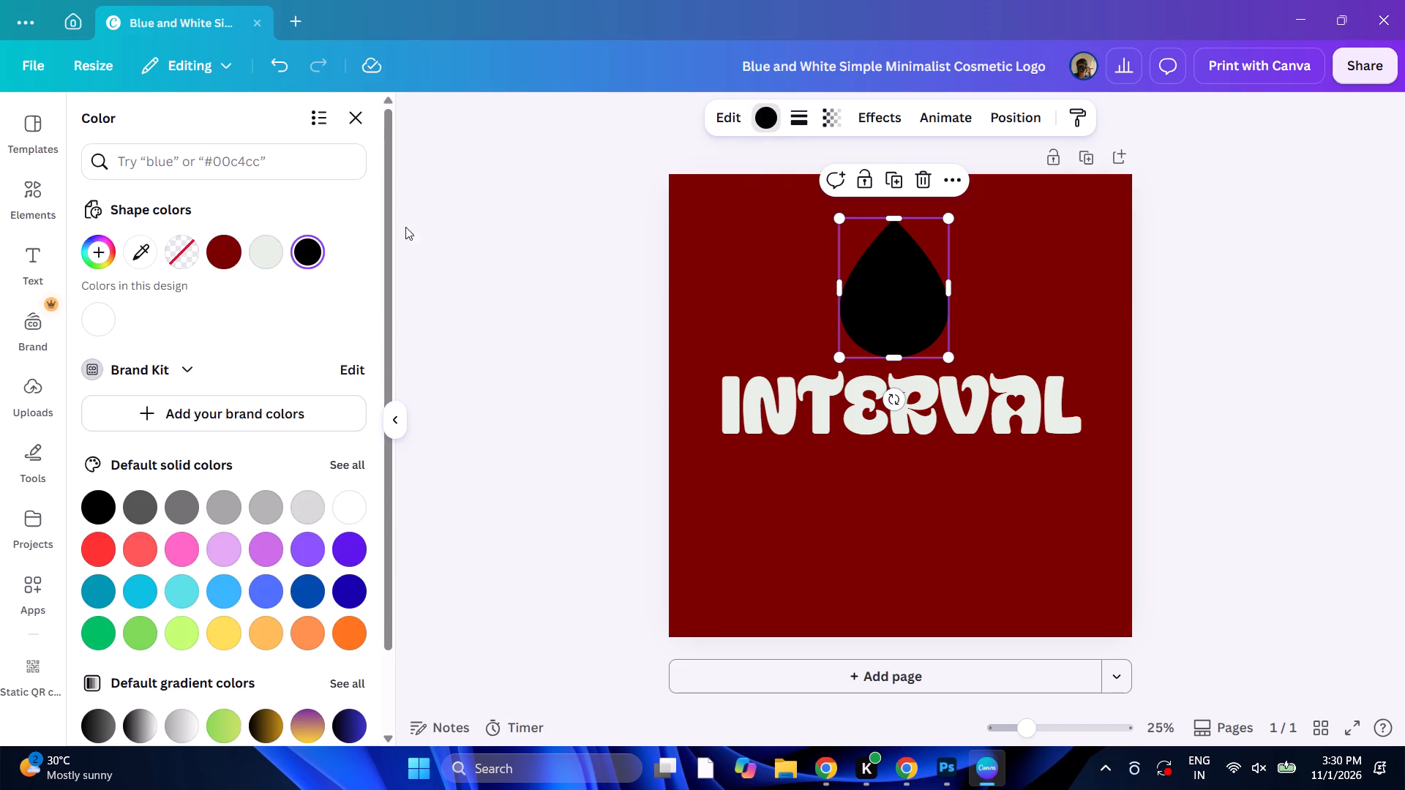
click(271, 246)
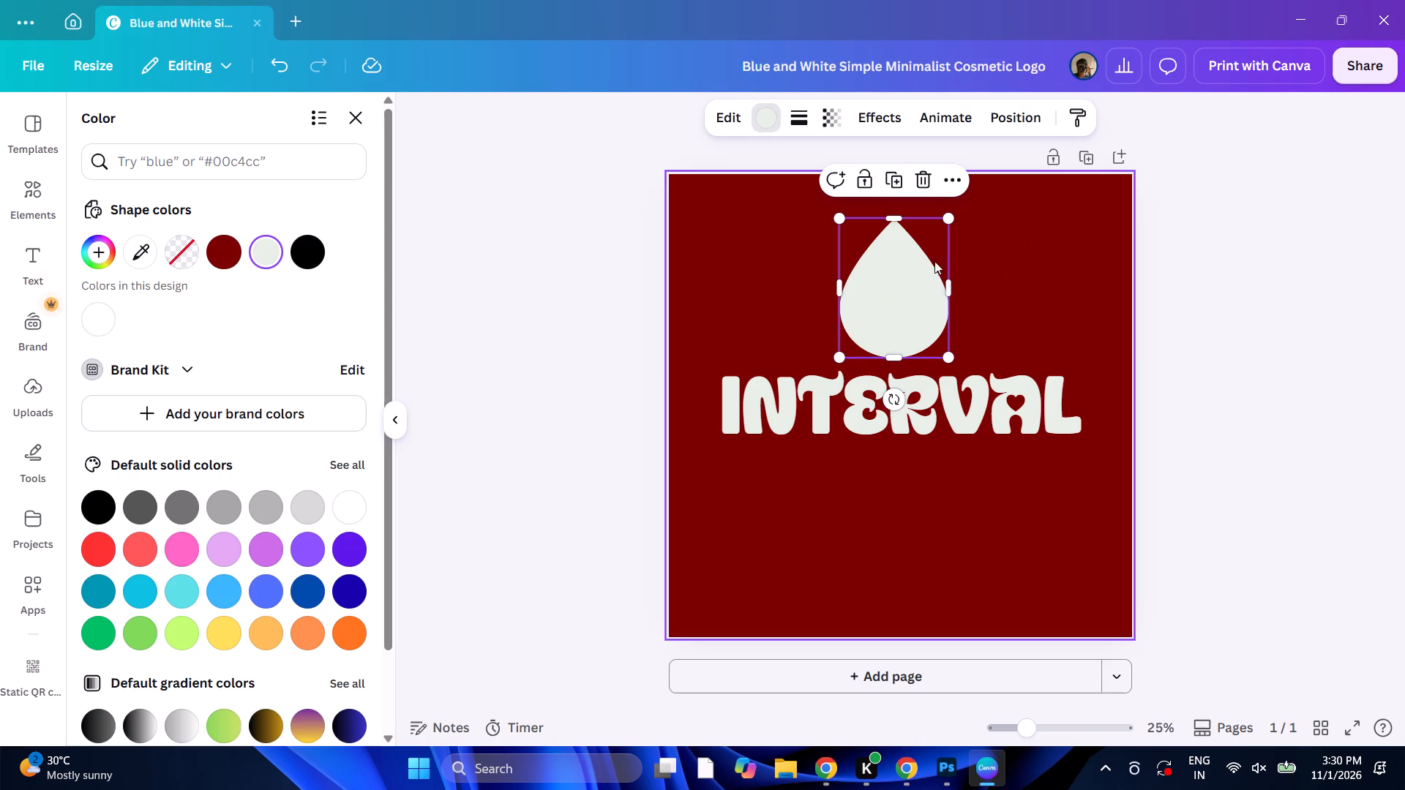
Centre the off-white teardrop horizontally on the page, with its base just above the "INTERVAL" lettering, and deselect it.
drag(911, 255, 918, 260)
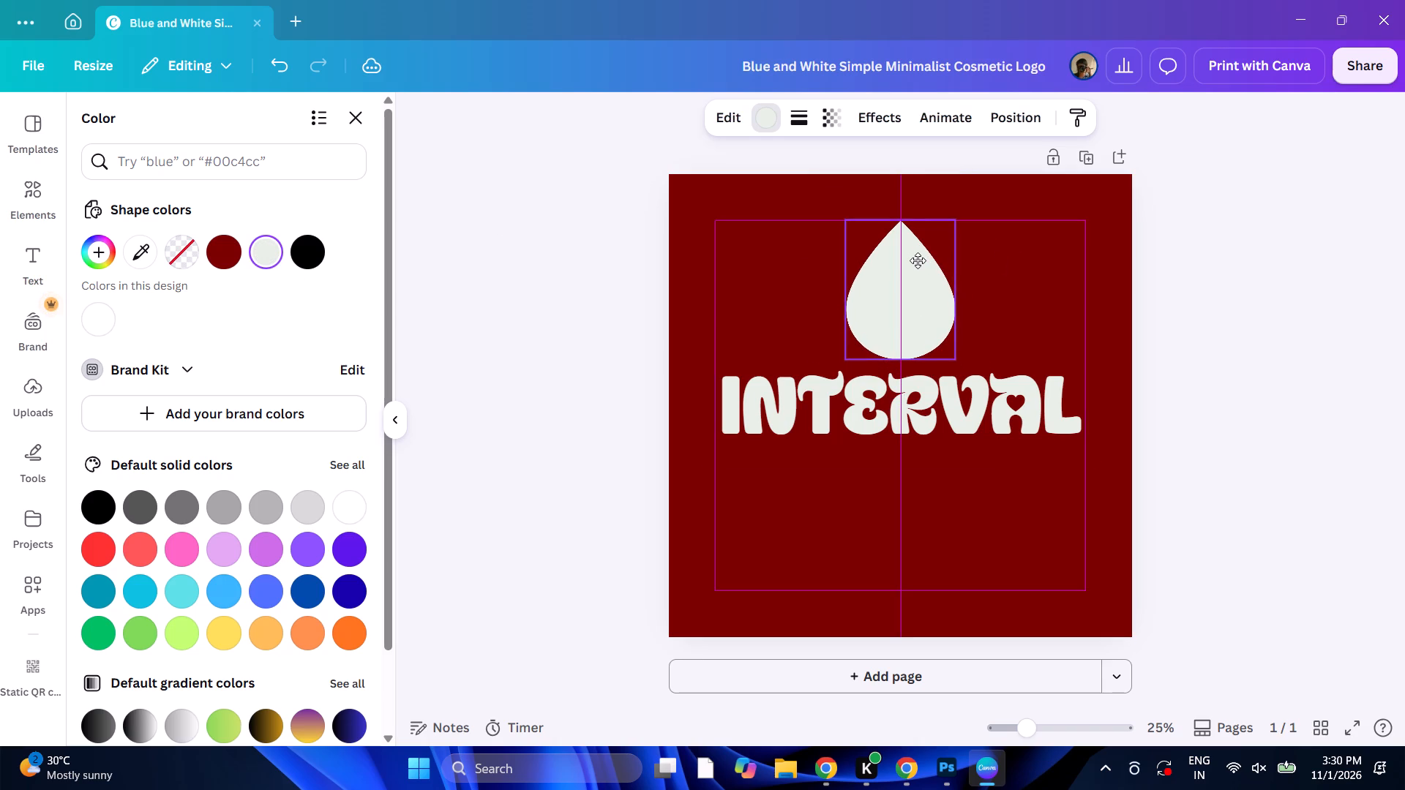
drag(918, 260, 918, 254)
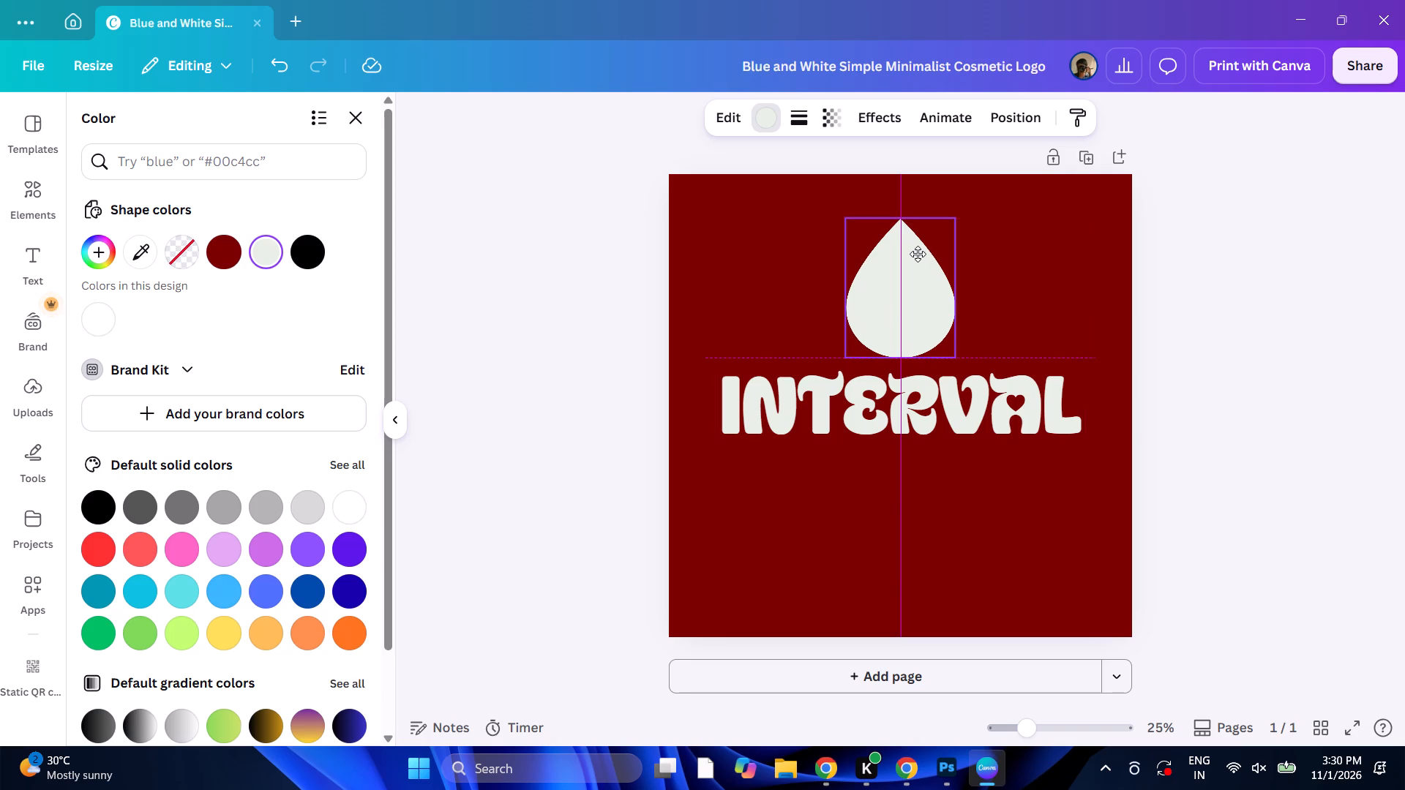
drag(918, 254, 921, 258)
click(1271, 203)
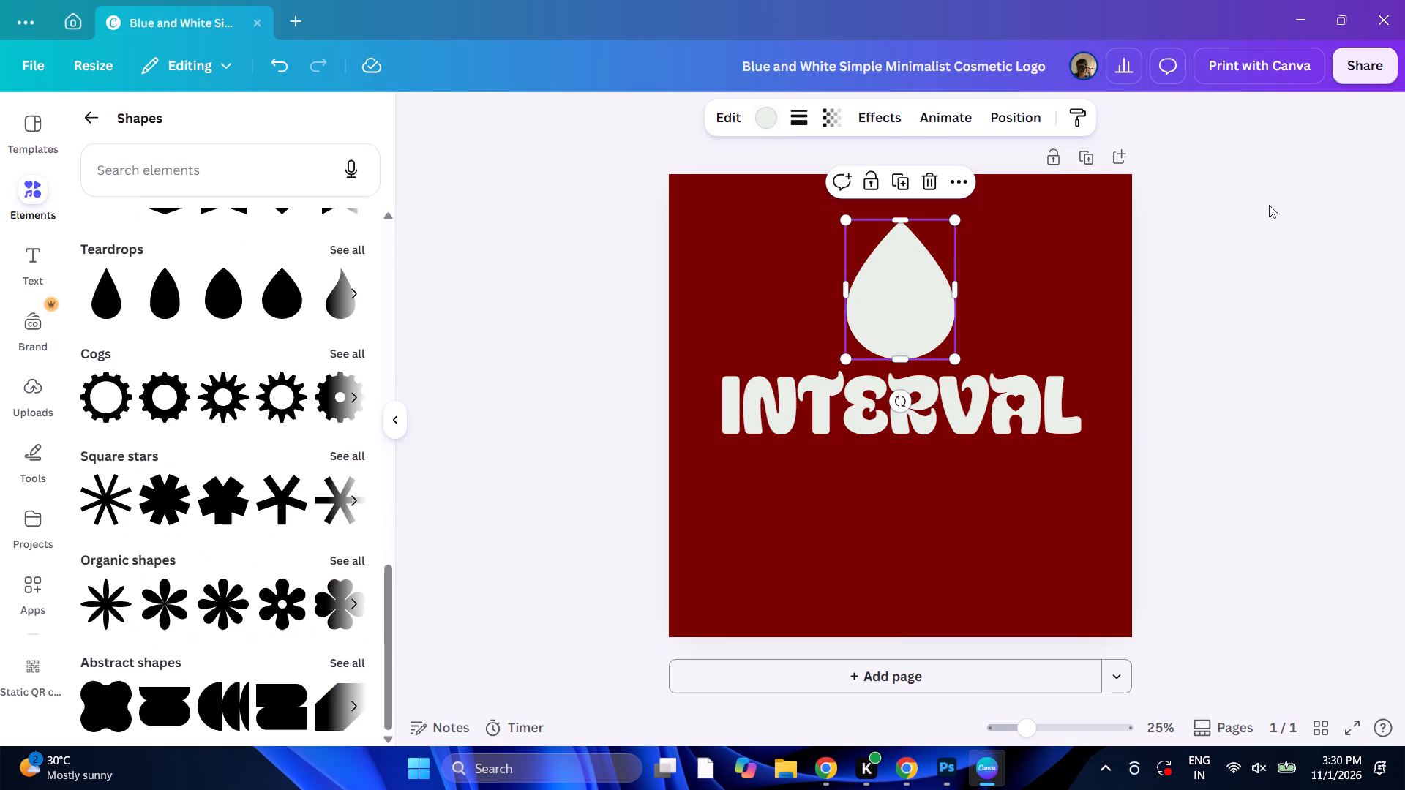
double_click(1264, 208)
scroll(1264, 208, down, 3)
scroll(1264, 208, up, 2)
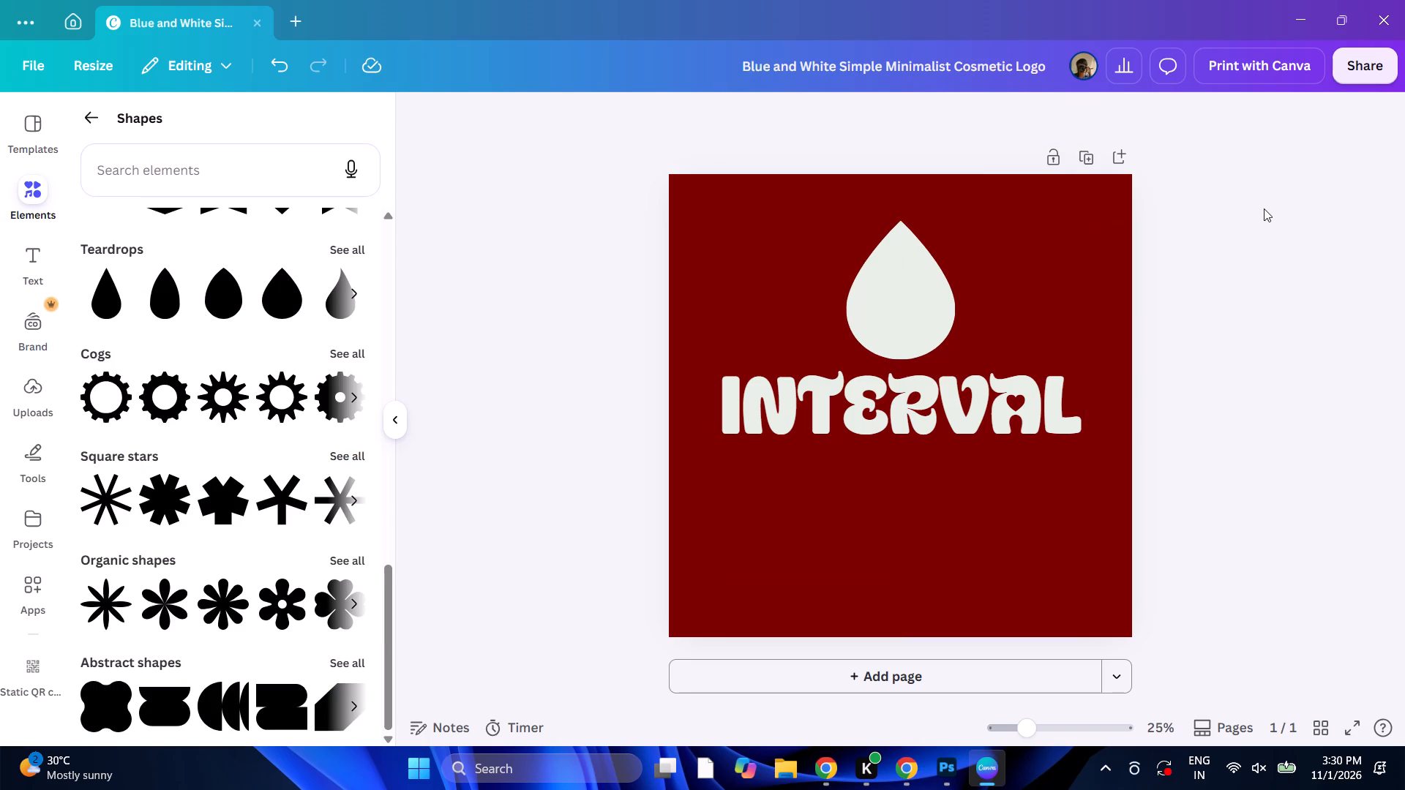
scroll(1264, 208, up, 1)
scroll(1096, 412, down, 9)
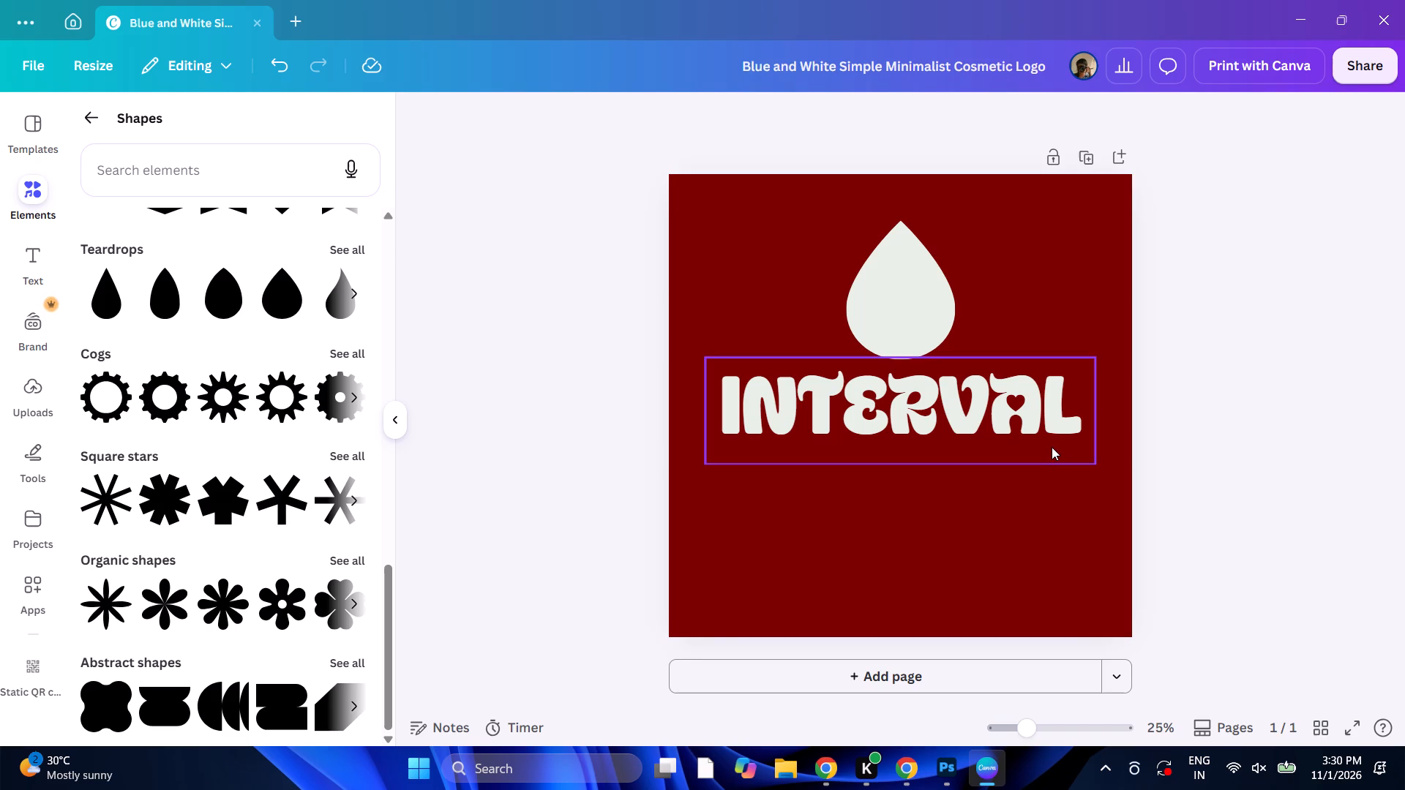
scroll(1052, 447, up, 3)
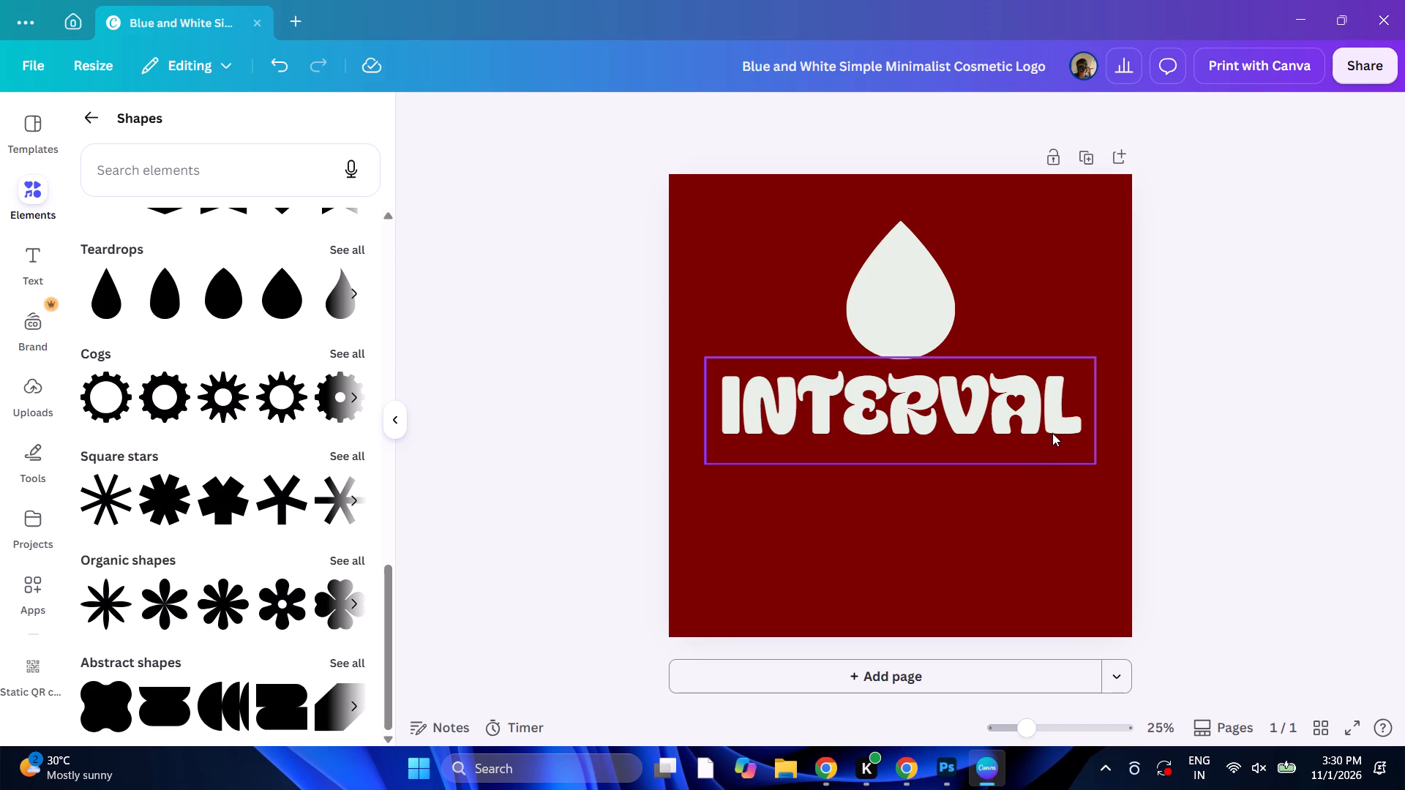
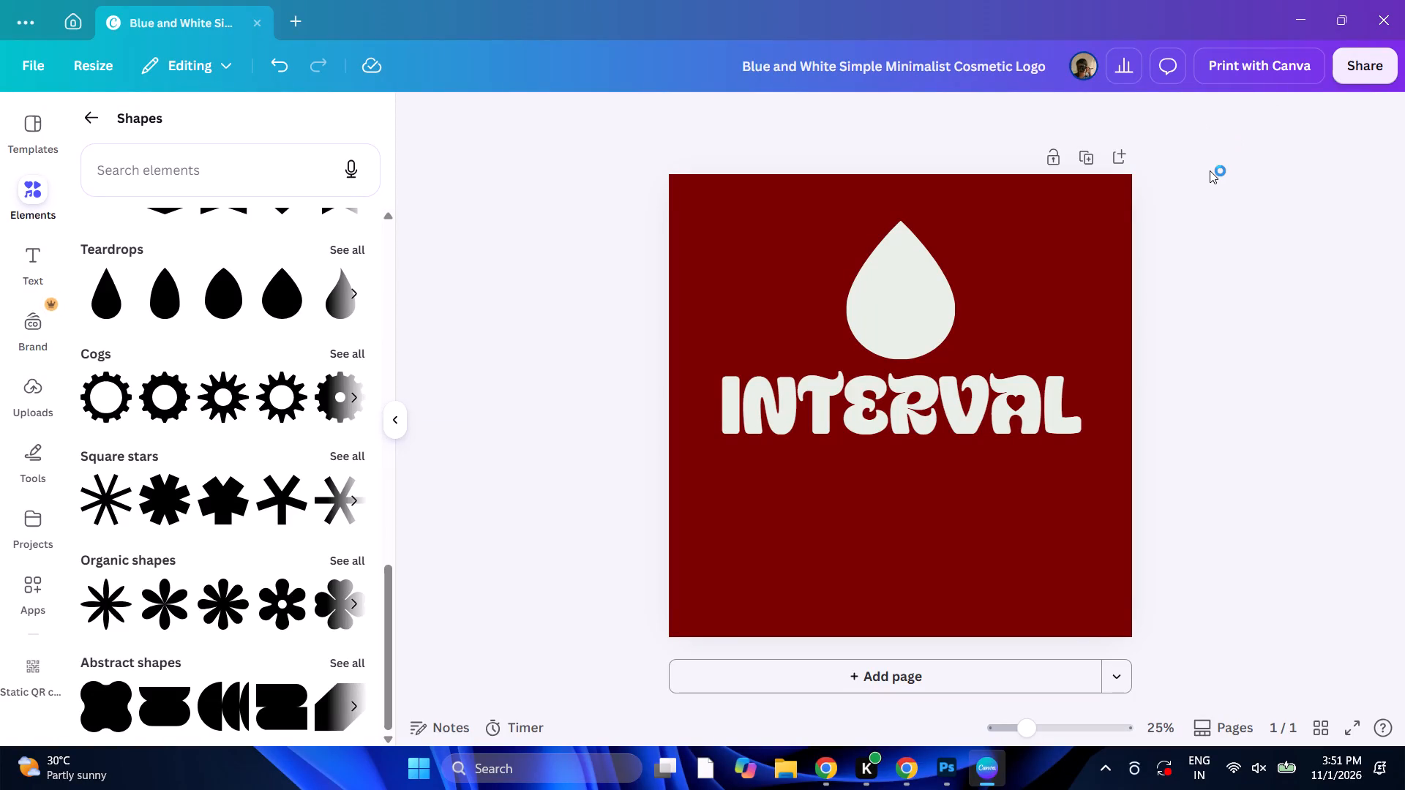
Save the logo design with the off-white teardrop above the "INTERVAL" wordmark.
key(ctrl+s)
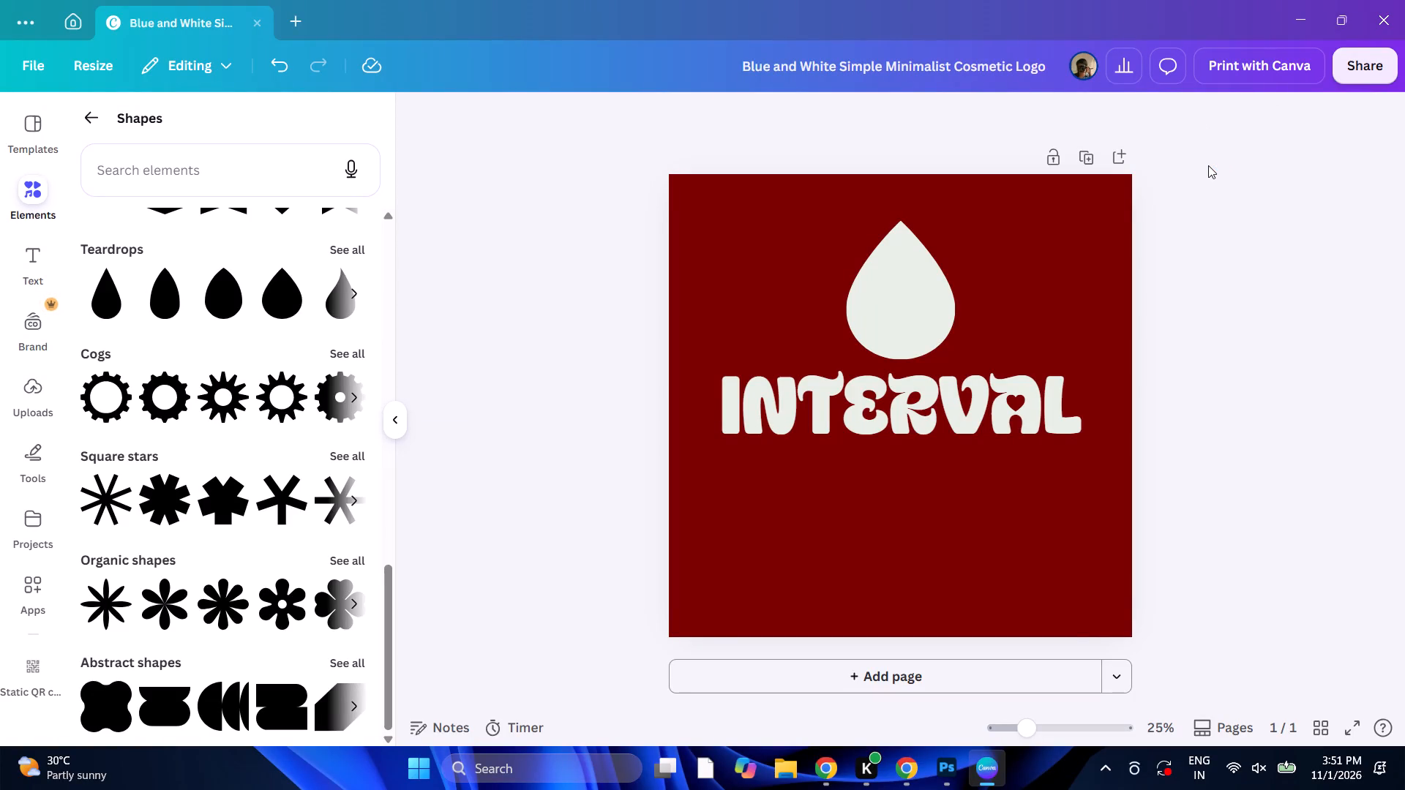